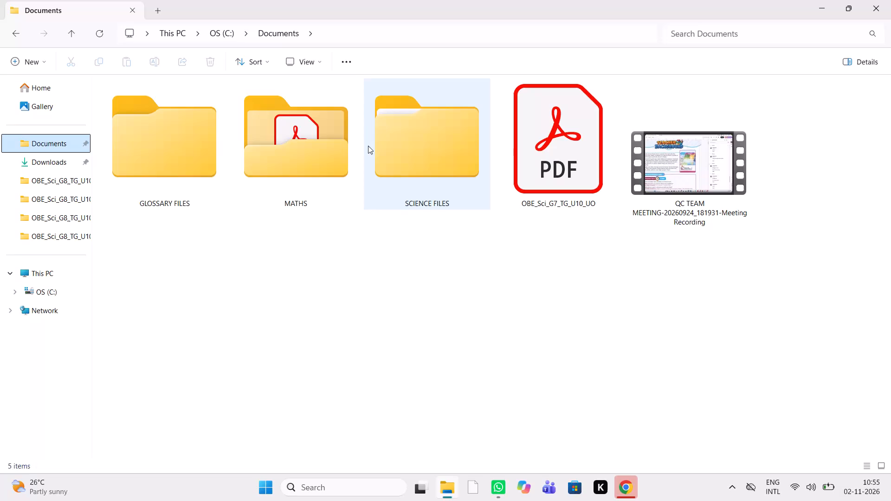
# Move the OBE_Sci_G6_TG_U10_UO Folder and its zip archive from GRADE -10 to GRADE-6 inside SCIENCE FILES.
pyautogui.doubleClick(297, 147)
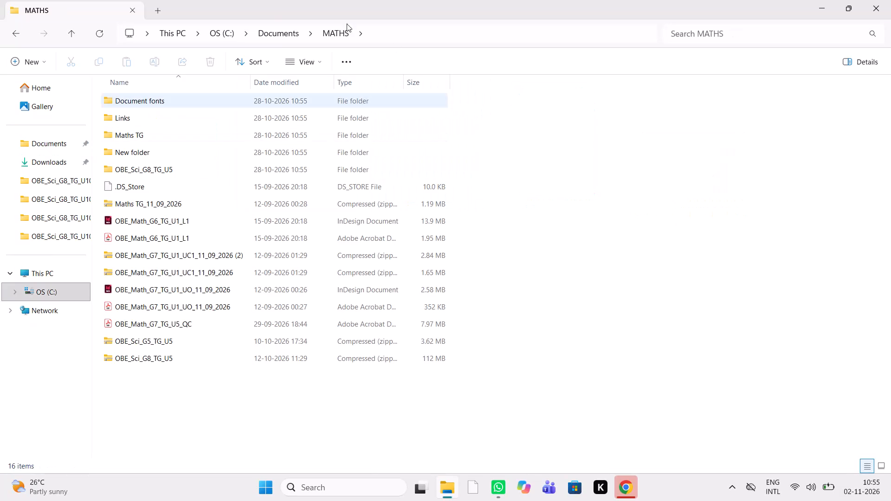
pyautogui.click(264, 33)
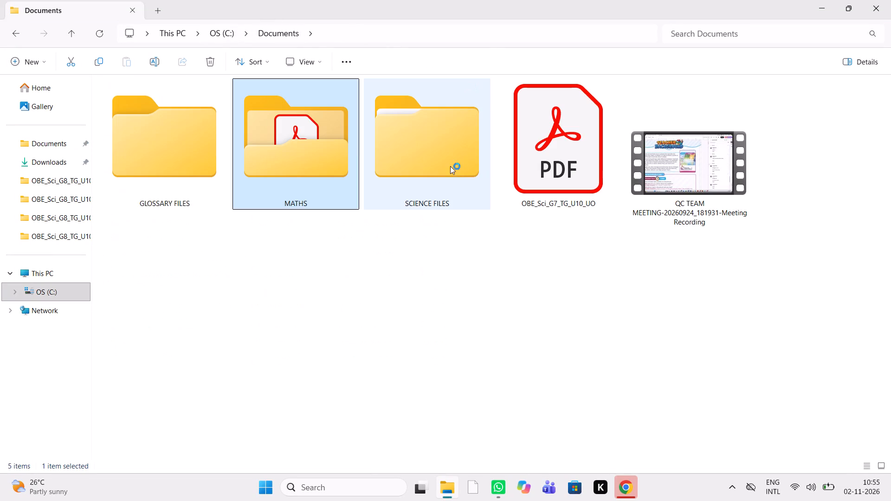
pyautogui.doubleClick(439, 173)
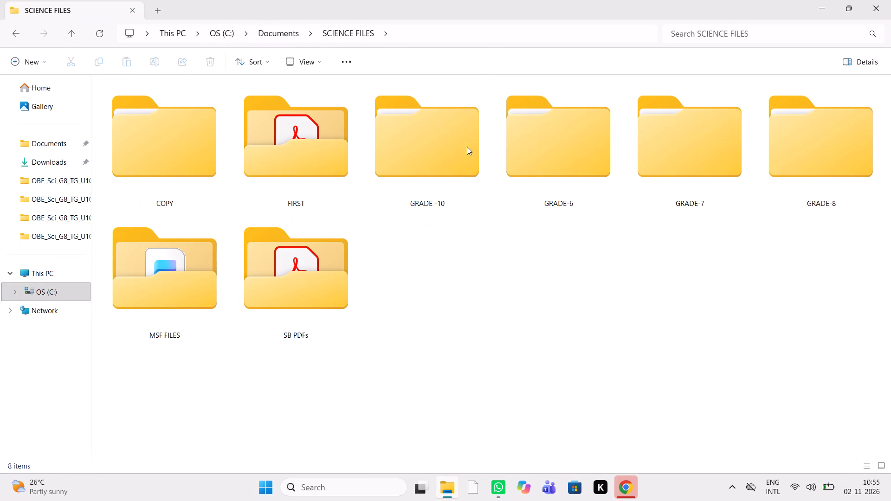
pyautogui.doubleClick(442, 183)
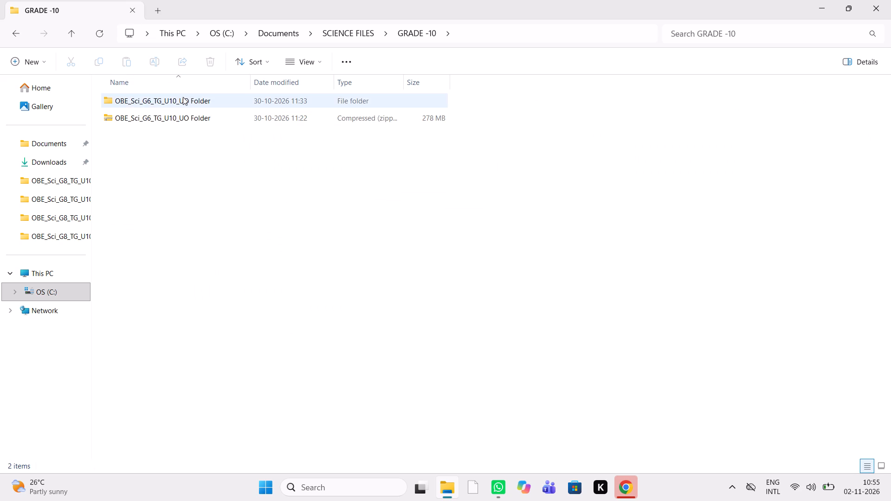
pyautogui.moveTo(230, 169); pyautogui.dragTo(143, 105)
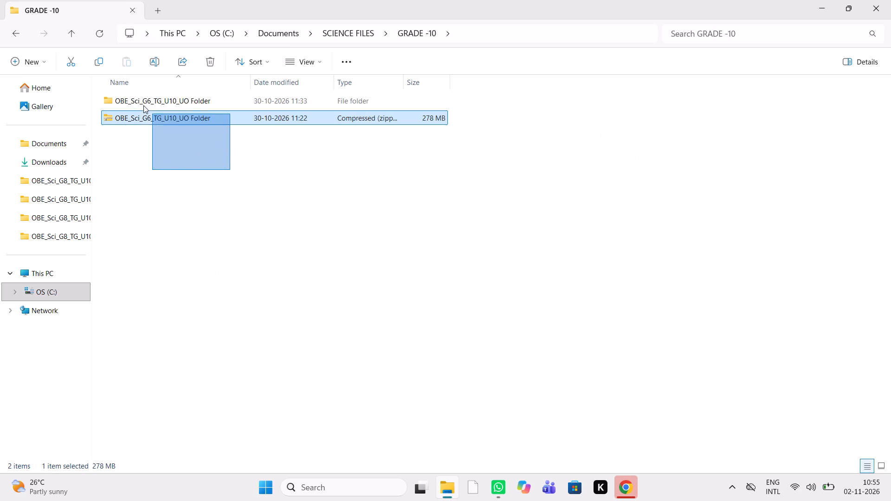
pyautogui.moveTo(143, 105); pyautogui.dragTo(135, 97)
pyautogui.hotkey('ctrl', 'x')
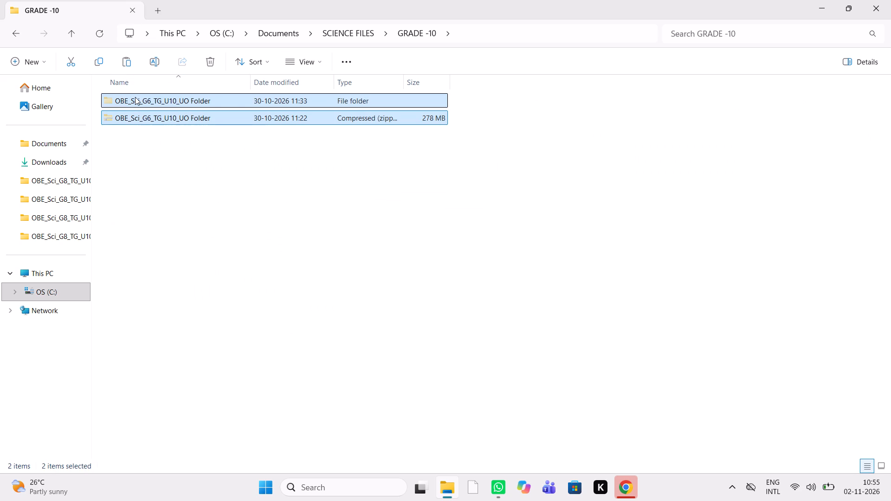
pyautogui.doubleClick(345, 33)
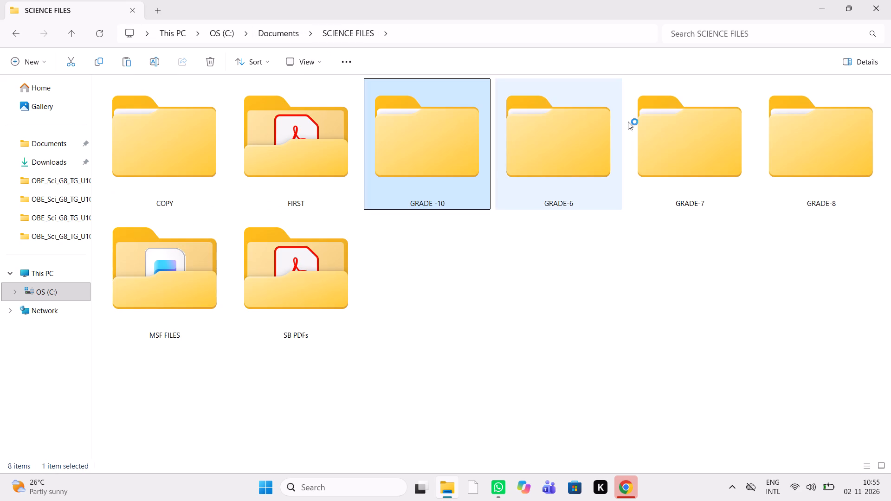
pyautogui.doubleClick(571, 167)
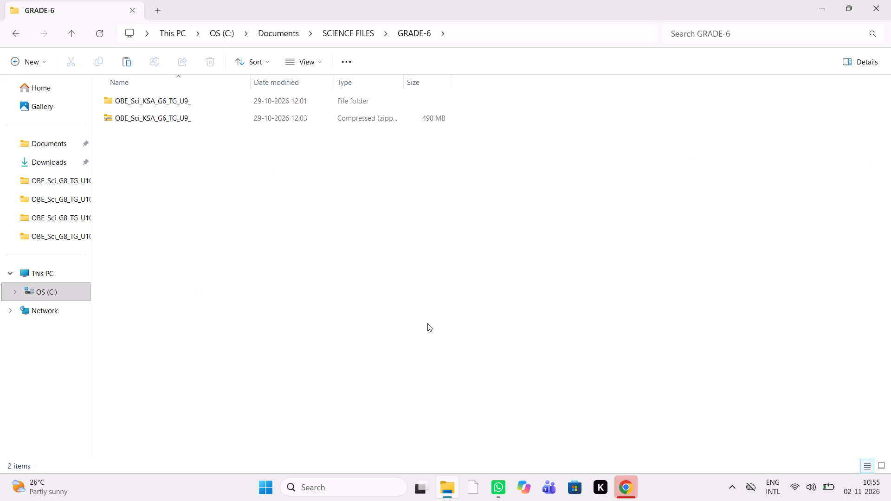
pyautogui.hotkey('ctrl', 'v')
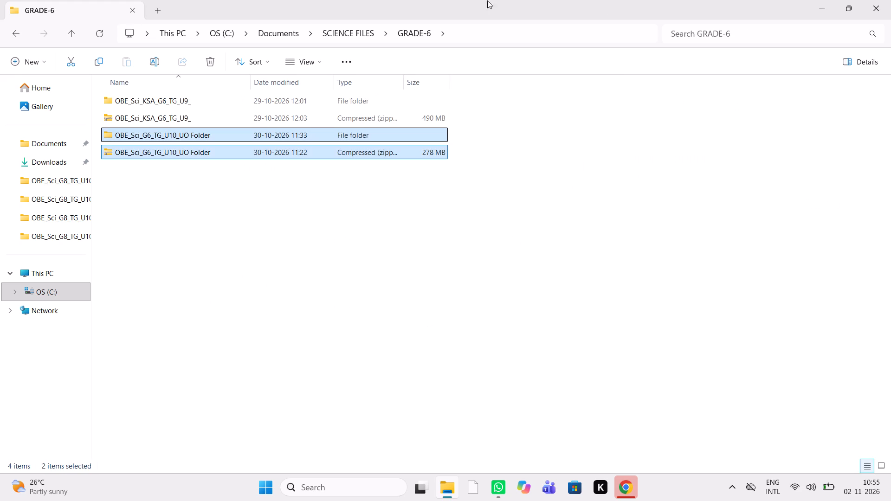
pyautogui.click(616, 276)
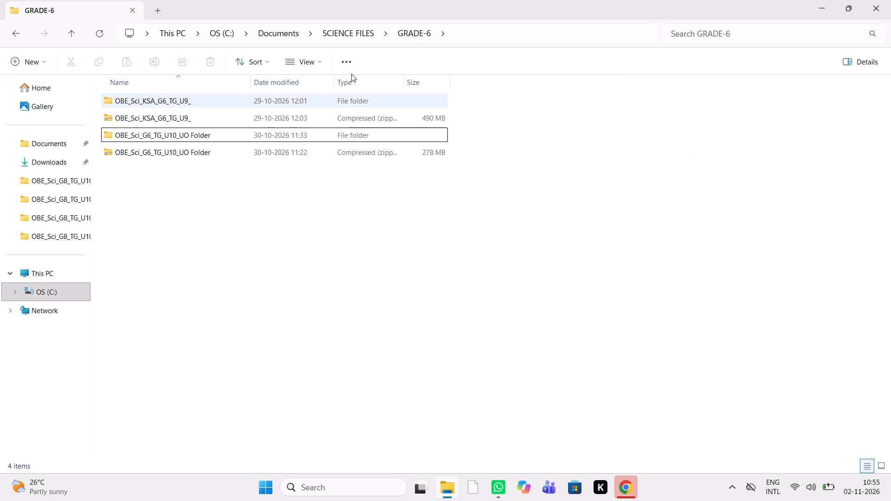
# Examine the contents of the OBE_Sci_G6_TG_U10_UO Folder in GRADE-6 against the zip archive of the same name.
pyautogui.doubleClick(371, 135)
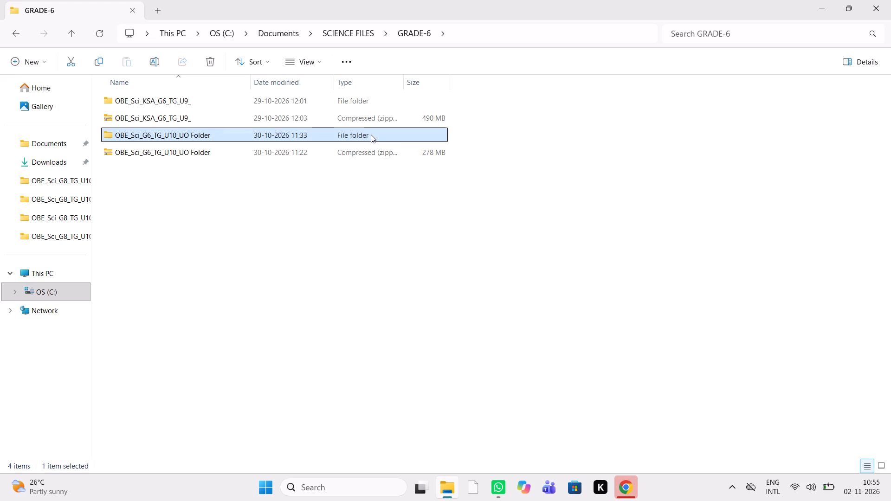
pyautogui.click(425, 35)
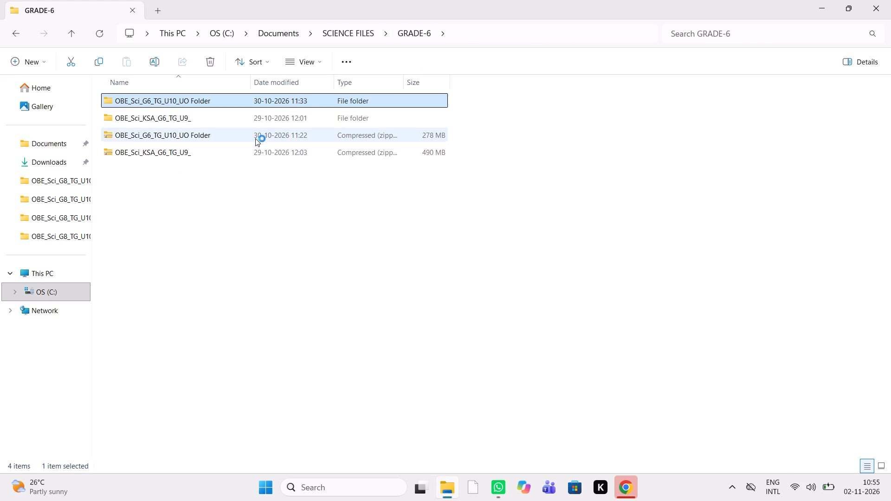
pyautogui.doubleClick(304, 136)
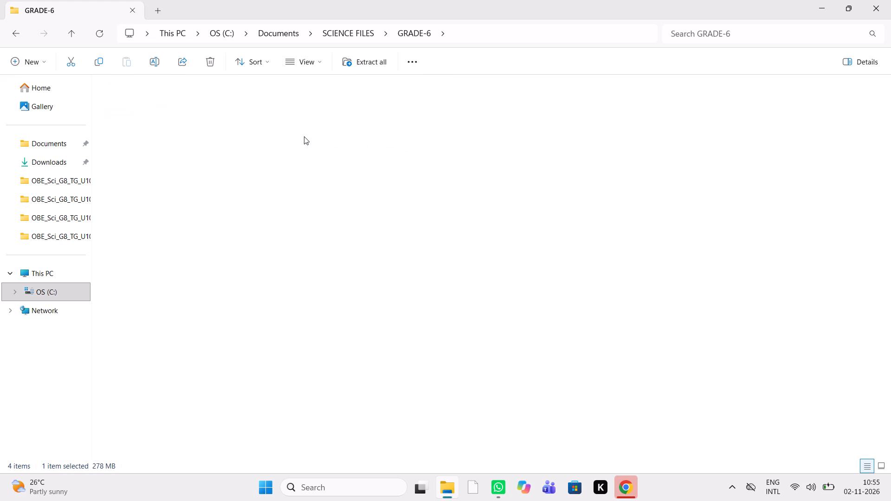
pyautogui.click(412, 34)
pyautogui.doubleClick(232, 107)
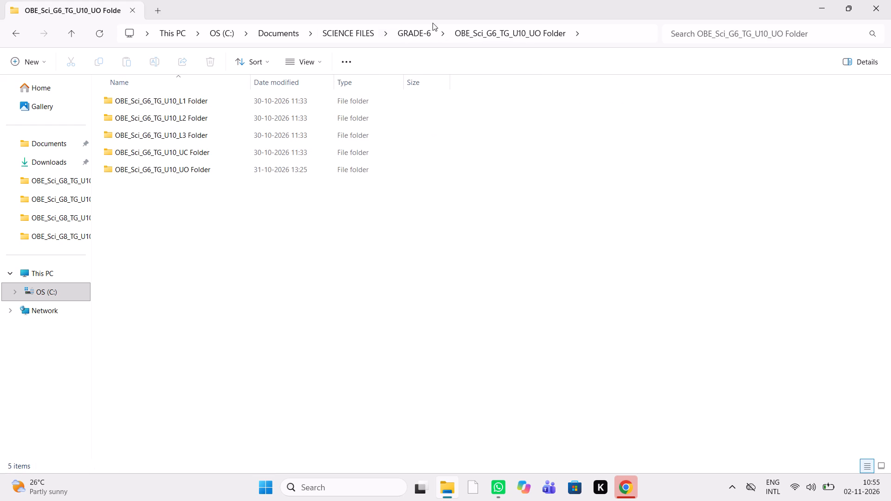
pyautogui.click(421, 32)
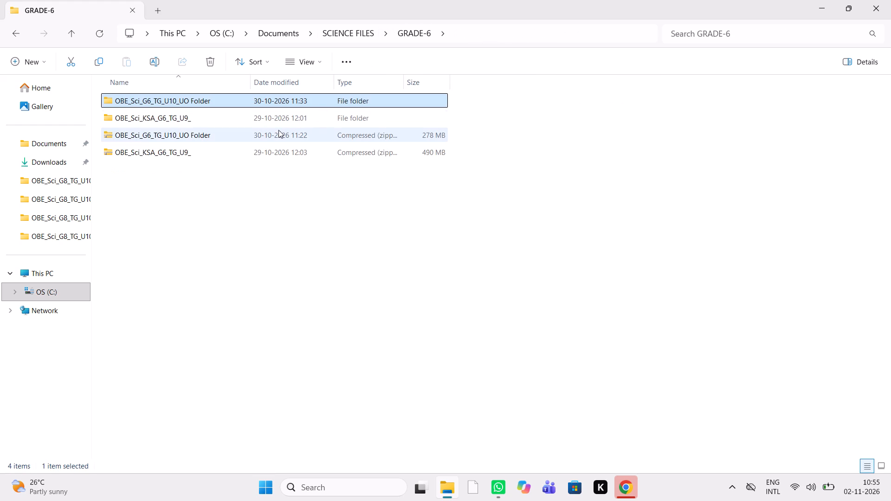
pyautogui.doubleClick(274, 134)
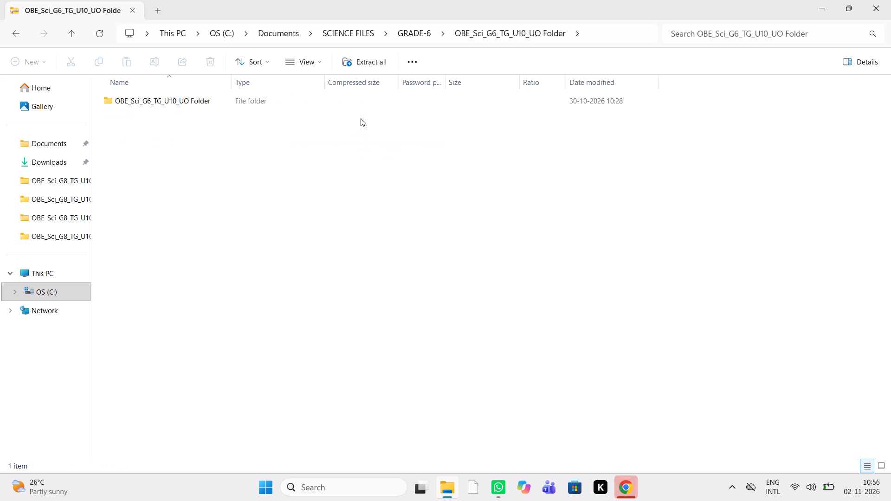
pyautogui.doubleClick(324, 103)
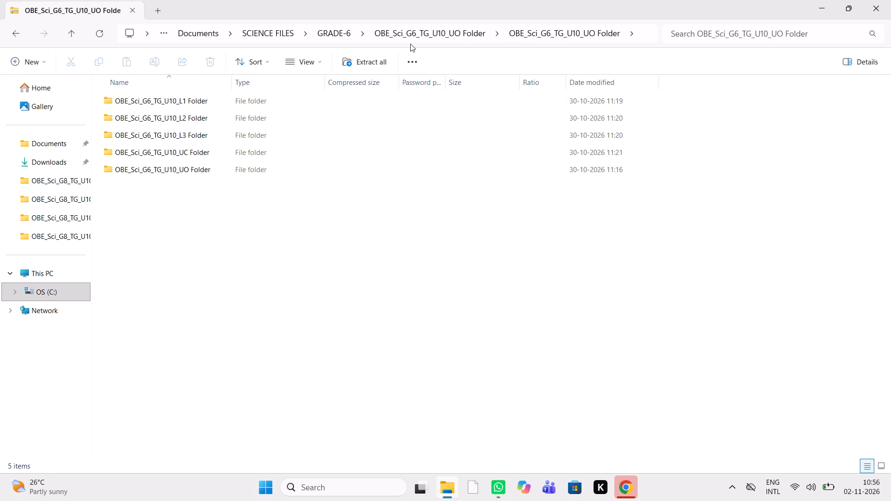
pyautogui.doubleClick(435, 35)
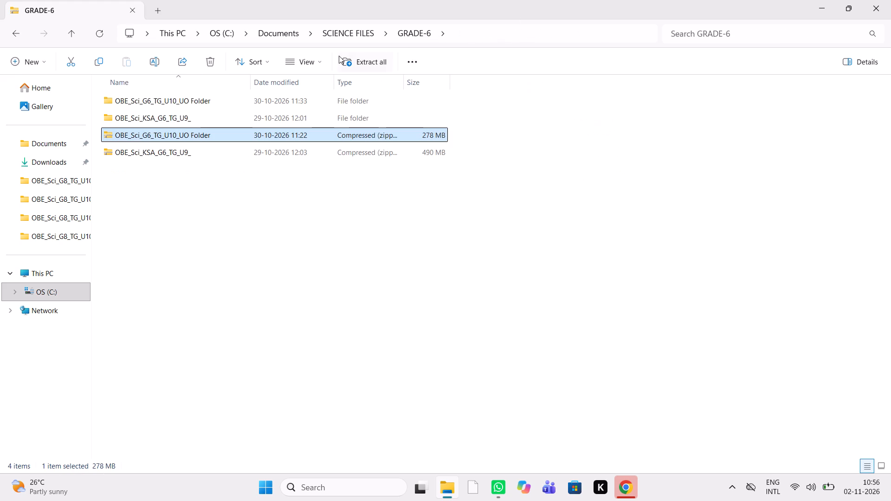
# Open the OBE_Sci_G6_TG_U10_UO PDF from the UO subfolder of the extracted Unit 10 folder in GRADE-6.
pyautogui.doubleClick(224, 97)
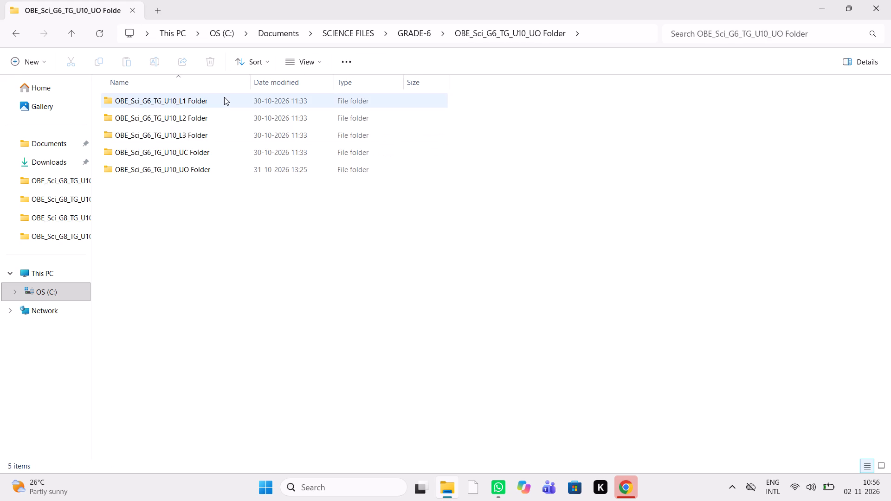
pyautogui.doubleClick(204, 172)
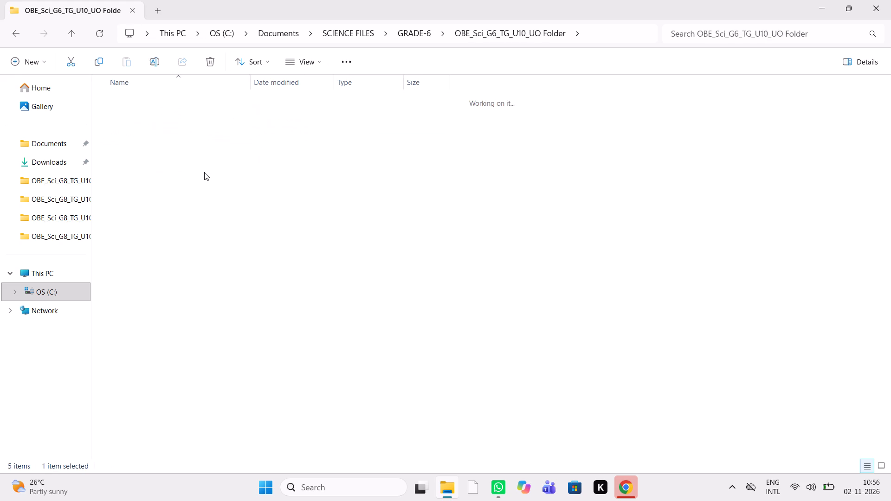
pyautogui.click(240, 173)
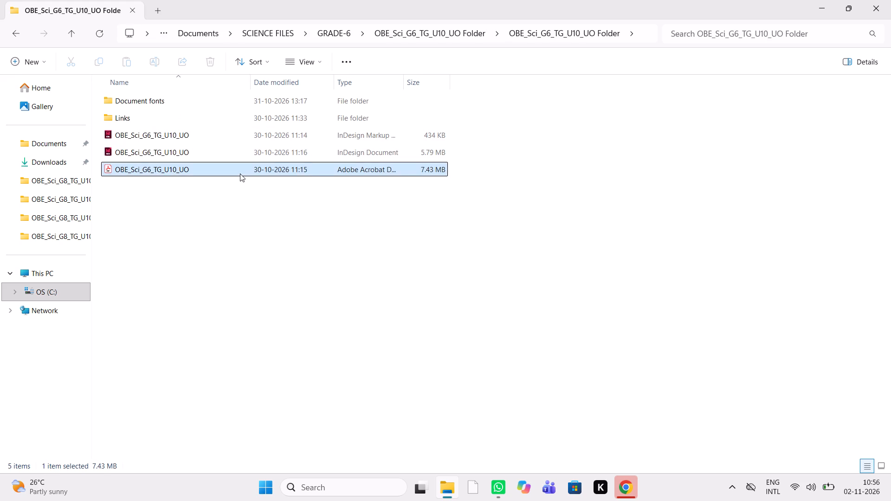
pyautogui.press('Return')
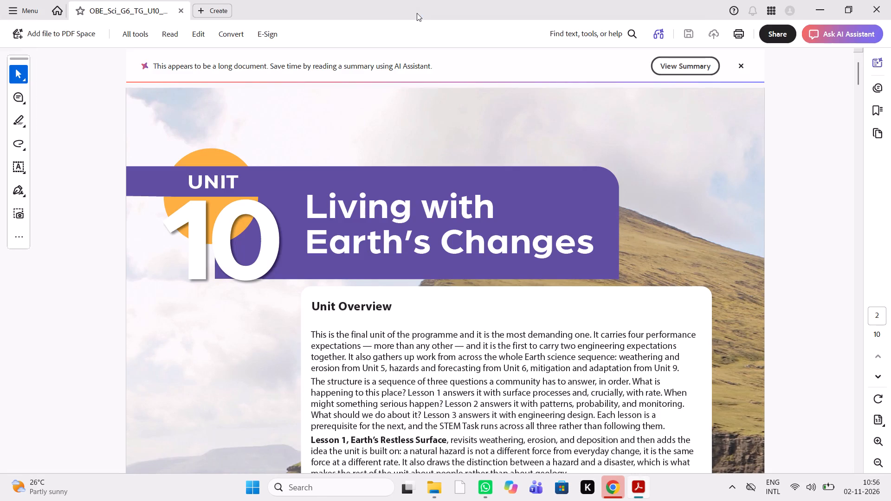
# Return to File Explorer and open the OBE_Sci_G6_TG_U10_L1 PDF from the Unit 10 L1 folder.
pyautogui.click(445, 488)
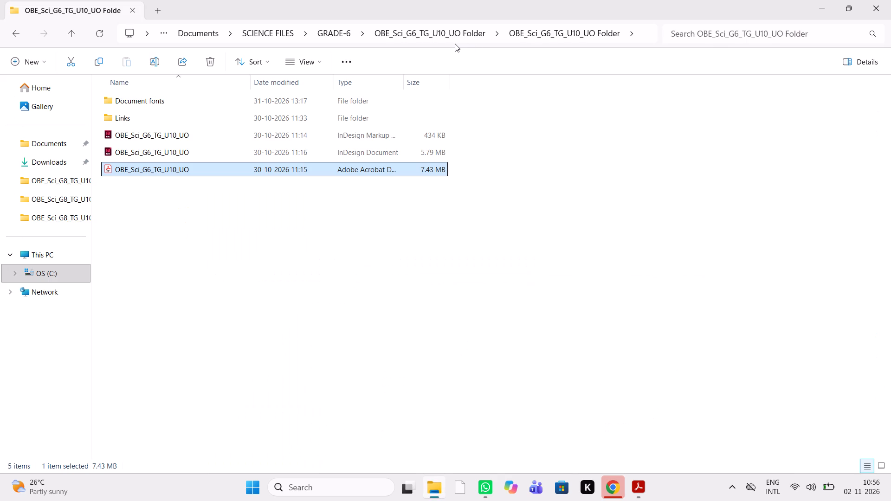
pyautogui.click(453, 37)
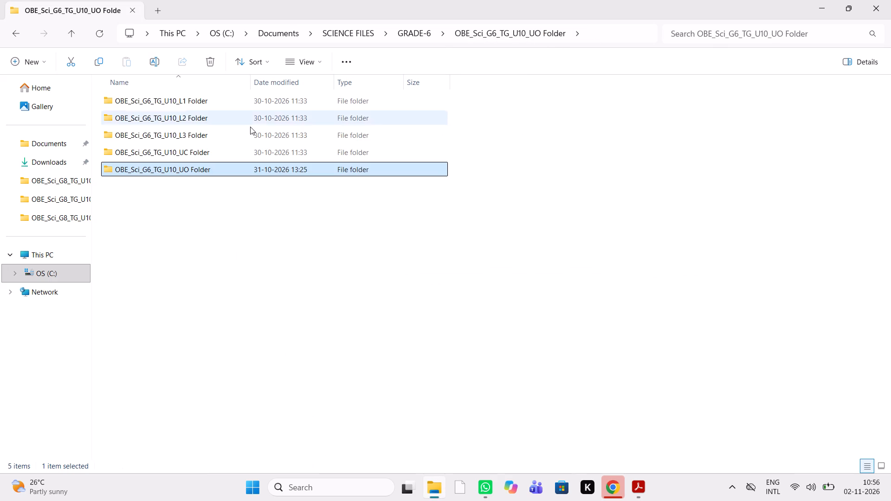
pyautogui.doubleClick(296, 103)
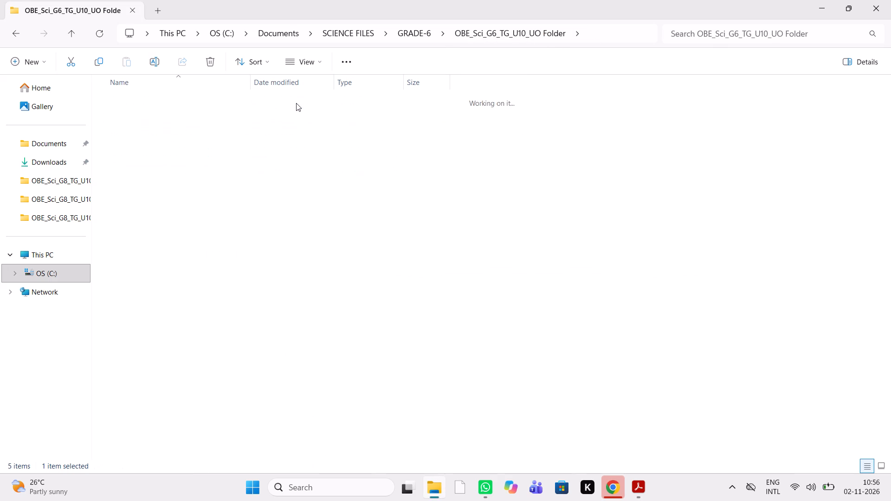
pyautogui.click(194, 173)
pyautogui.press('Return')
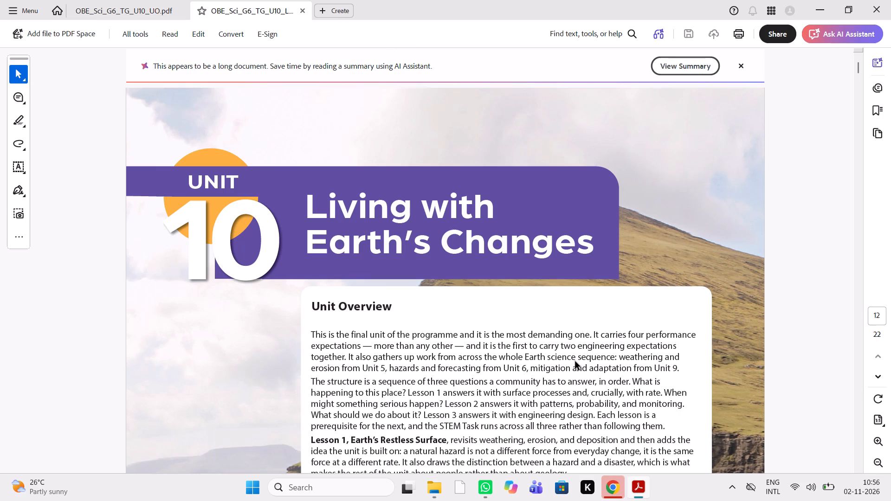
# Return to File Explorer and open the OBE_Sci_G6_TG_U10_L2 PDF from the Unit 10 L2 folder.
pyautogui.click(434, 486)
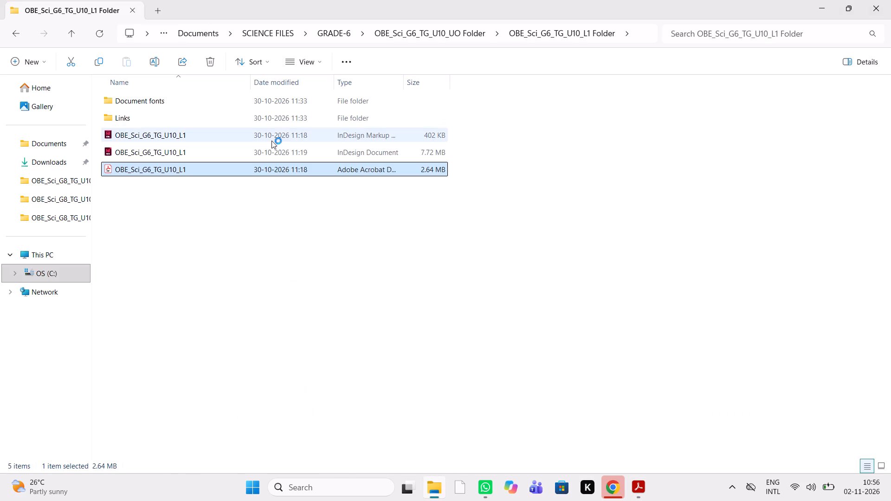
pyautogui.click(453, 32)
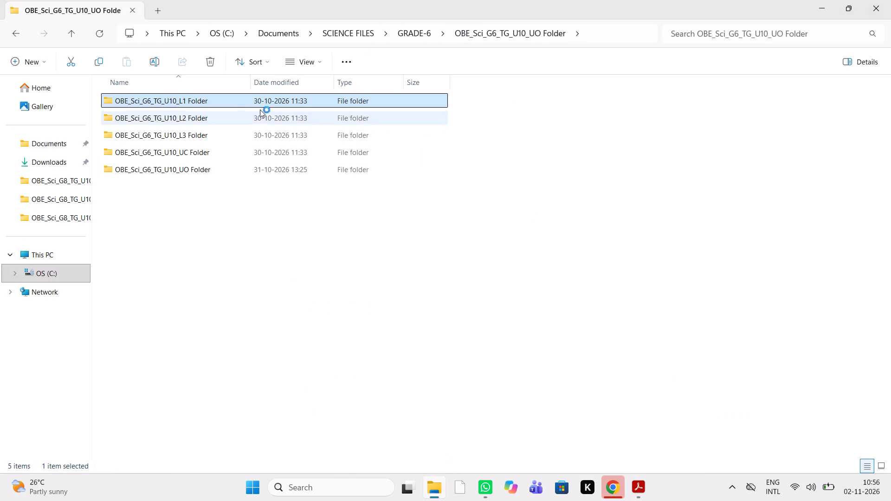
pyautogui.doubleClick(211, 119)
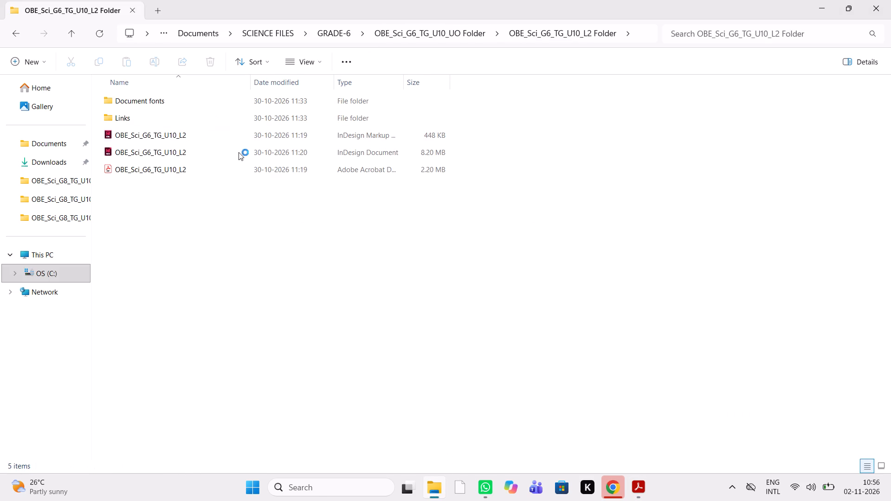
pyautogui.click(229, 162)
pyautogui.press('Return')
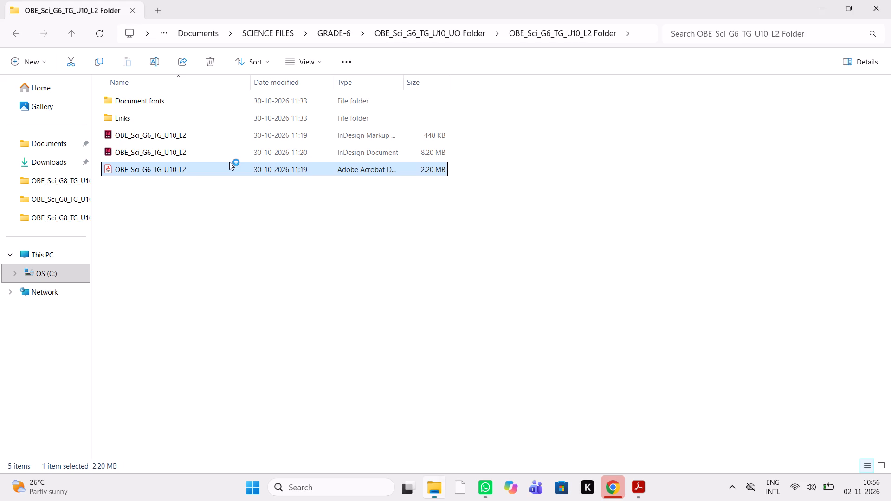
# Return to File Explorer and open the OBE_Sci_G6_TG_U10_L3 PDF from the Unit 10 L3 folder.
pyautogui.click(433, 492)
pyautogui.click(447, 37)
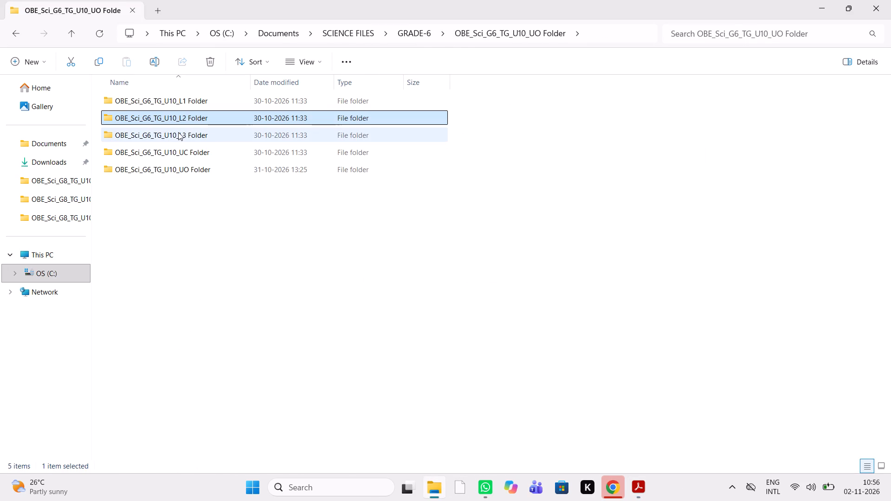
pyautogui.doubleClick(178, 132)
pyautogui.click(259, 171)
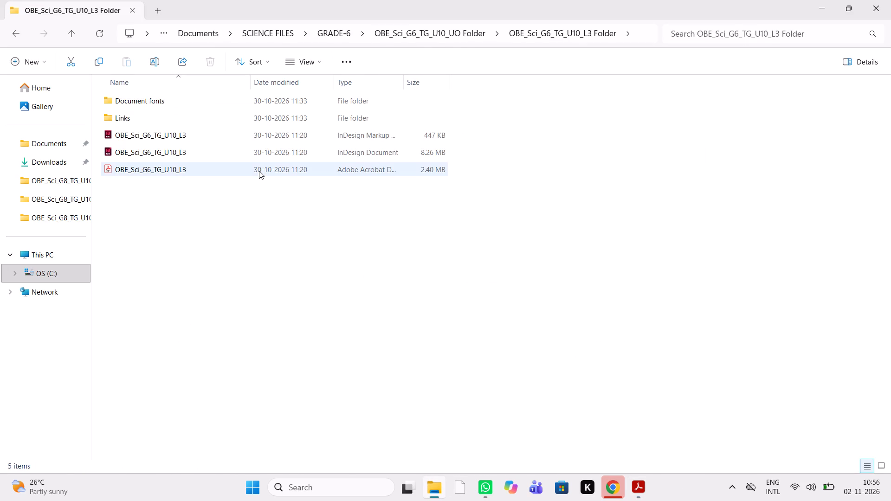
pyautogui.press('Return')
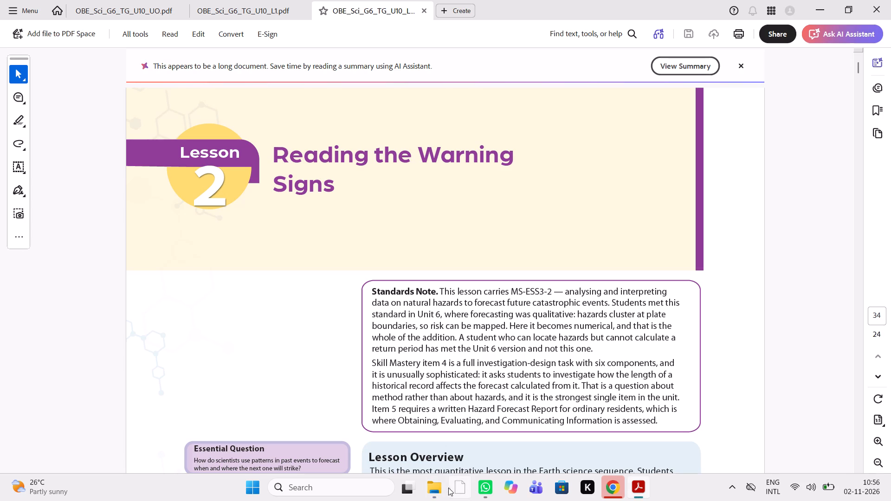
# Return to File Explorer and open the OBE_Sci_G6_TG_U10_UC PDF from the Unit 10 UC folder.
pyautogui.click(442, 496)
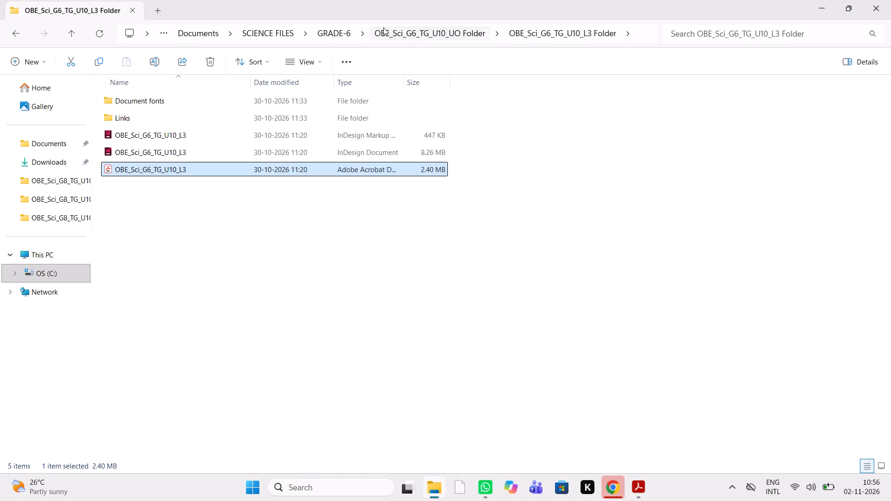
pyautogui.click(422, 23)
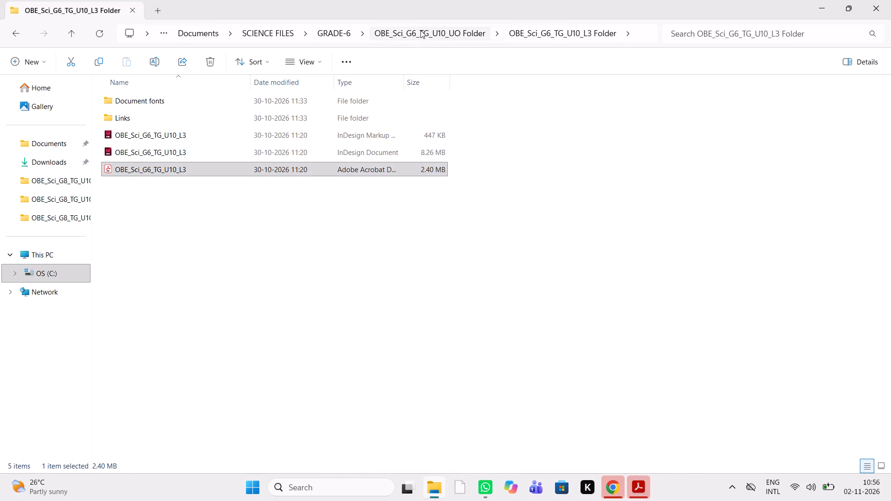
pyautogui.click(420, 30)
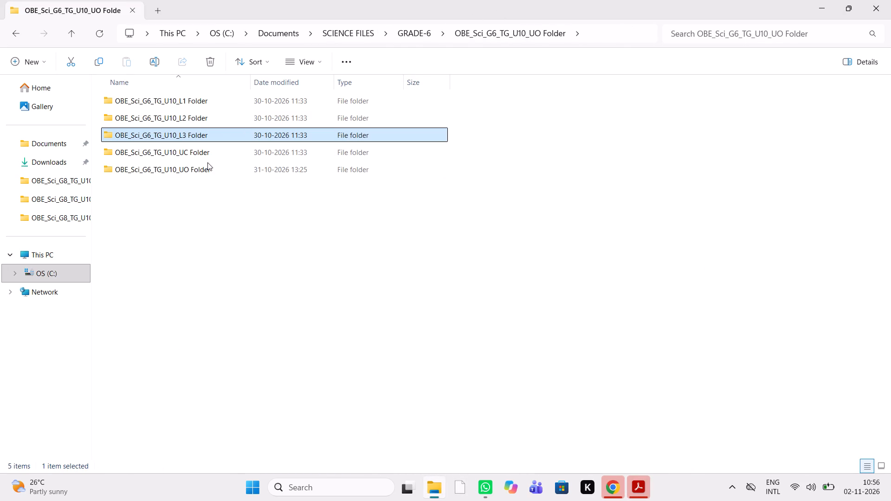
pyautogui.doubleClick(239, 153)
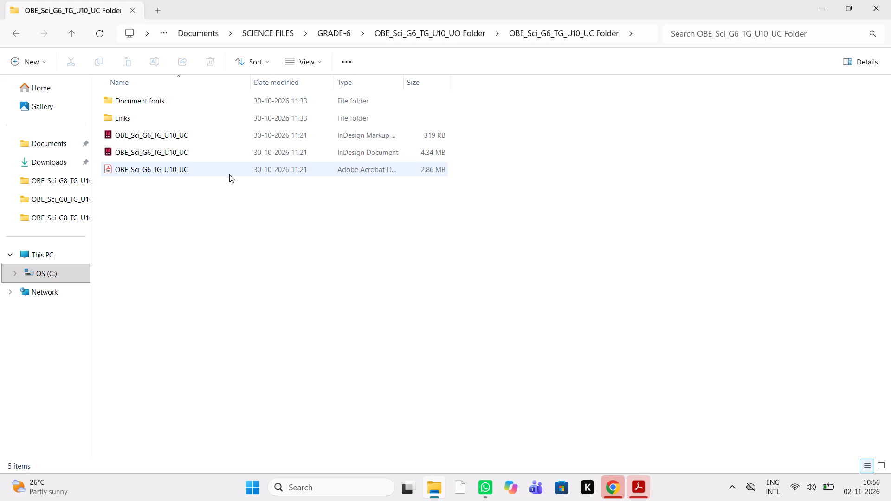
pyautogui.click(229, 174)
pyautogui.press('Return')
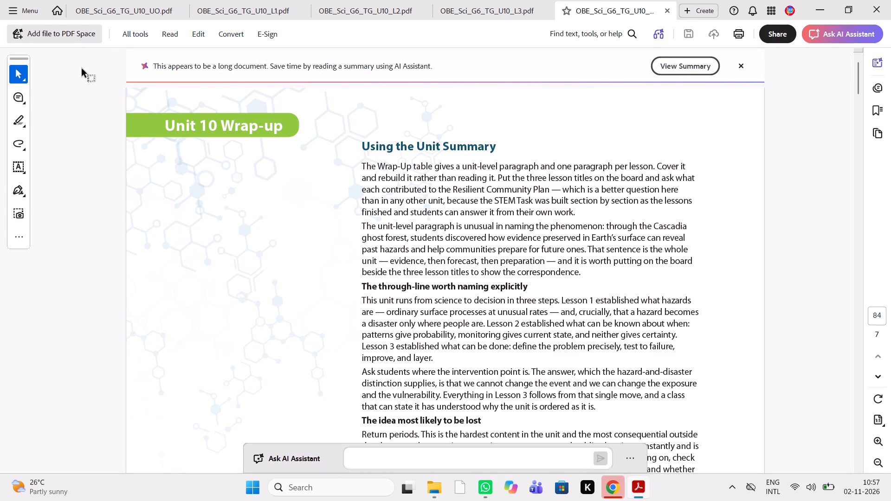
# Combine the five open Unit 10 PDFs (UO, L1, L2, L3 and UC) into a single PDF.
pyautogui.click(23, 13)
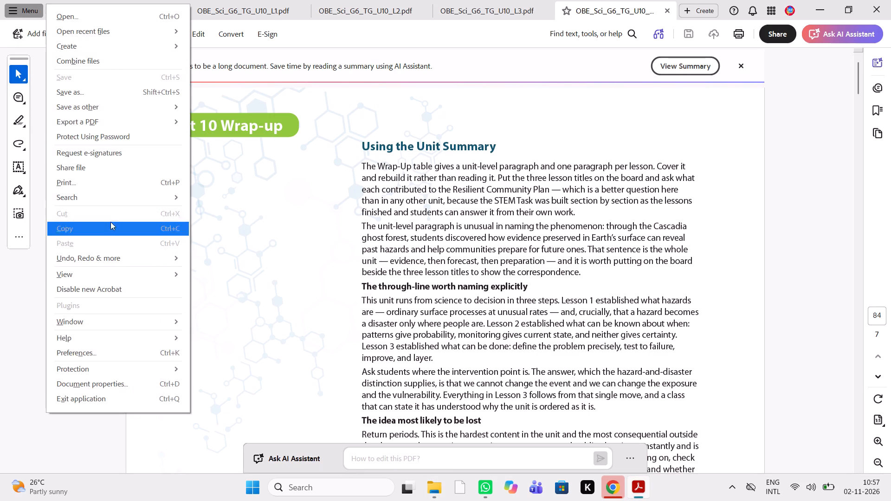
pyautogui.click(150, 63)
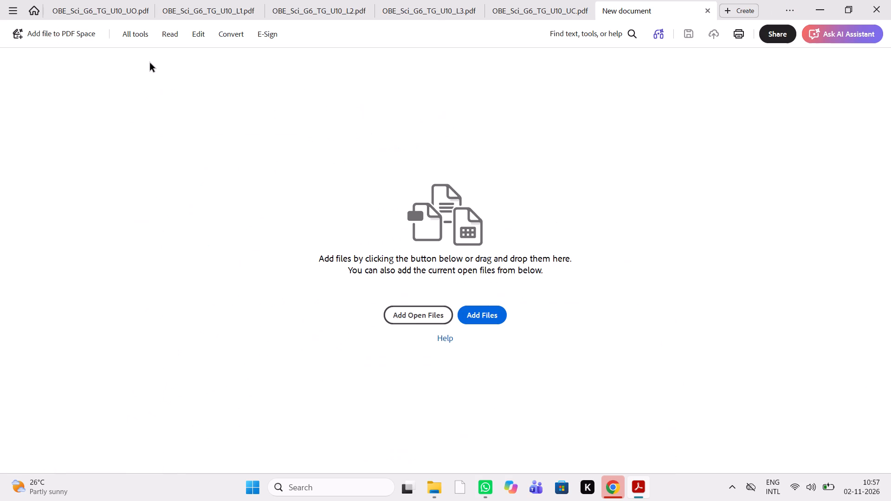
pyautogui.click(420, 316)
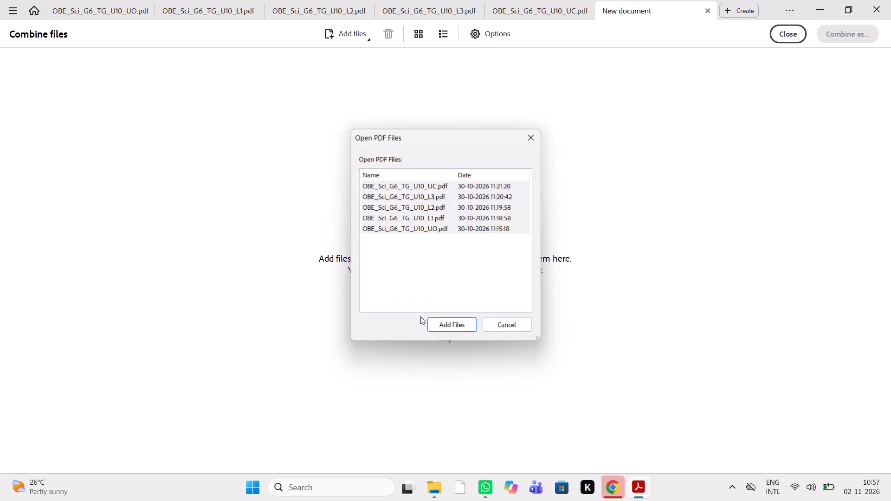
pyautogui.click(457, 329)
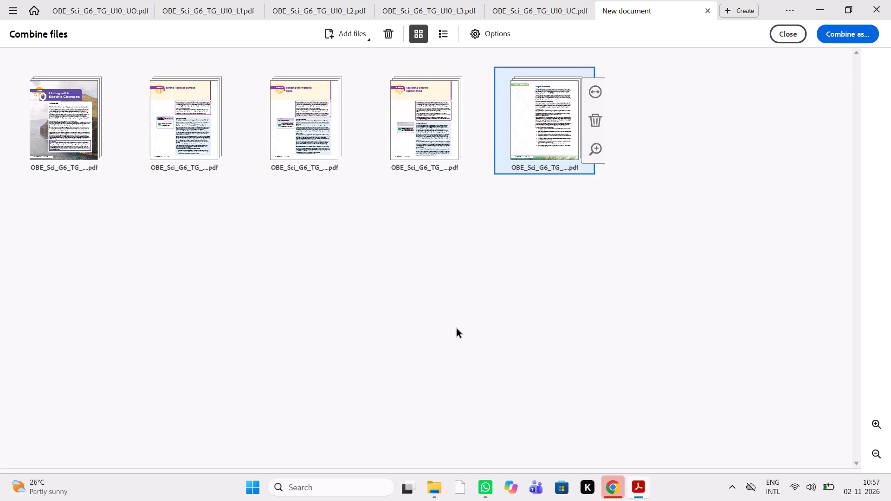
pyautogui.click(858, 32)
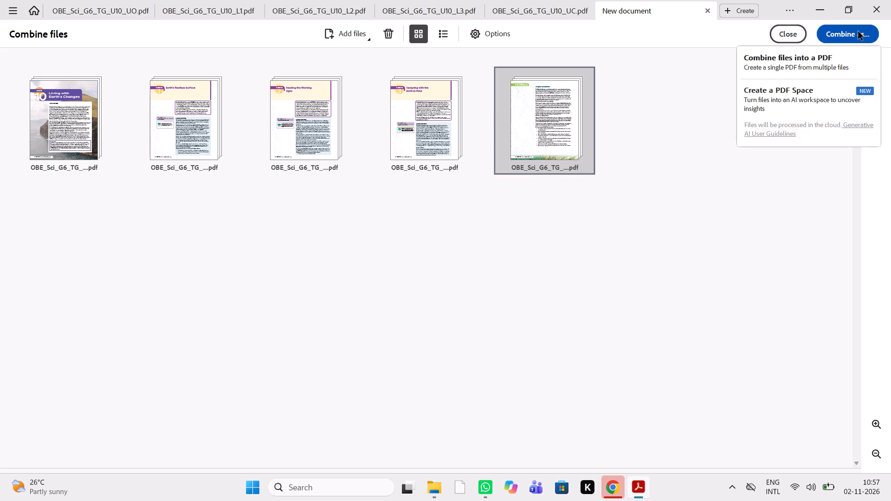
pyautogui.click(802, 73)
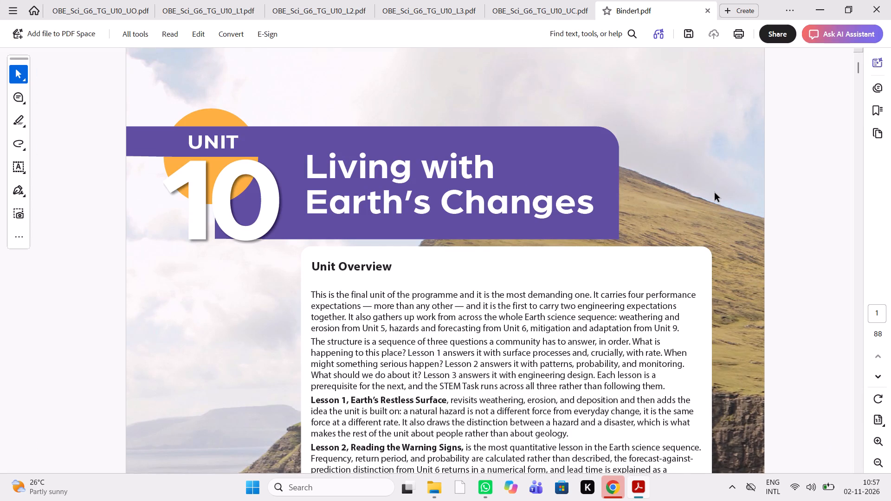
# Switch to File Explorer and open the OSW_Grade6_Unit10_Teacher_Guide Word document from MSF FILES in the SCIENCE FILES folder.
pyautogui.click(437, 488)
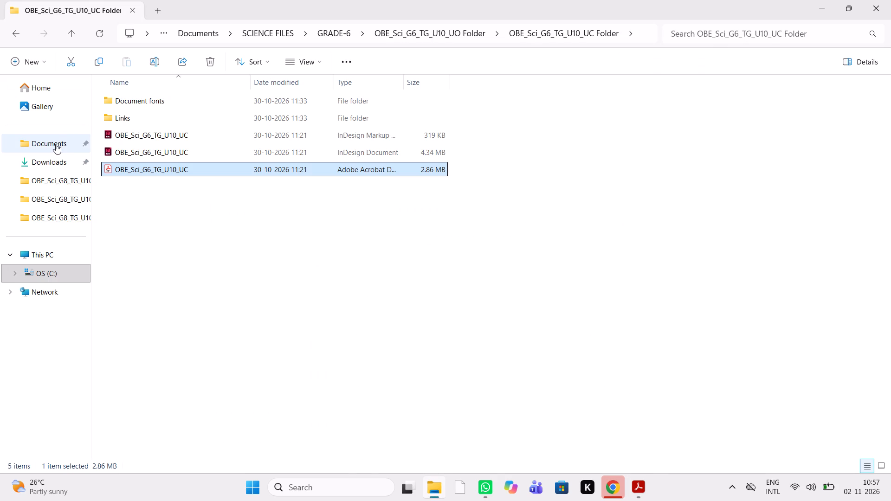
pyautogui.doubleClick(56, 144)
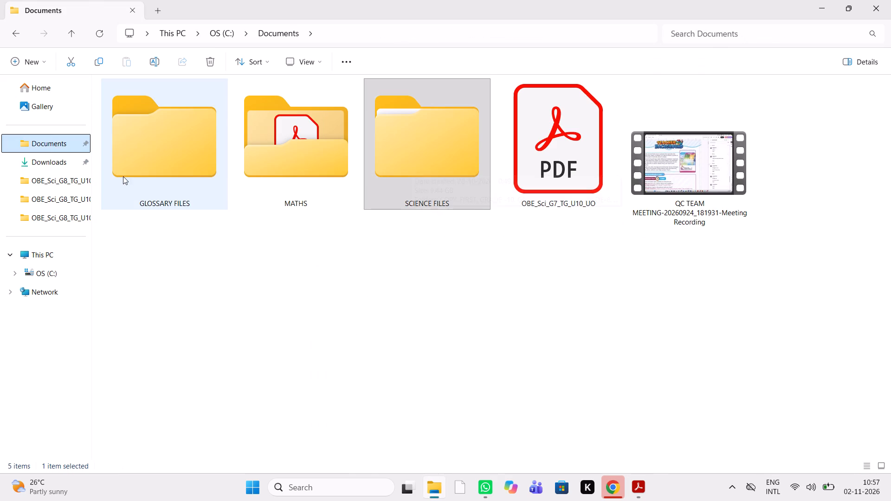
pyautogui.doubleClick(63, 143)
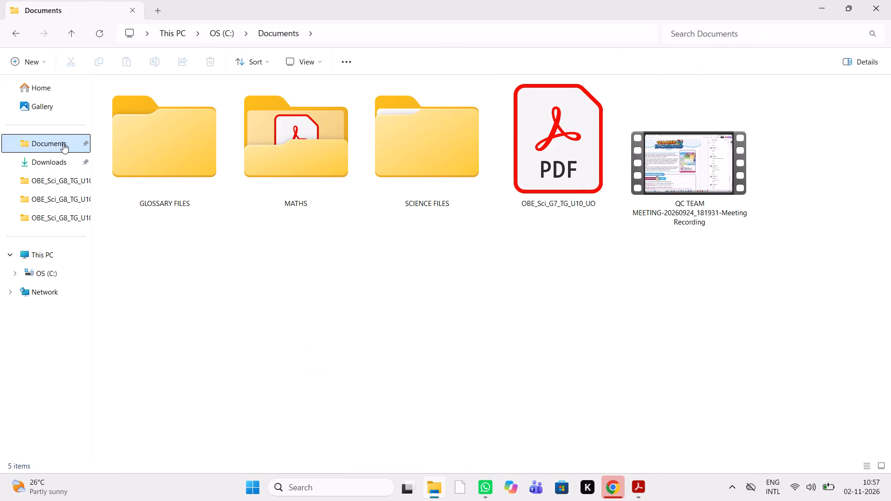
pyautogui.doubleClick(440, 122)
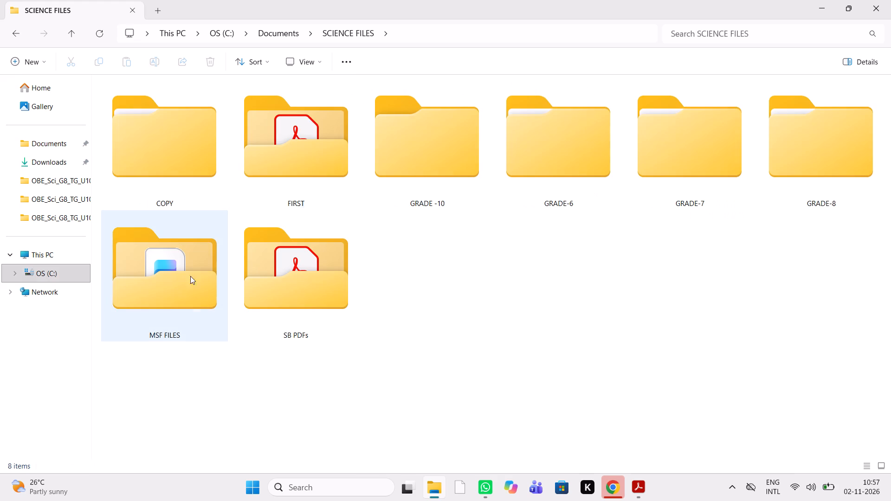
pyautogui.doubleClick(165, 300)
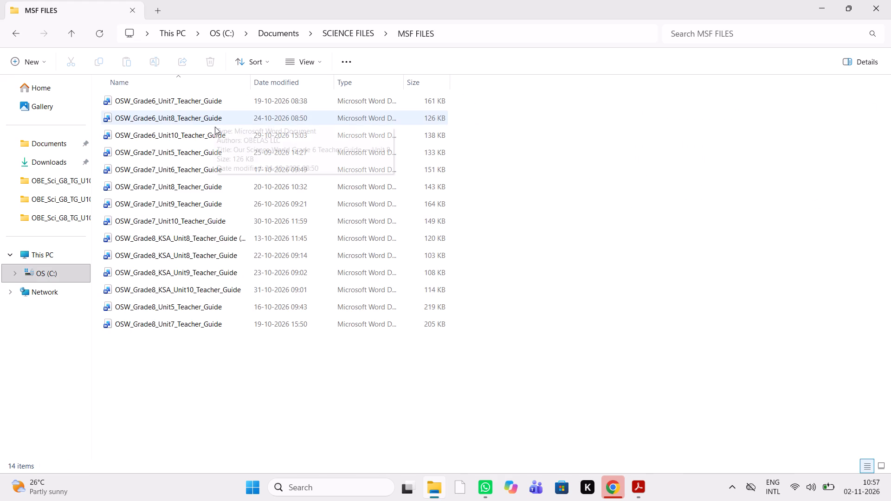
pyautogui.click(213, 140)
pyautogui.press('Return')
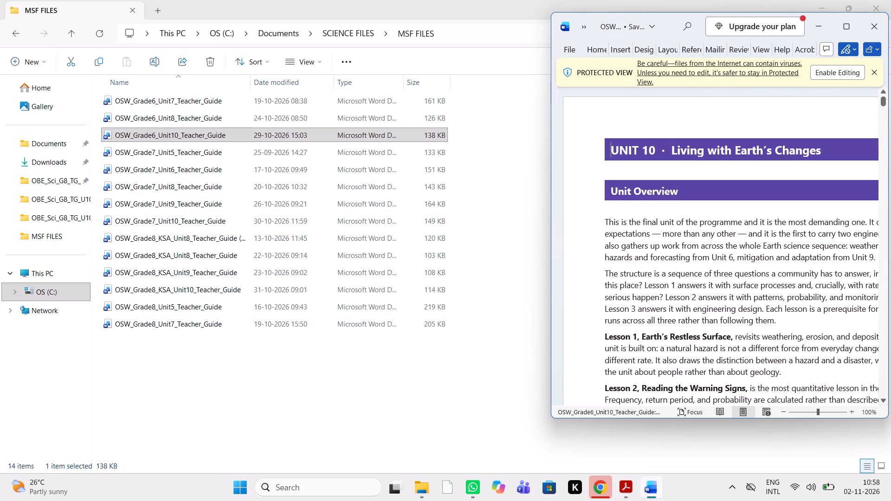
# Show the combined PDF's comments in Acrobat, and stretch the Word manuscript window to full screen height in front of it.
pyautogui.click(623, 485)
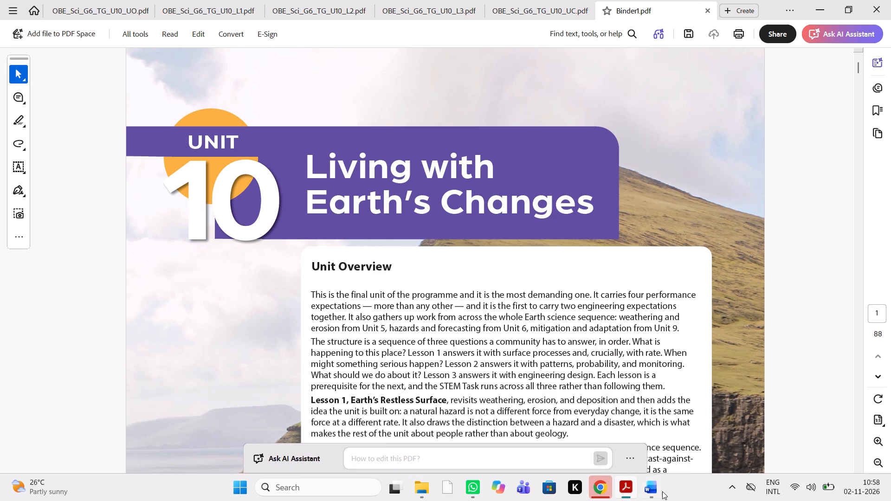
pyautogui.click(880, 96)
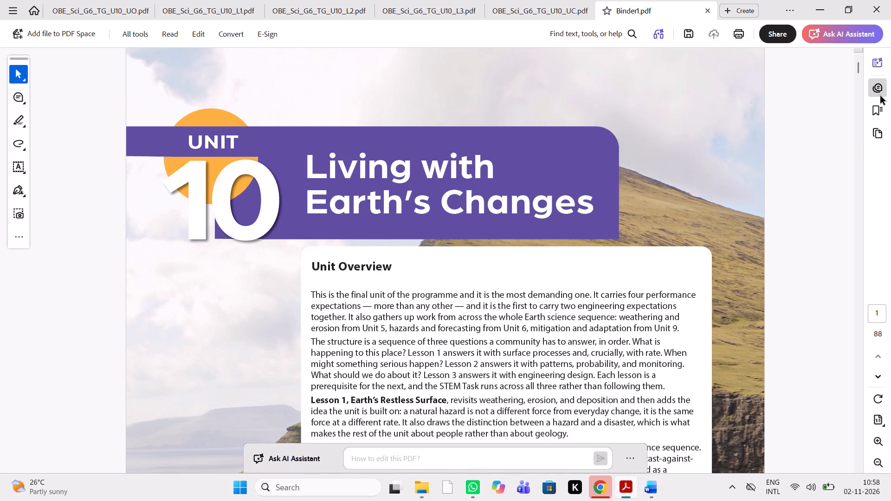
pyautogui.click(643, 486)
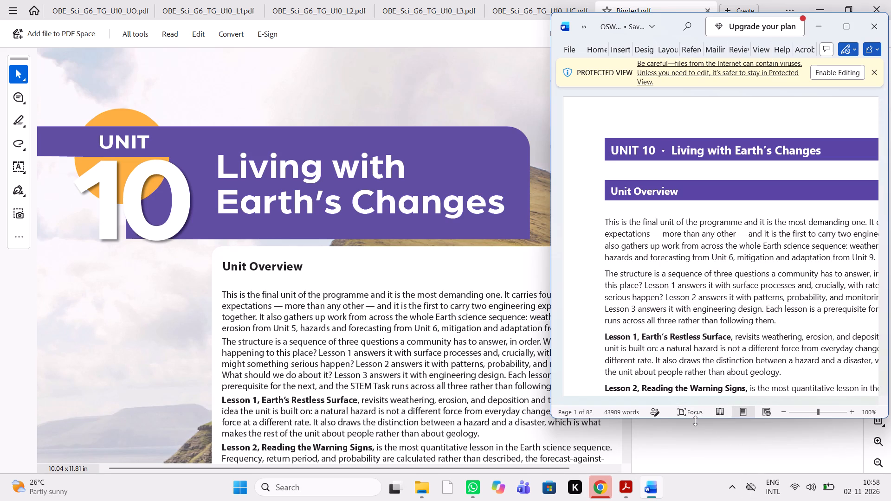
pyautogui.moveTo(695, 421); pyautogui.dragTo(709, 473)
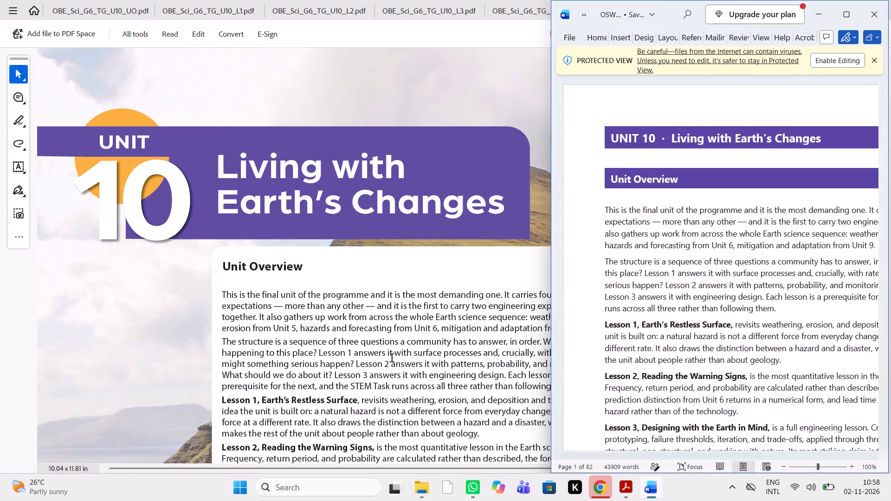
# Compare the Unit Overview page of the combined PDF with the same section of the Word manuscript.
pyautogui.scroll(-1, 392, 359)
pyautogui.hscroll(-3, 392, 359)
pyautogui.scroll(1, 392, 359)
pyautogui.scroll(-1, 392, 359)
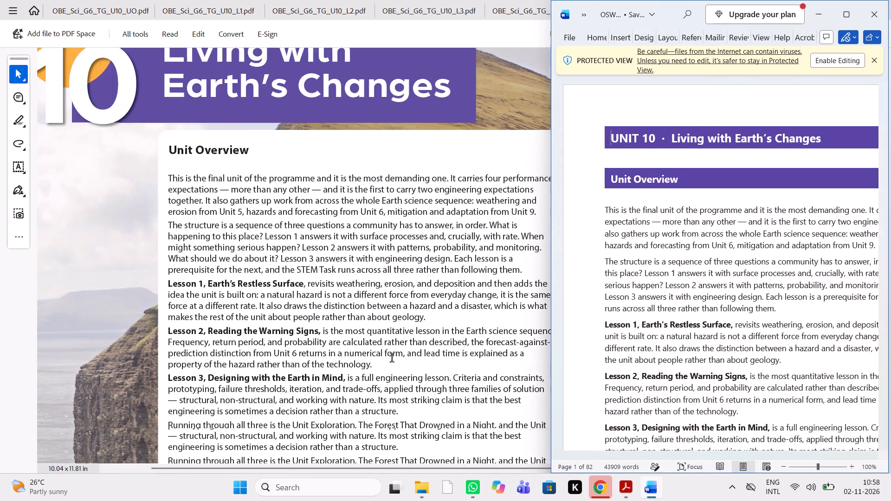
pyautogui.scroll(-1, 392, 359)
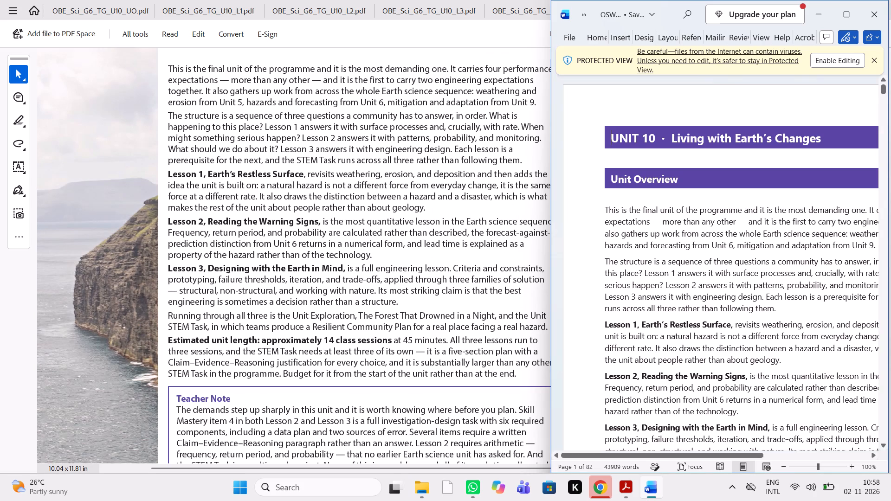
pyautogui.scroll(-1, 826, 334)
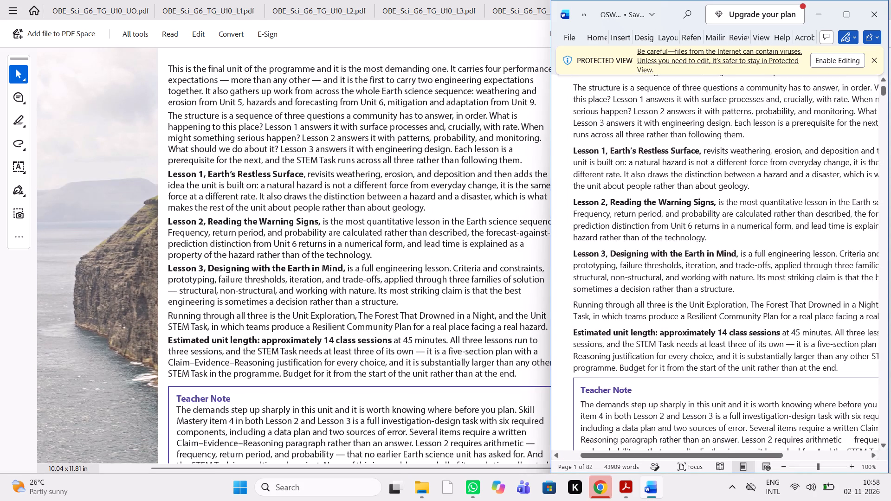
pyautogui.hscroll(-1, 826, 334)
pyautogui.hscroll(1, 826, 334)
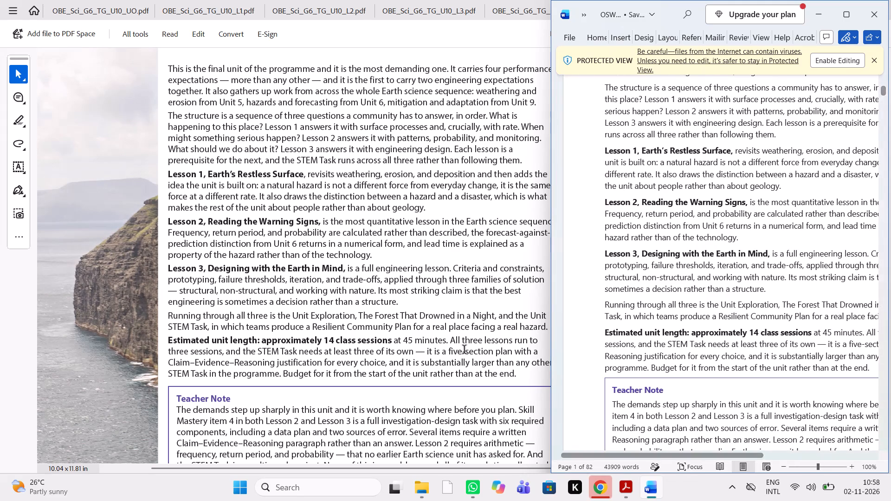
pyautogui.scroll(-2, 465, 350)
pyautogui.scroll(2, 465, 350)
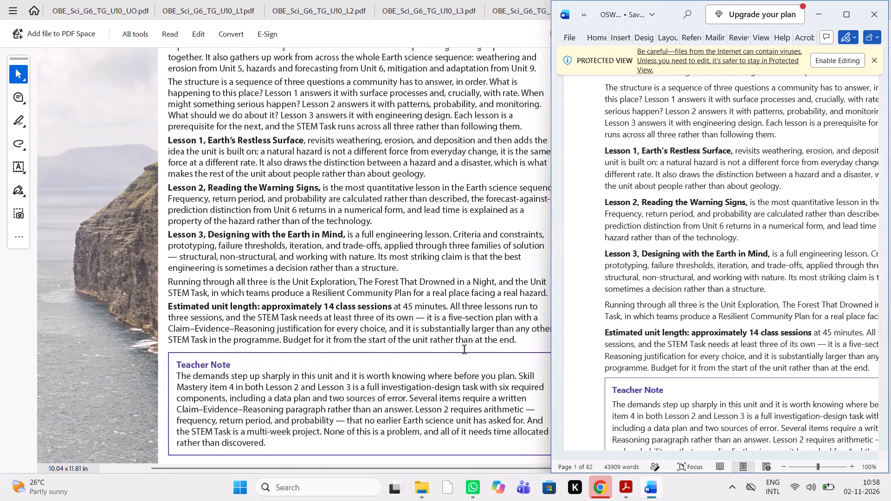
pyautogui.scroll(1, 465, 350)
pyautogui.scroll(-2, 465, 350)
pyautogui.scroll(2, 465, 350)
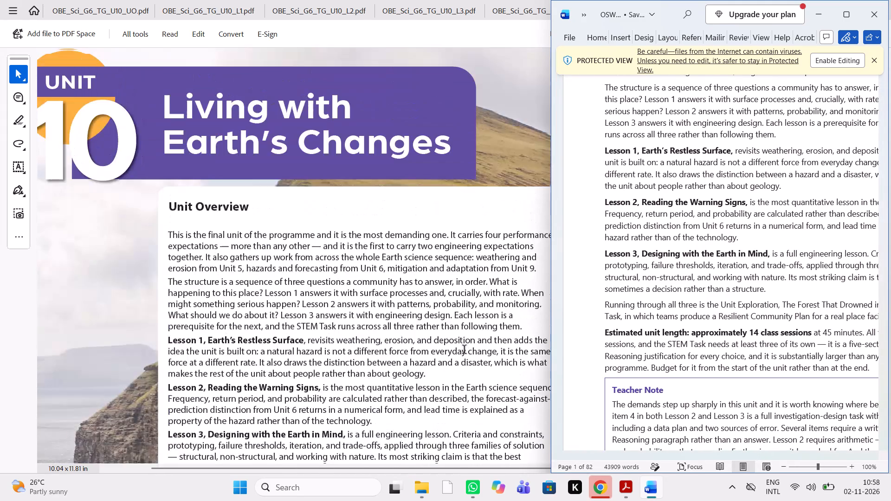
pyautogui.scroll(1, 465, 350)
pyautogui.scroll(-6, 465, 350)
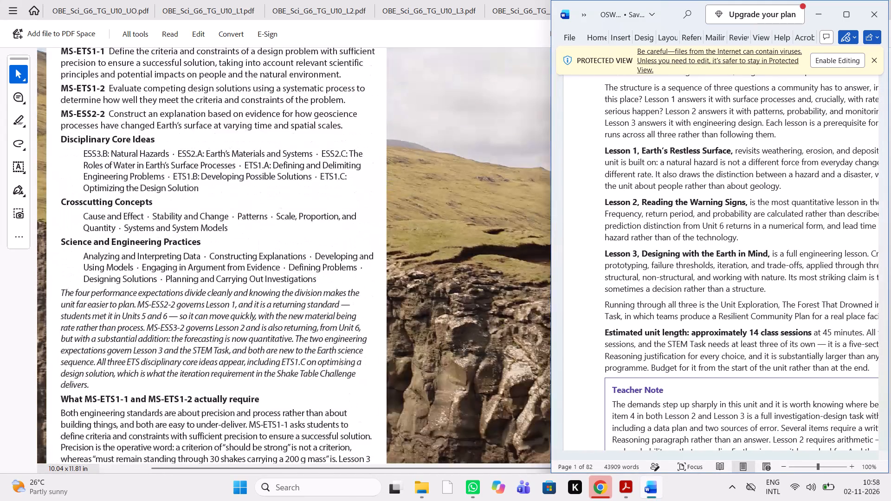
pyautogui.scroll(5, 465, 350)
pyautogui.scroll(-1, 465, 350)
pyautogui.scroll(1, 465, 350)
pyautogui.scroll(-1, 465, 350)
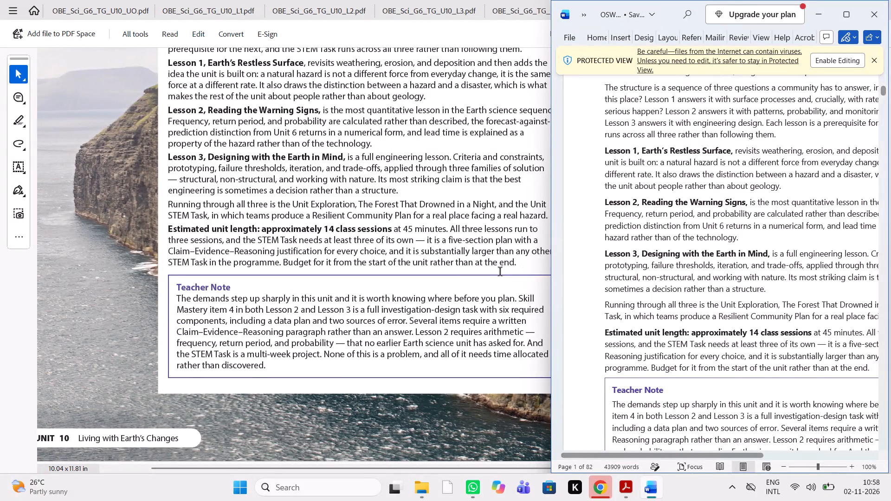
# Attach the comment "add it seperate" to the "Estimated unit length" paragraph on the Unit Overview page of the combined PDF.
pyautogui.moveTo(525, 266); pyautogui.dragTo(218, 233)
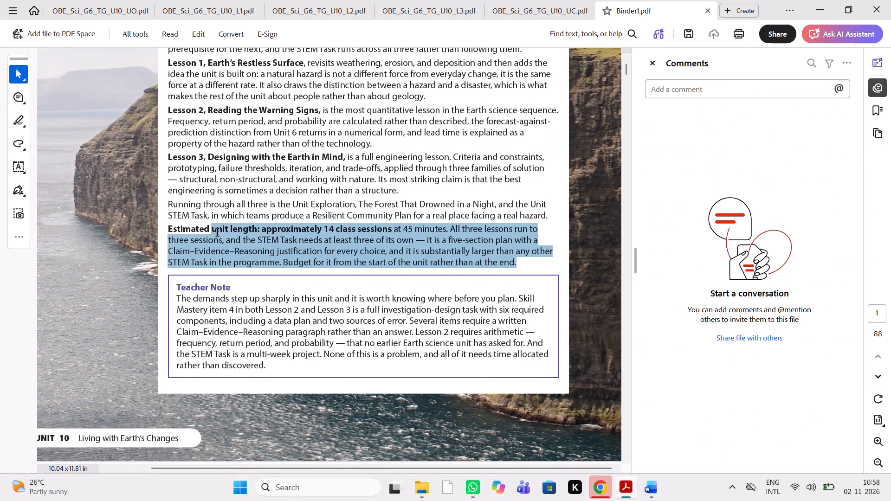
pyautogui.moveTo(218, 233); pyautogui.dragTo(174, 228)
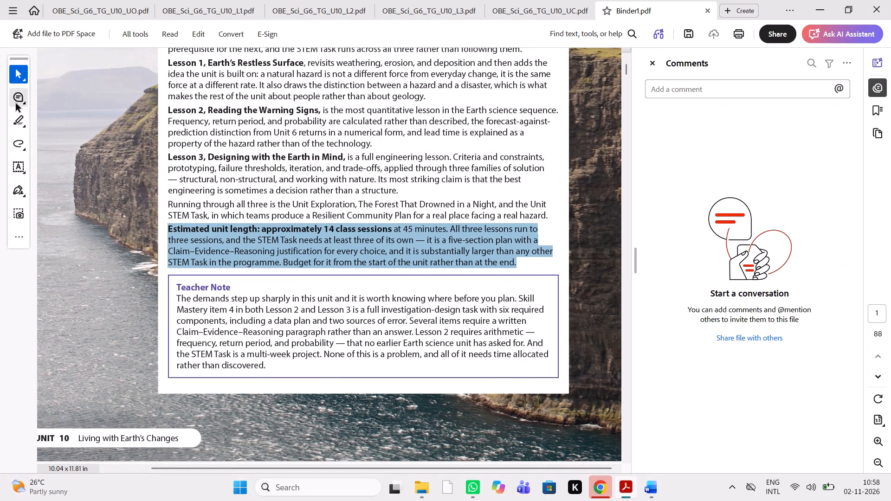
pyautogui.click(16, 103)
pyautogui.click(55, 96)
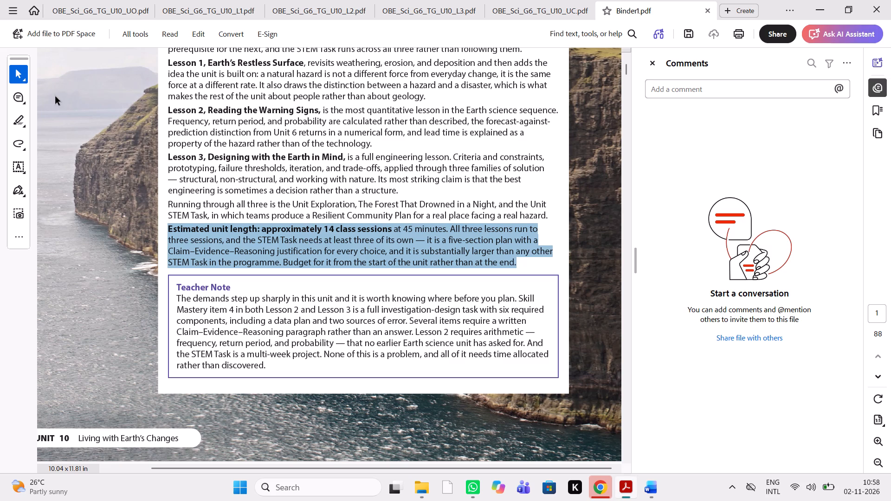
pyautogui.write('change')
pyautogui.press('space')
pyautogui.press('BackSpace')
pyautogui.press('BackSpace')
pyautogui.press('BackSpace')
pyautogui.press('BackSpace')
pyautogui.press('BackSpace')
pyautogui.press('BackSpace')
pyautogui.press('BackSpace')
pyautogui.press('BackSpace')
pyautogui.press('BackSpace')
pyautogui.press('BackSpace')
pyautogui.press('BackSpace')
pyautogui.press('BackSpace')
pyautogui.press('BackSpace')
pyautogui.press('BackSpace')
pyautogui.press('BackSpace')
pyautogui.press('BackSpace')
pyautogui.press('BackSpace')
pyautogui.press('BackSpace')
pyautogui.press('BackSpace')
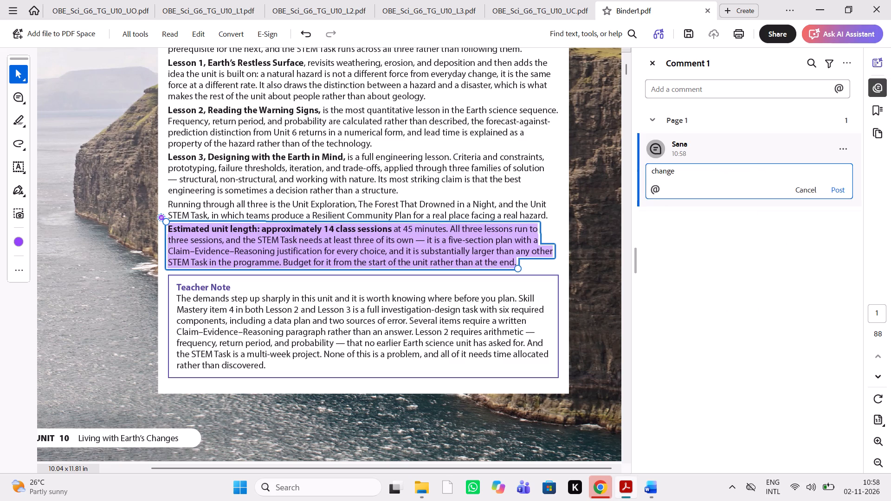
pyautogui.write('DD')
pyautogui.press('space')
pyautogui.press('BackSpace')
pyautogui.press('BackSpace')
pyautogui.press('BackSpace')
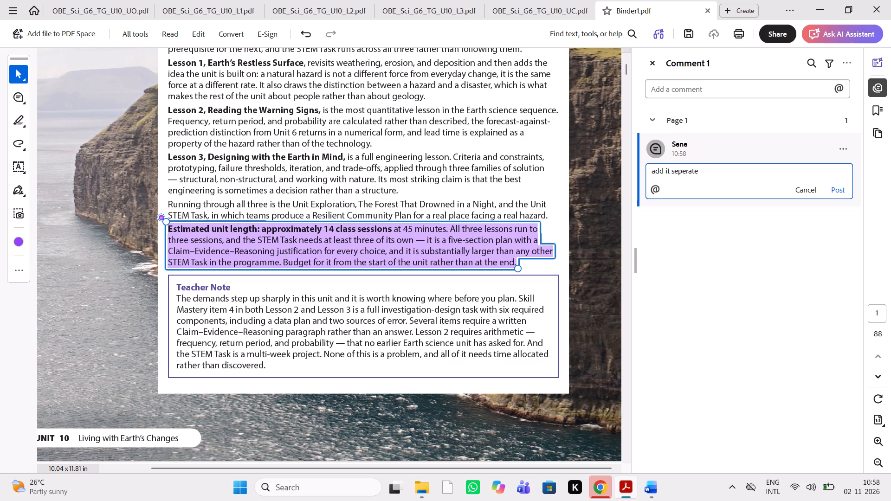
# Compare the Teacher Note and the start of Unit Alignment to Standards in the PDF with the Word manuscript.
pyautogui.click(658, 500)
pyautogui.scroll(-2, 721, 276)
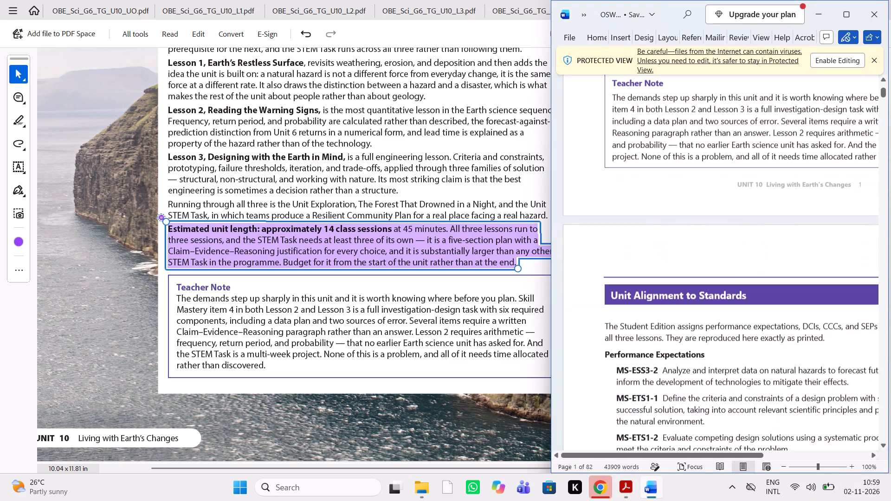
pyautogui.hscroll(-1, 721, 276)
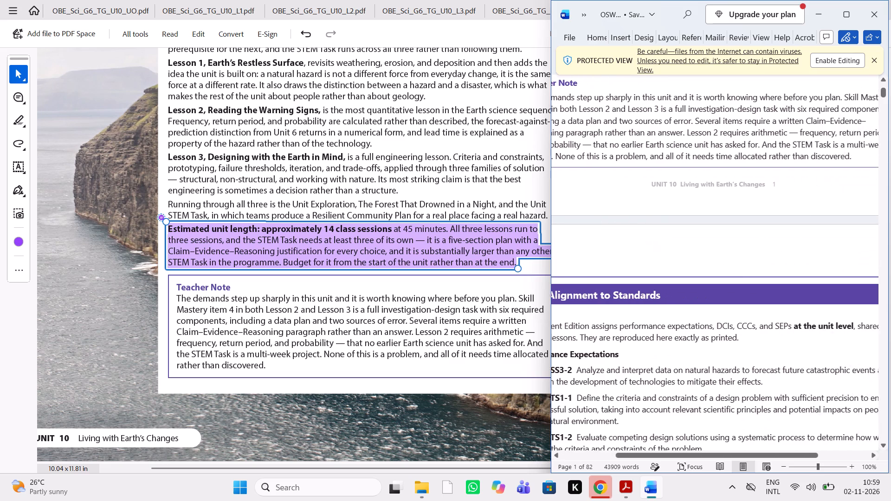
pyautogui.hscroll(-1, 721, 276)
pyautogui.hscroll(2, 721, 276)
pyautogui.scroll(-1, 290, 286)
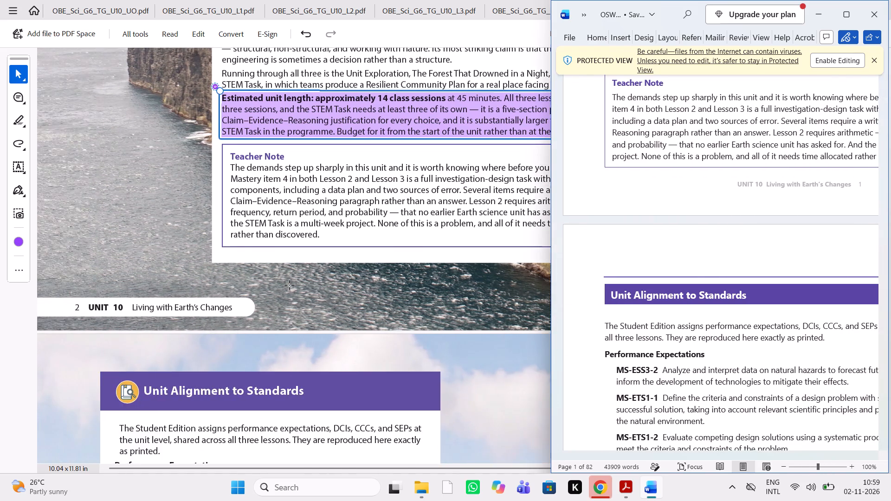
pyautogui.scroll(-1, 290, 286)
pyautogui.scroll(4, 290, 286)
pyautogui.scroll(-3, 290, 286)
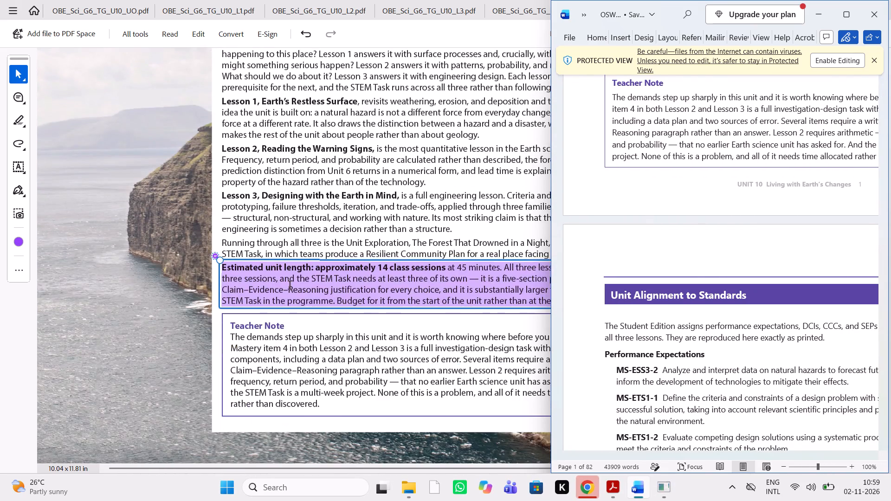
pyautogui.scroll(2, 290, 286)
pyautogui.hscroll(-1, 290, 286)
pyautogui.scroll(-2, 290, 286)
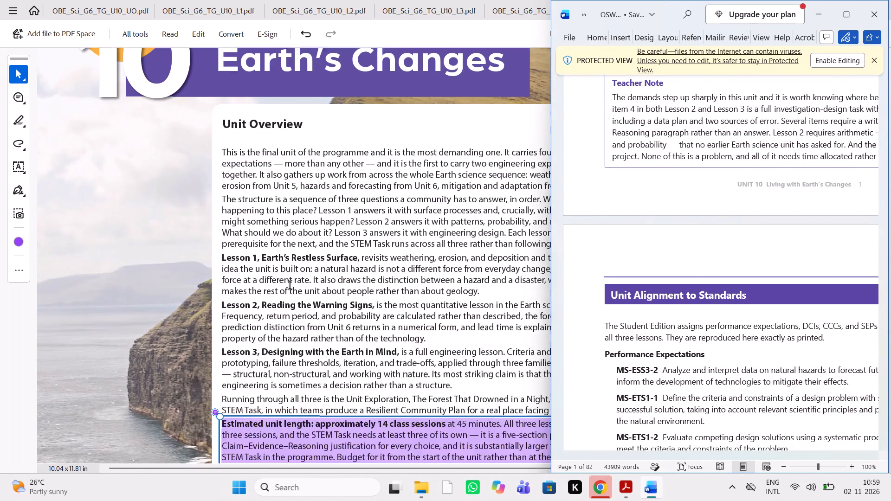
pyautogui.scroll(-3, 290, 286)
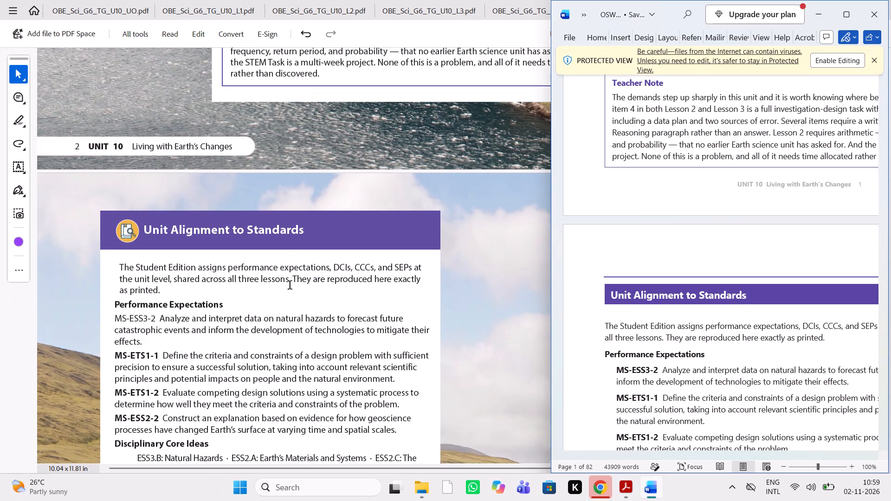
pyautogui.scroll(-1, 203, 275)
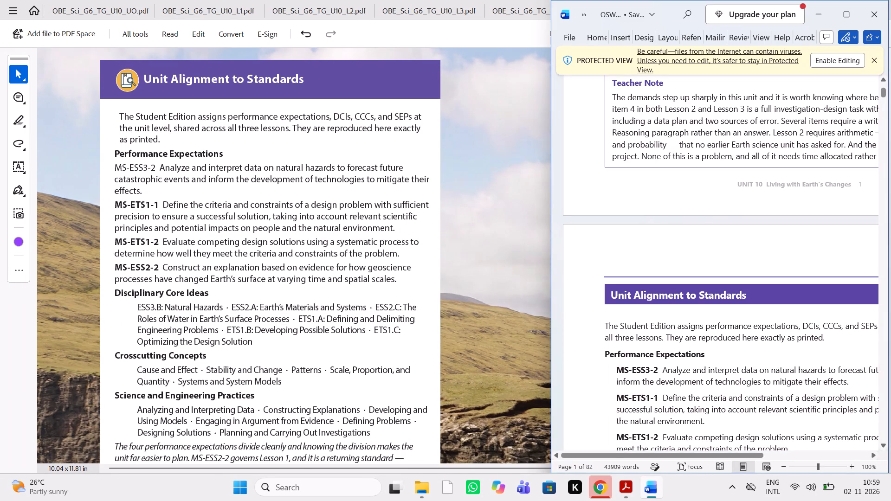
pyautogui.hscroll(-1, 668, 347)
pyautogui.hscroll(1, 668, 347)
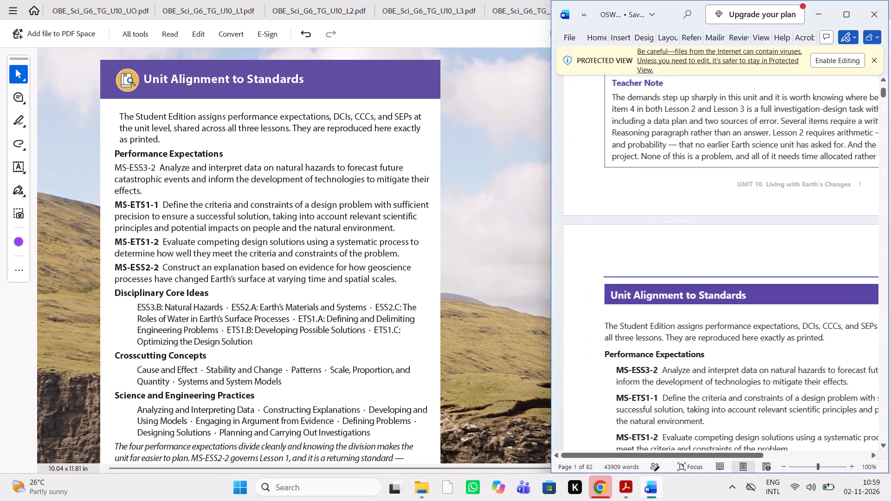
pyautogui.hscroll(1, 668, 347)
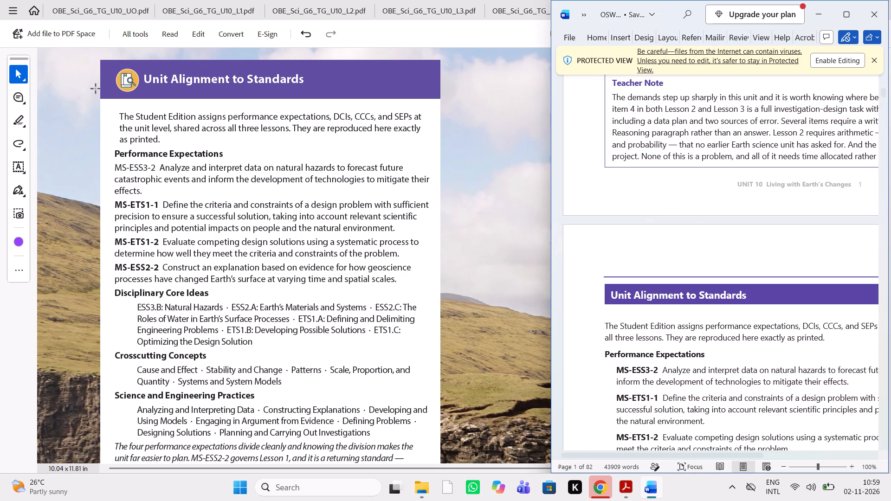
# Draw a vertical line beside the Unit Alignment to Standards introductory paragraph in the PDF and comment "align text in line".
pyautogui.click(24, 150)
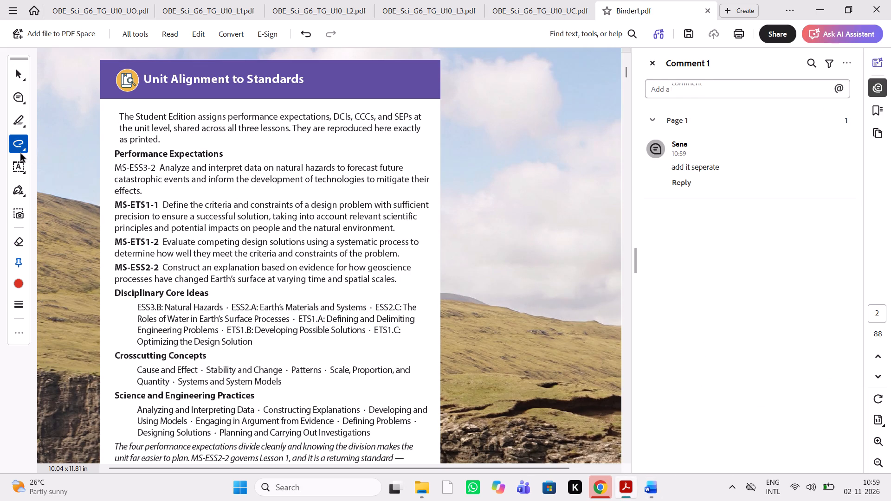
pyautogui.click(25, 151)
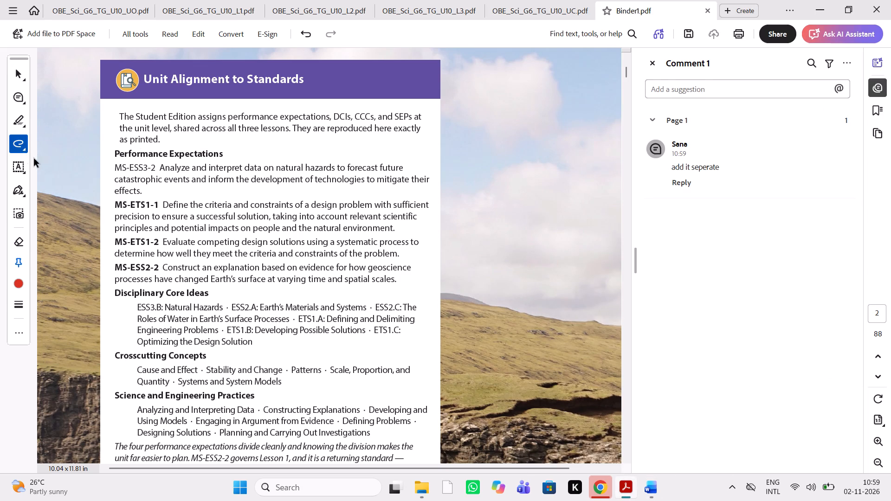
pyautogui.click(25, 152)
pyautogui.click(25, 152)
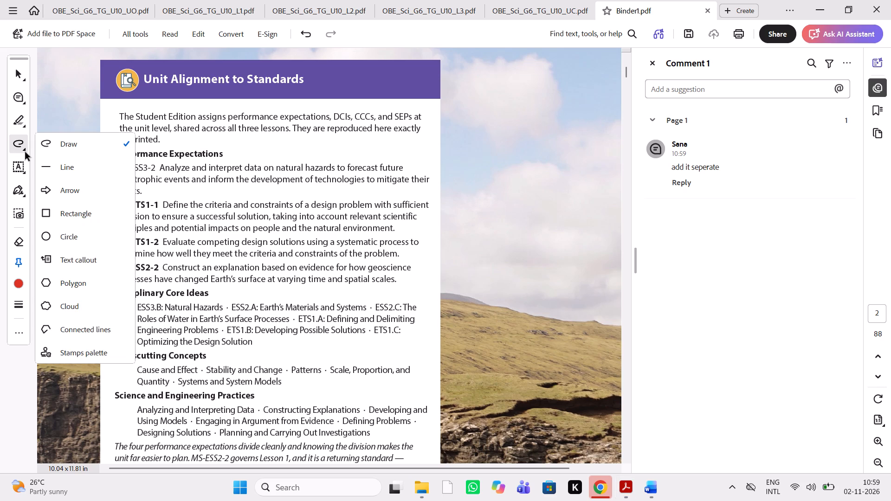
pyautogui.click(24, 147)
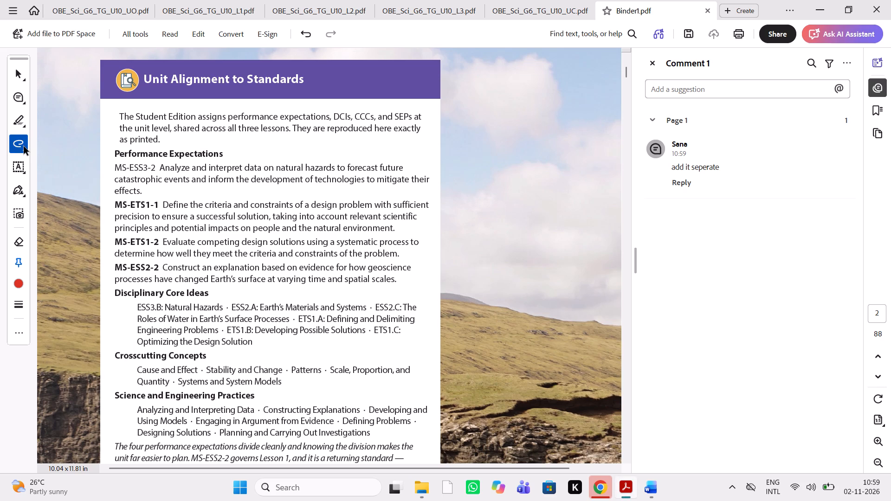
pyautogui.click(60, 167)
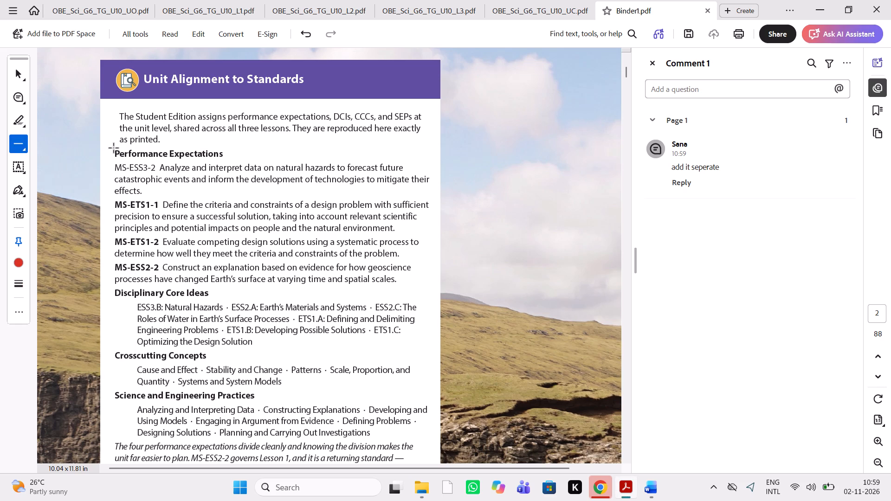
pyautogui.moveTo(114, 148); pyautogui.dragTo(113, 110)
pyautogui.moveTo(113, 110); pyautogui.dragTo(114, 112)
pyautogui.write('align text')
pyautogui.press('space')
pyautogui.write('in line')
pyautogui.press('space')
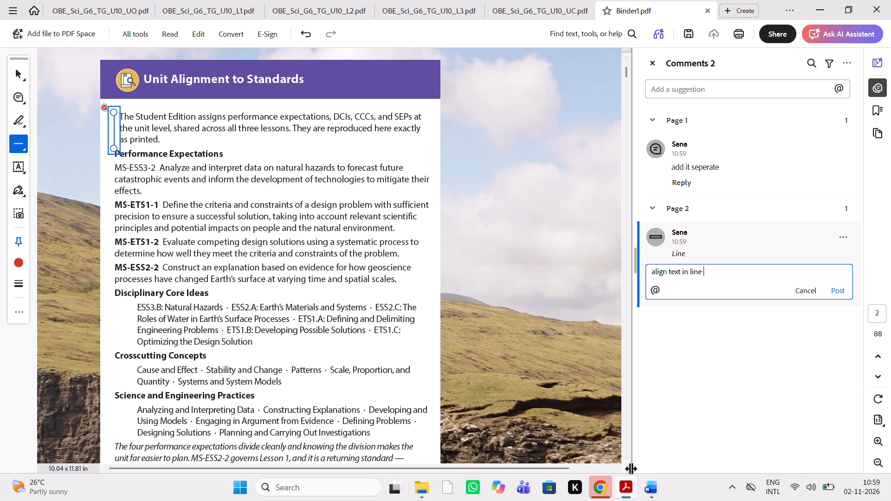
# Check the Performance Expectations against the Word manuscript and attach the comment "bold it" to the MS-ESS3-2 code in the PDF.
pyautogui.click(650, 494)
pyautogui.scroll(-1, 656, 289)
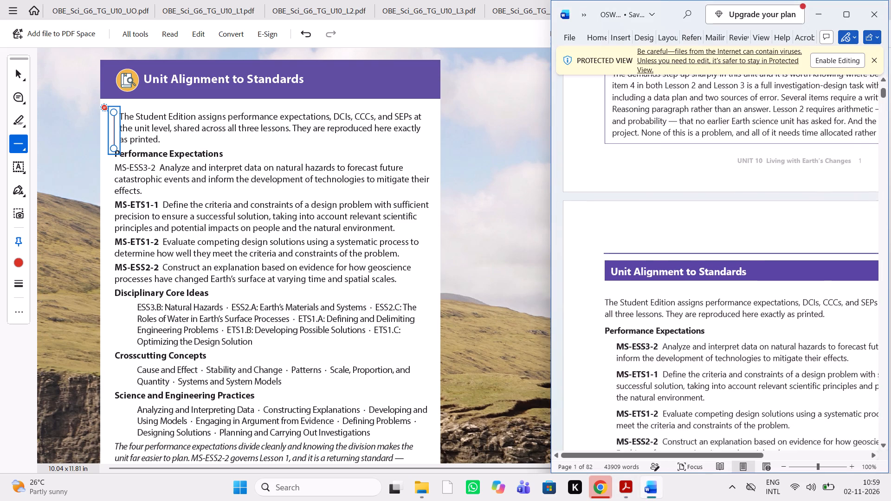
pyautogui.scroll(-1, 656, 289)
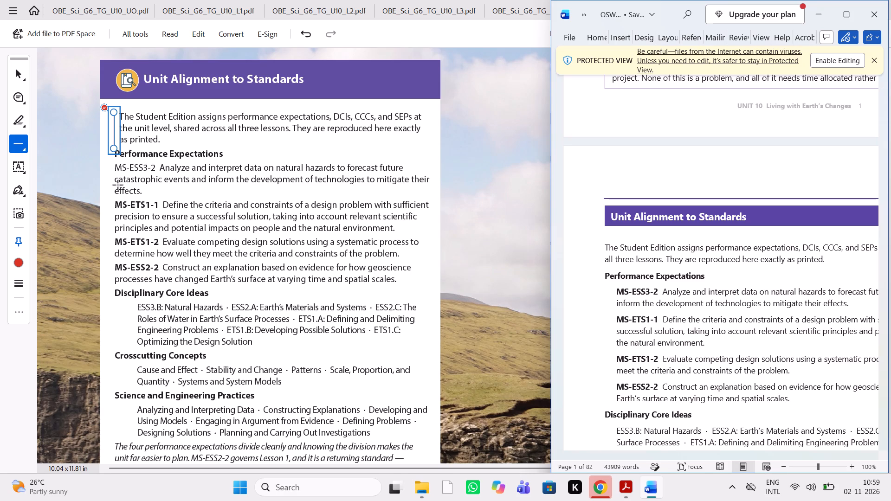
pyautogui.click(19, 98)
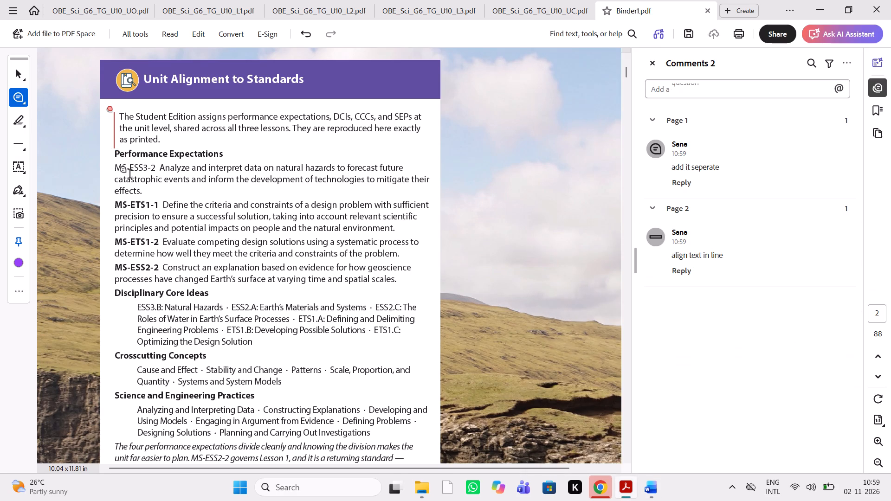
pyautogui.moveTo(114, 168); pyautogui.dragTo(150, 167)
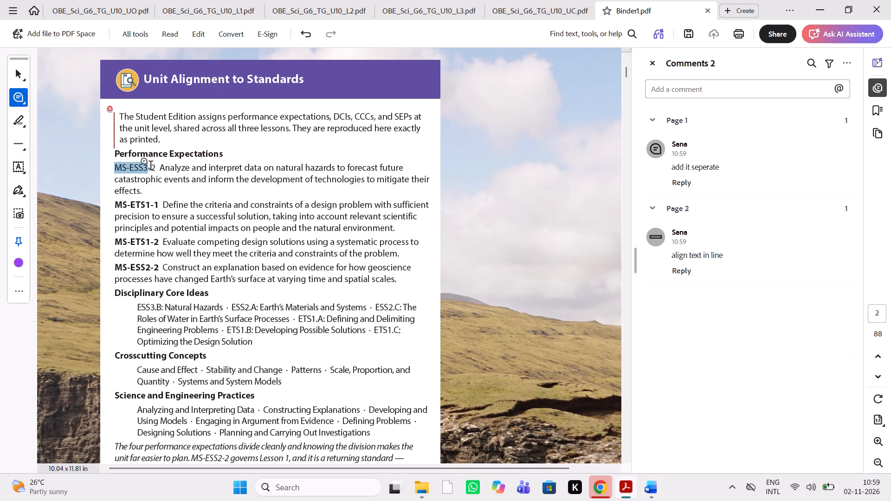
pyautogui.moveTo(150, 167); pyautogui.dragTo(155, 167)
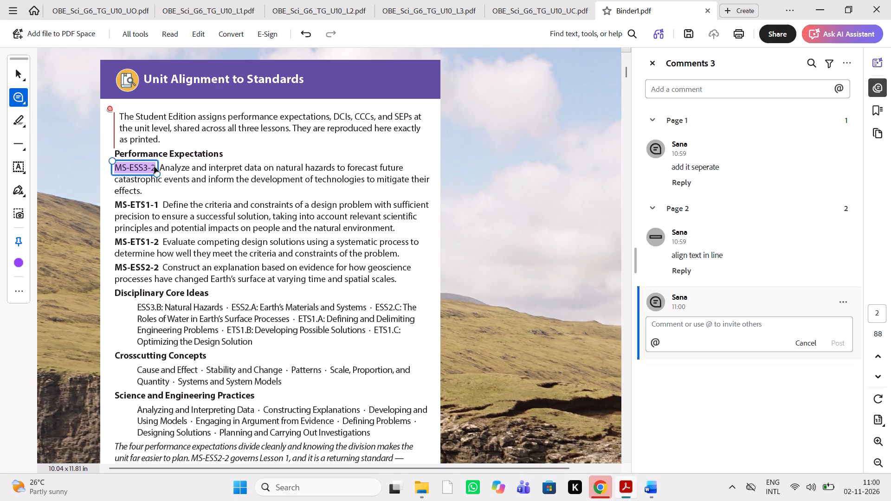
pyautogui.write('bold it')
pyautogui.press('space')
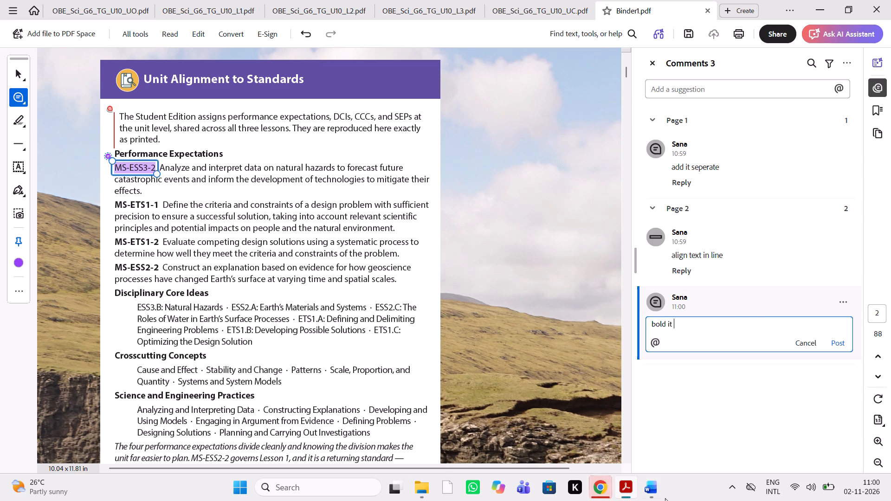
# Switch to the Word manuscript and compare the rest of Unit Alignment to Standards, through "What MS-ETS1-1 and MS-ETS1-2 actually require", with the PDF.
pyautogui.click(654, 495)
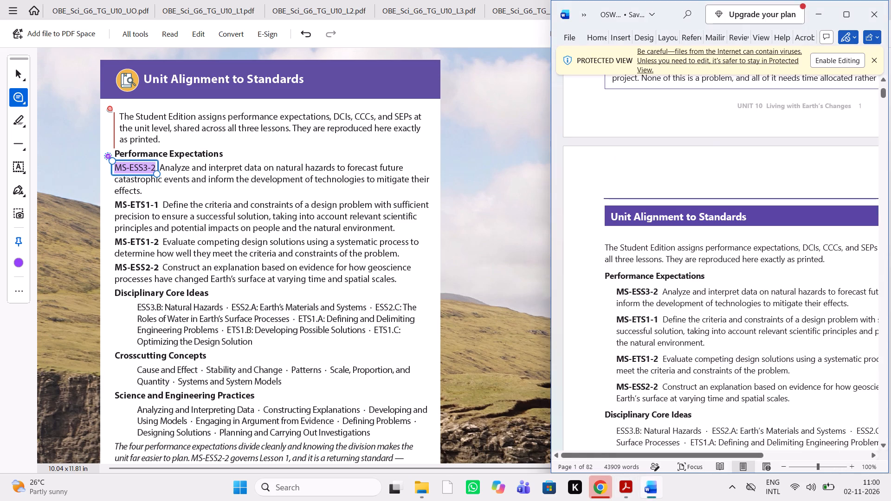
pyautogui.hscroll(-1, 750, 320)
pyautogui.hscroll(1, 750, 320)
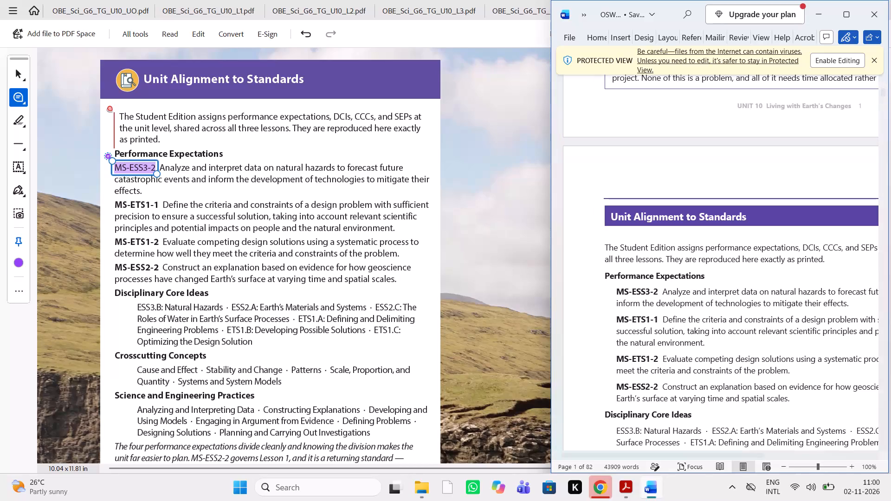
pyautogui.scroll(-1, 750, 320)
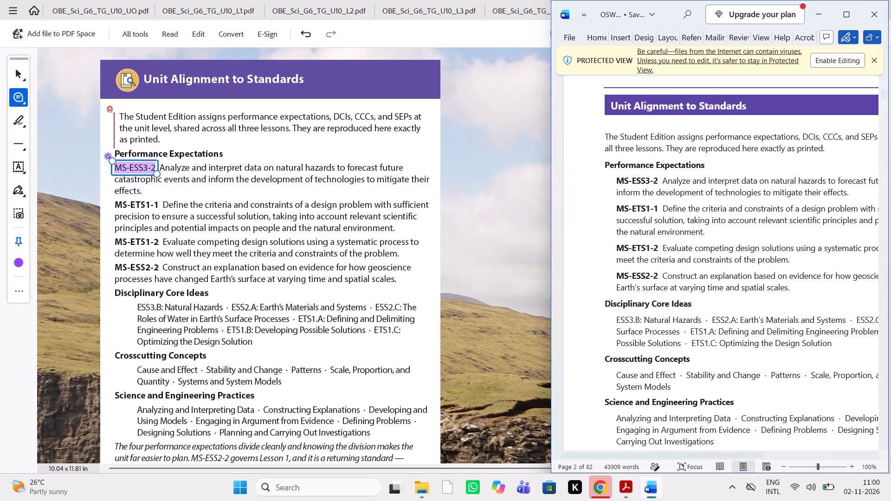
pyautogui.scroll(-1, 750, 320)
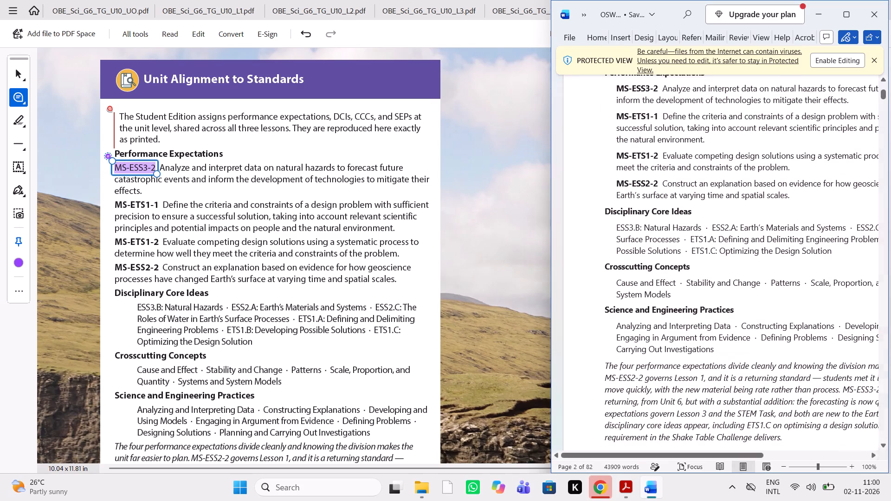
pyautogui.scroll(-1, 366, 297)
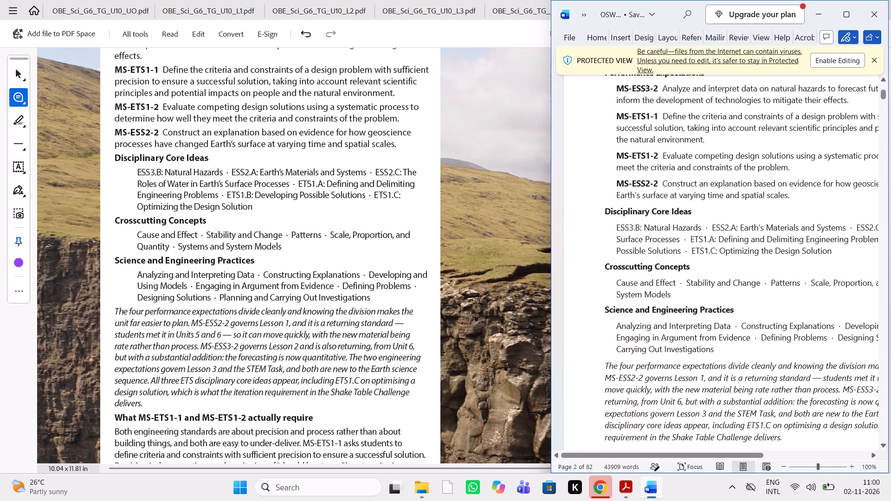
pyautogui.scroll(-1, 731, 354)
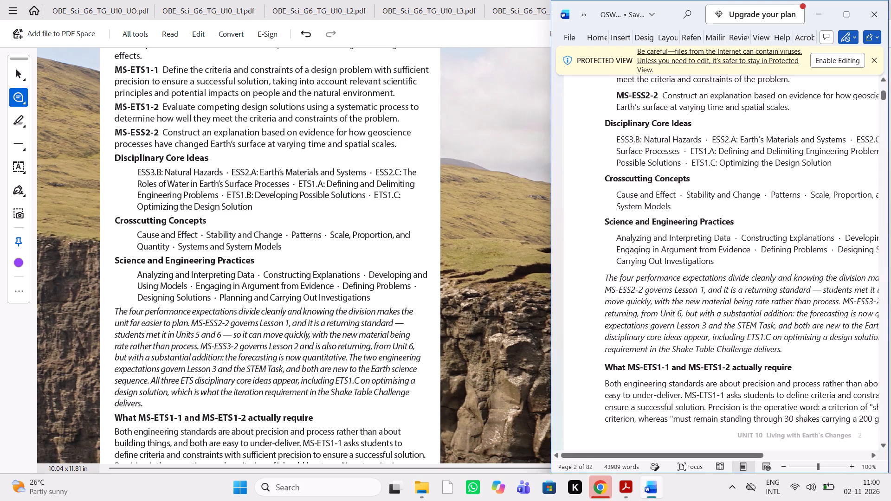
pyautogui.scroll(-1, 394, 377)
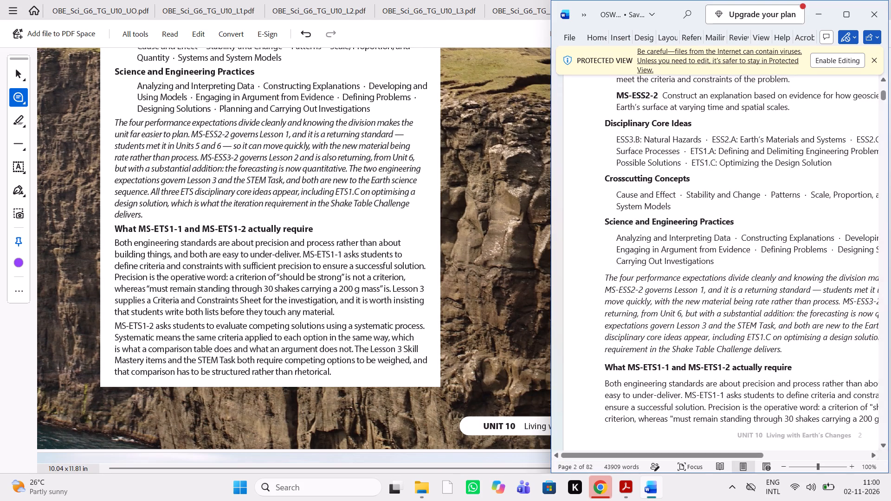
pyautogui.scroll(-2, 730, 393)
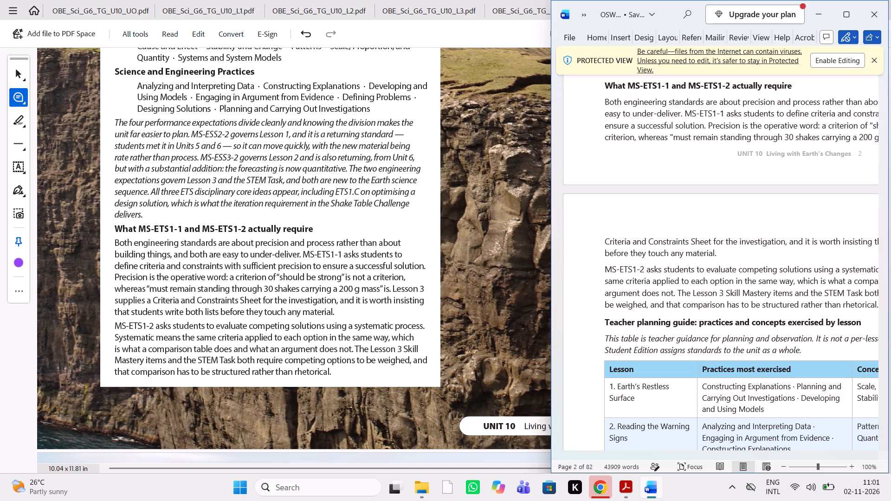
pyautogui.scroll(1, 730, 393)
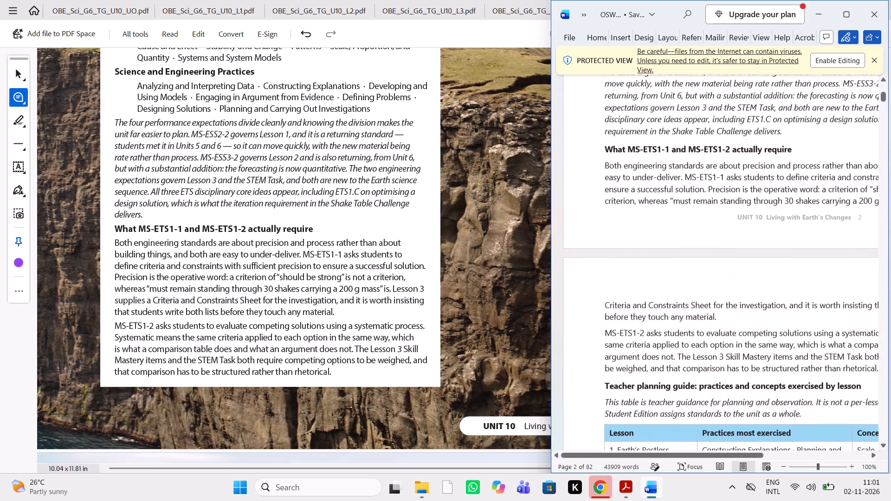
pyautogui.scroll(1, 730, 393)
pyautogui.hscroll(1, 730, 393)
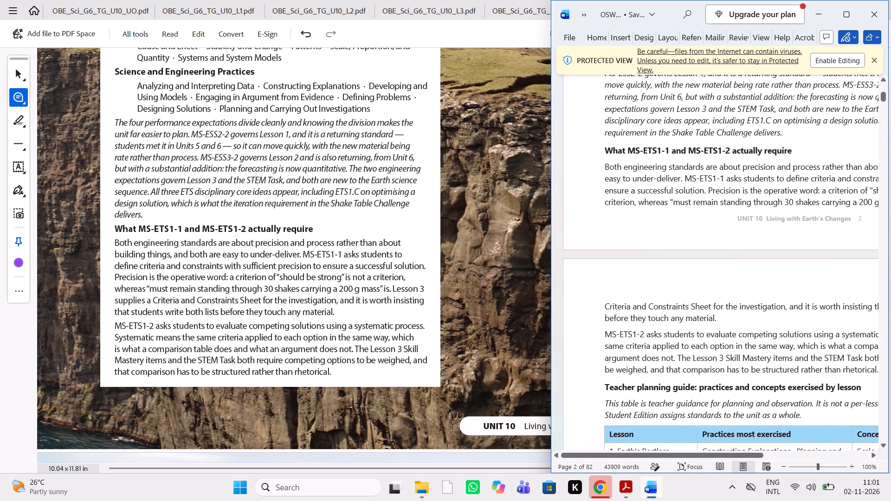
pyautogui.hscroll(-1, 730, 393)
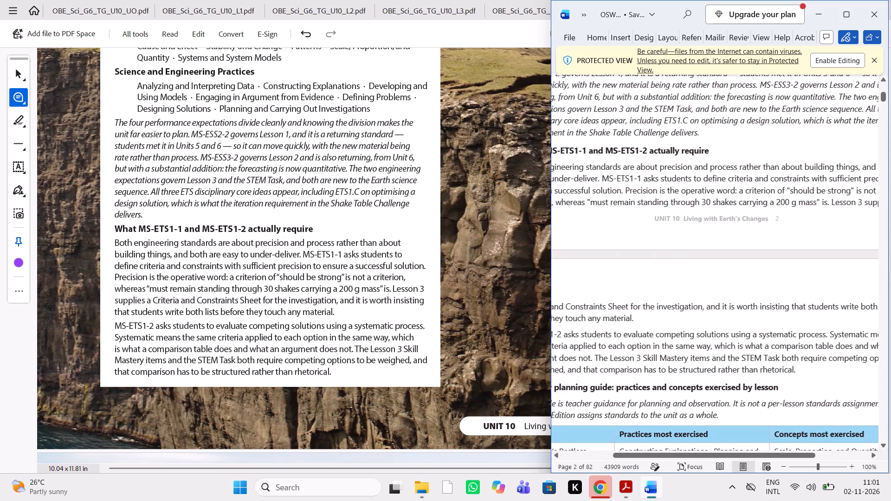
# Compare the "Teacher planning guide: practices and concepts exercised by lesson" heading, note and table in the PDF with the Word manuscript.
pyautogui.scroll(-1, 730, 393)
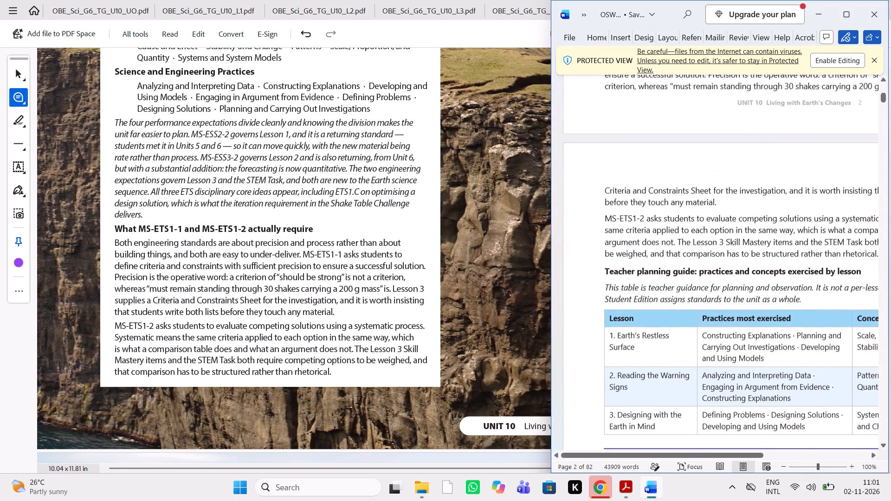
pyautogui.scroll(-2, 396, 398)
pyautogui.hscroll(-2, 396, 398)
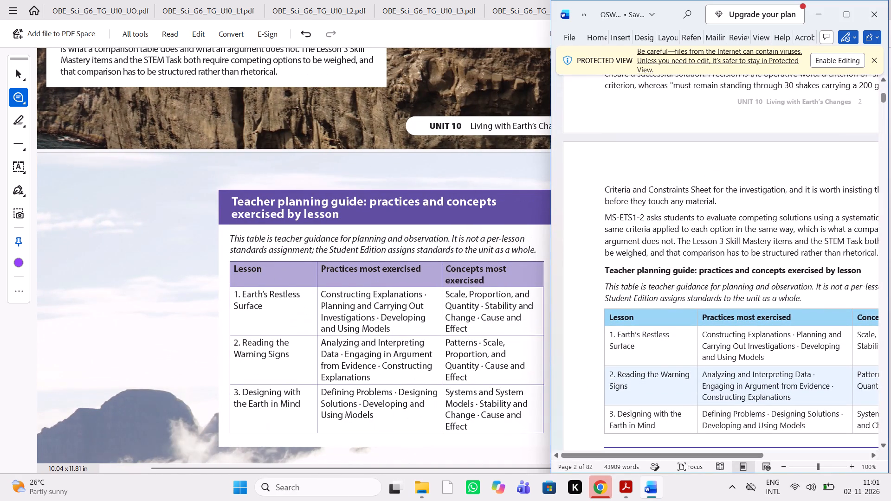
pyautogui.hscroll(-1, 736, 403)
pyautogui.hscroll(2, 736, 403)
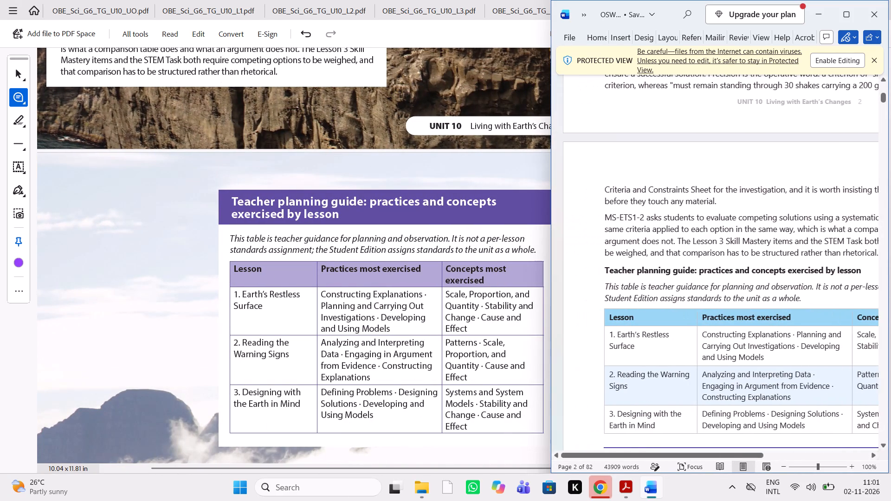
pyautogui.hscroll(-1, 736, 403)
pyautogui.hscroll(1, 736, 403)
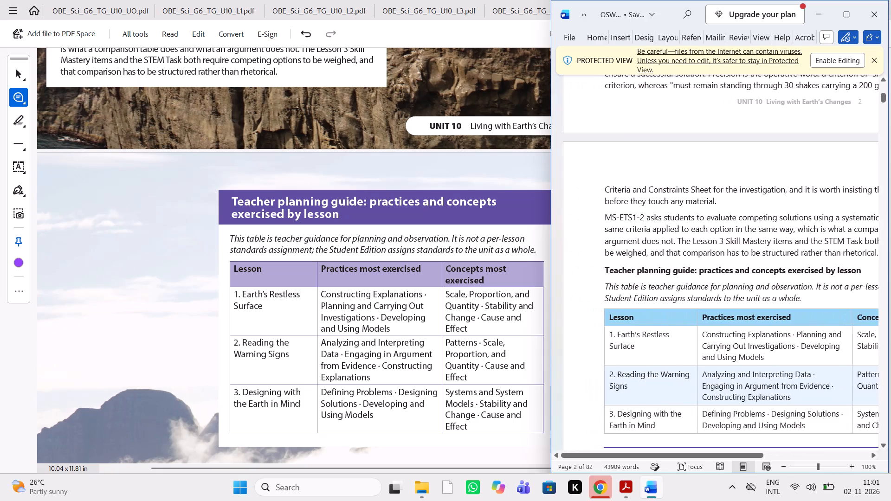
pyautogui.scroll(-1, 736, 403)
pyautogui.scroll(-2, 373, 405)
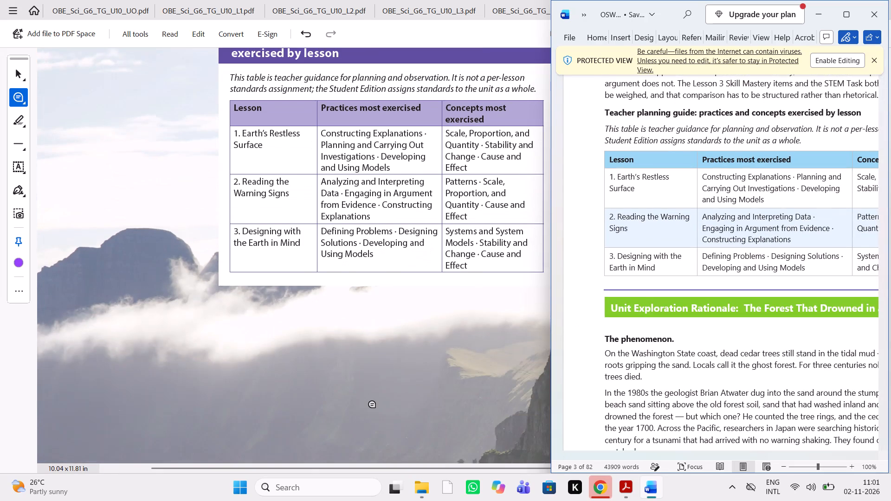
pyautogui.hscroll(-2, 708, 381)
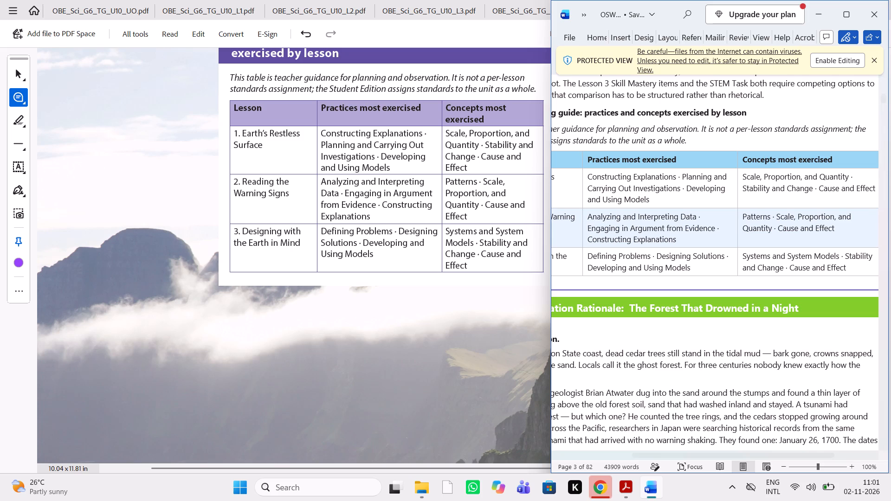
# Compare the opening of "Unit Exploration Rationale: The Forest That Drowned in a Night", including "The phenomenon", between the PDF and the Word manuscript.
pyautogui.scroll(-2, 413, 332)
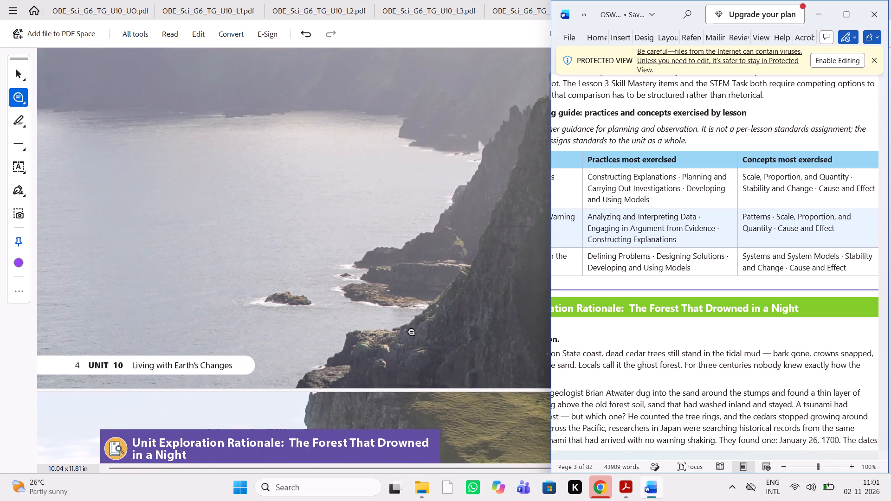
pyautogui.scroll(-2, 413, 332)
pyautogui.hscroll(1, 710, 296)
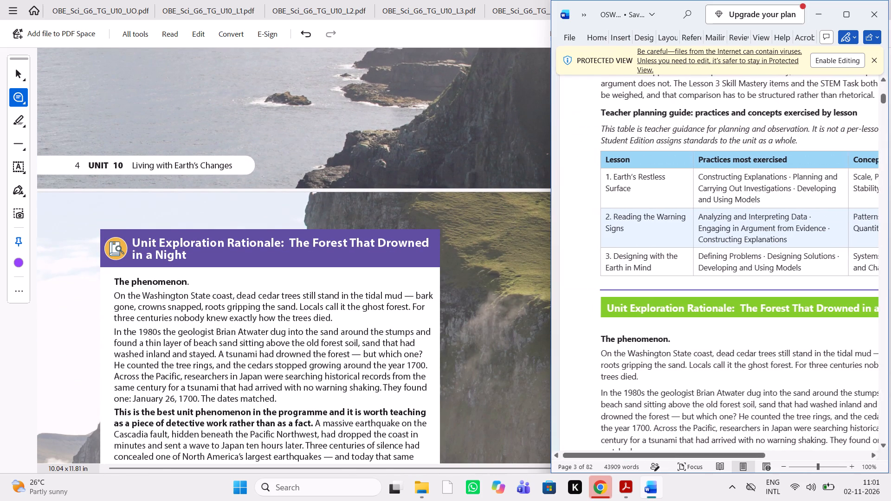
pyautogui.scroll(-1, 427, 298)
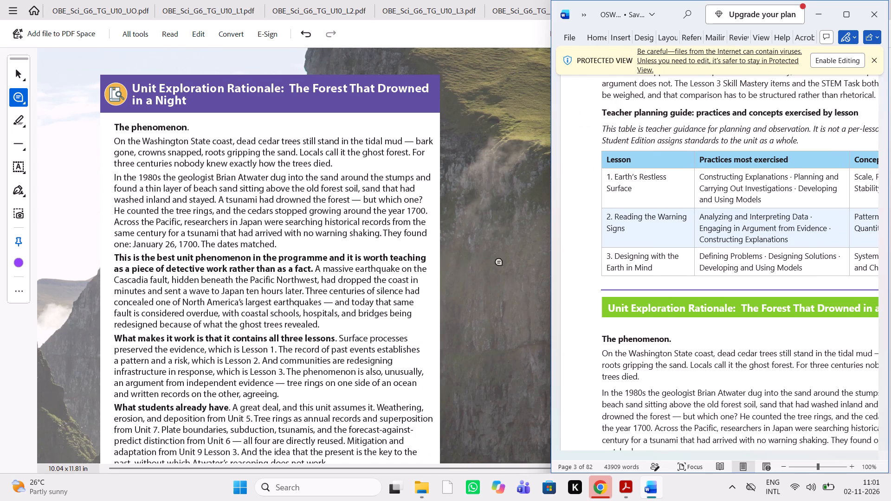
pyautogui.scroll(-2, 689, 417)
pyautogui.scroll(1, 689, 417)
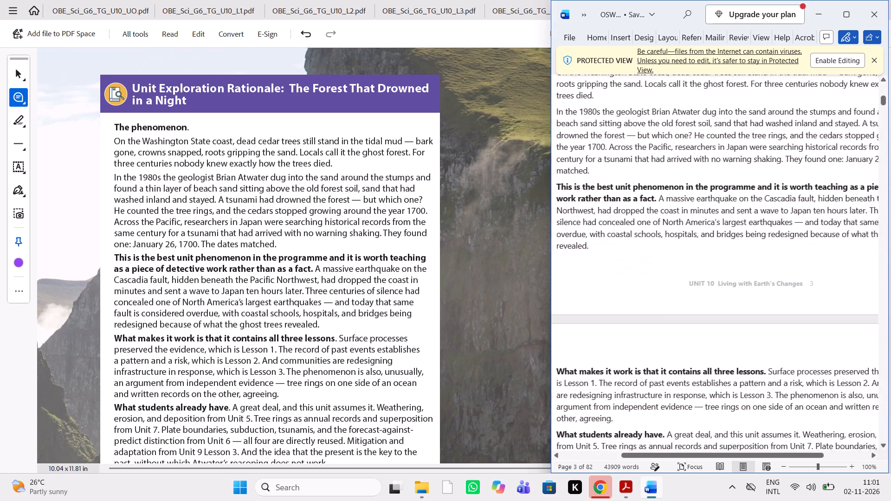
pyautogui.scroll(1, 689, 417)
pyautogui.hscroll(1, 689, 417)
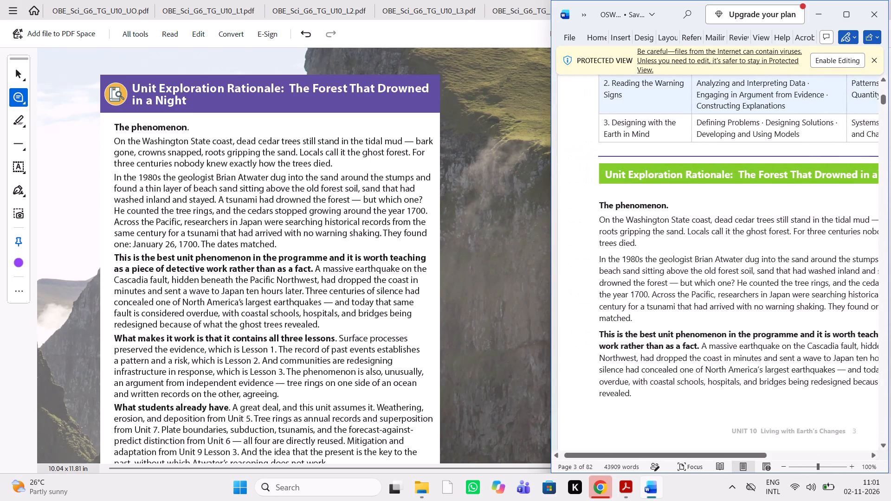
pyautogui.hscroll(1, 689, 417)
pyautogui.scroll(-1, 689, 417)
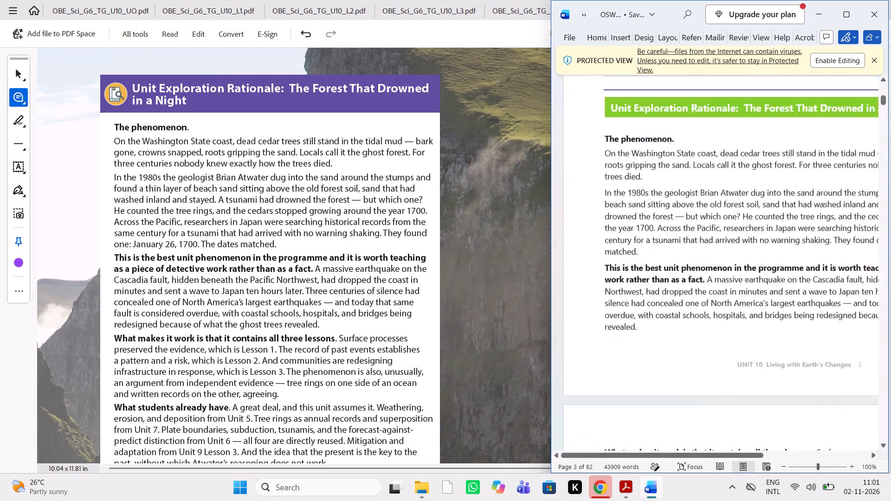
pyautogui.scroll(-2, 689, 417)
pyautogui.hscroll(-1, 689, 417)
pyautogui.hscroll(1, 689, 417)
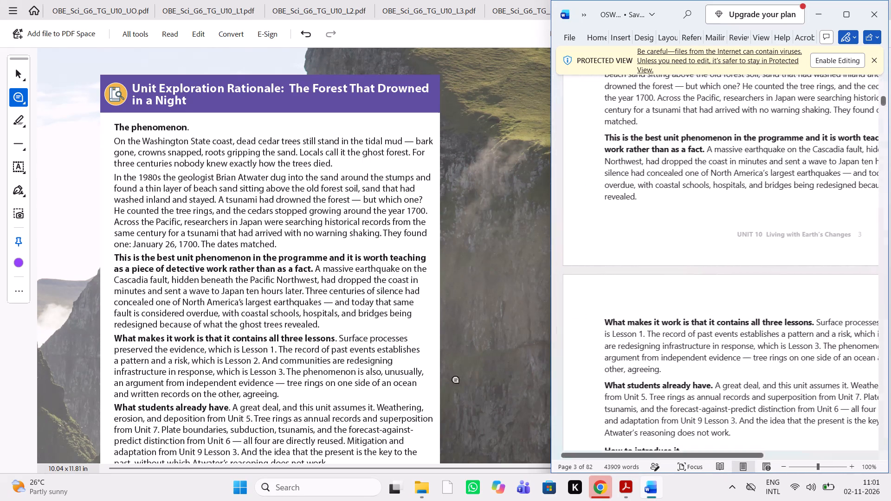
# Compare the Unit Exploration Rationale from "What makes it work is that it contains all three lessons" through "What not to reveal" between the PDF and Word manuscript.
pyautogui.scroll(-1, 442, 380)
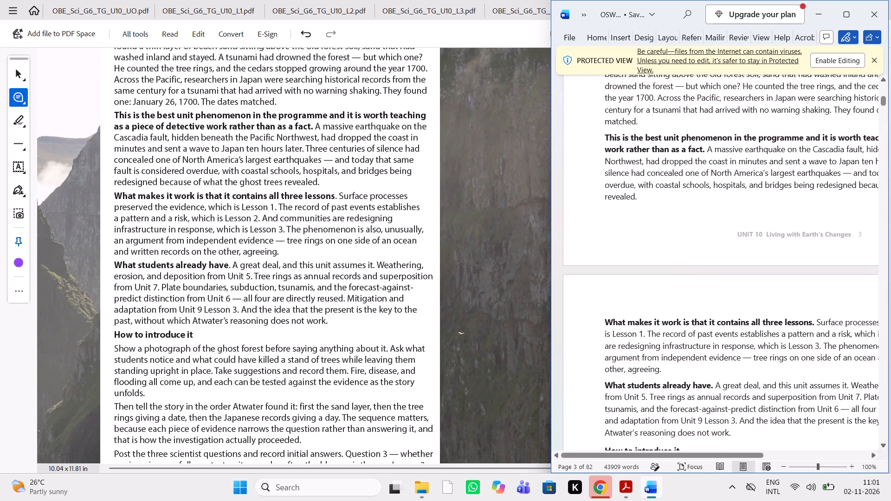
pyautogui.scroll(-1, 797, 394)
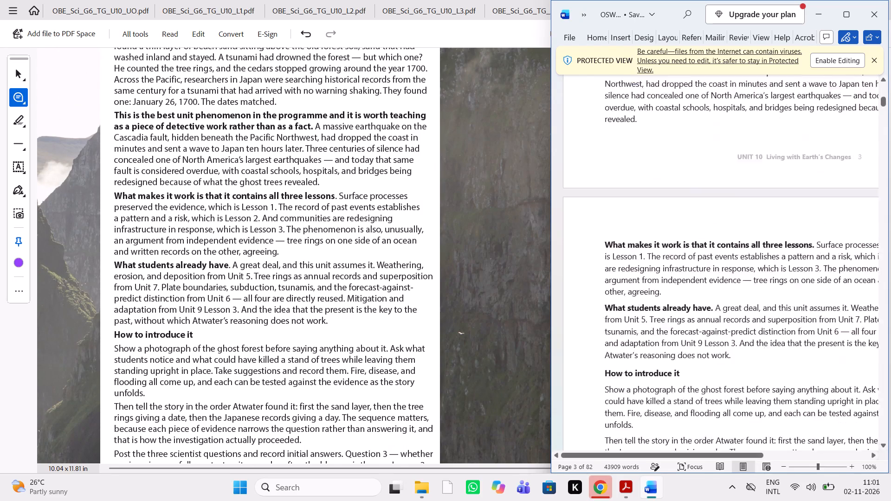
pyautogui.scroll(-1, 797, 394)
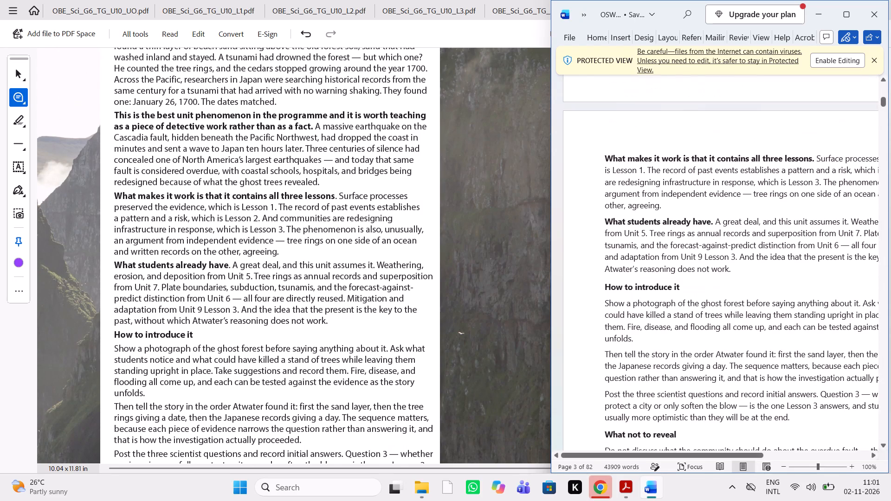
pyautogui.scroll(-1, 797, 394)
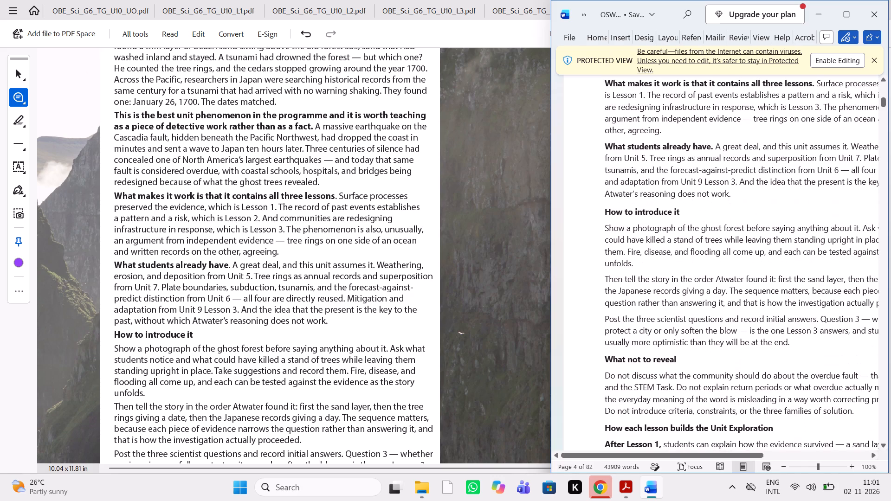
pyautogui.hscroll(-1, 797, 394)
pyautogui.hscroll(1, 797, 394)
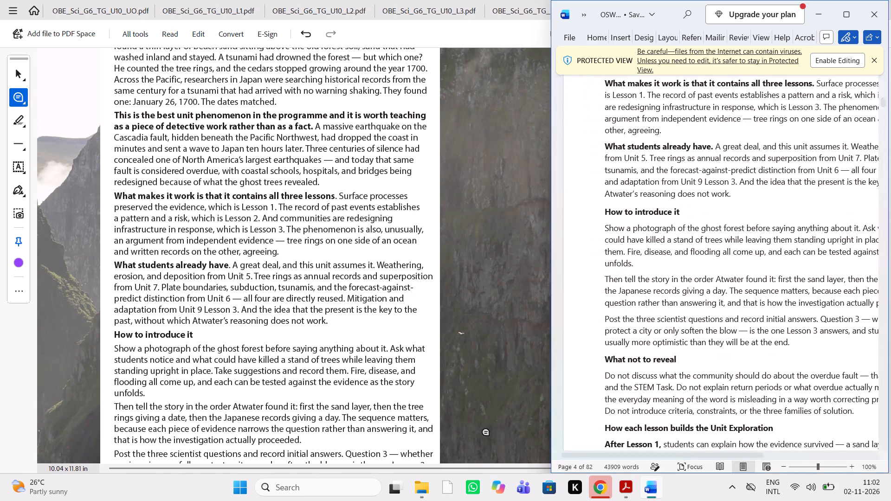
pyautogui.scroll(-2, 487, 432)
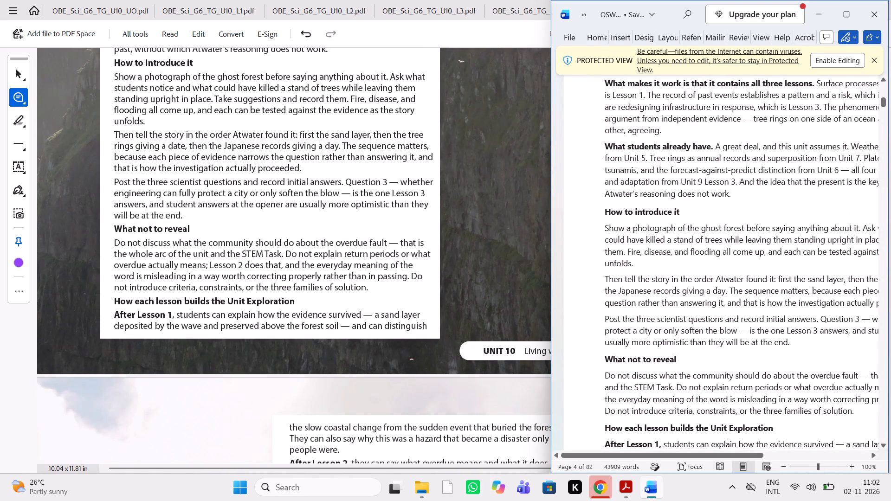
pyautogui.hscroll(-1, 730, 367)
pyautogui.hscroll(1, 730, 367)
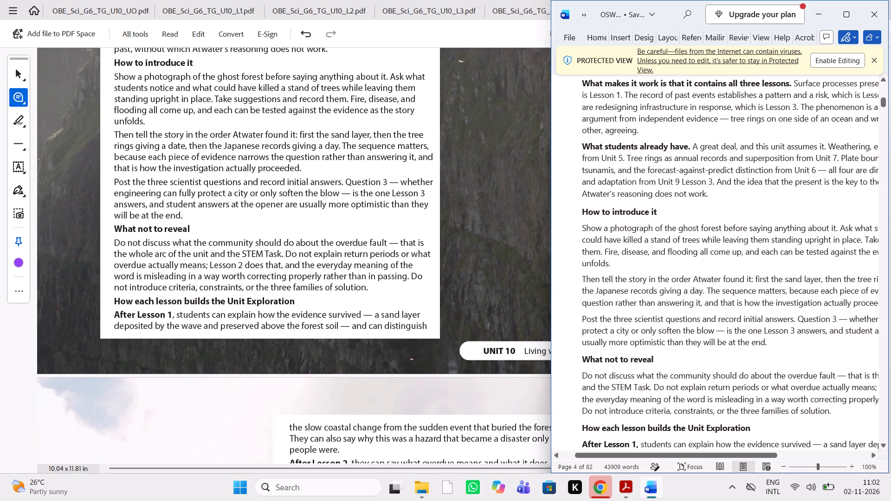
pyautogui.hscroll(-1, 730, 367)
pyautogui.hscroll(1, 730, 367)
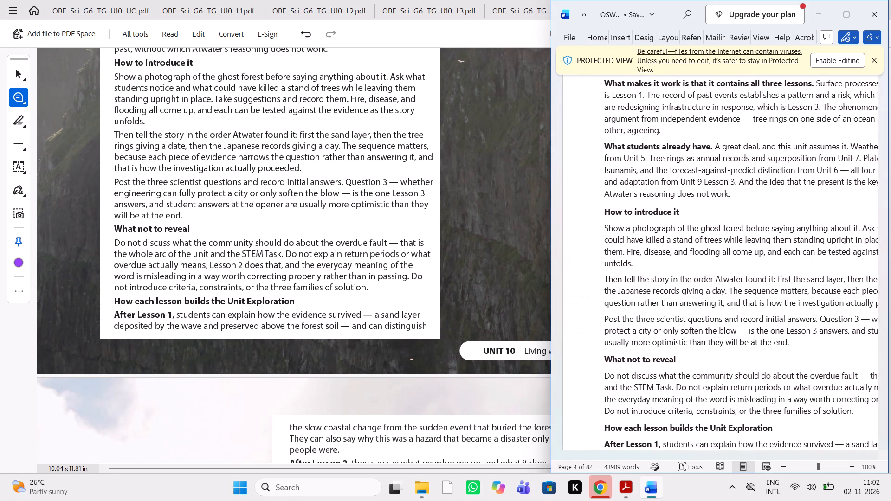
# Compare "How each lesson builds the Unit Exploration", with its After Lesson 1, 2 and 3 paragraphs, between the PDF and the Word manuscript.
pyautogui.scroll(-1, 730, 367)
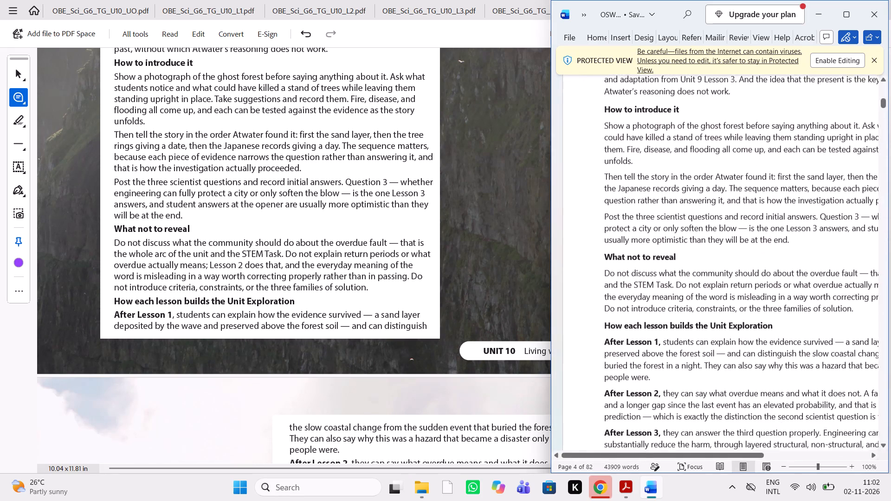
pyautogui.scroll(-1, 730, 367)
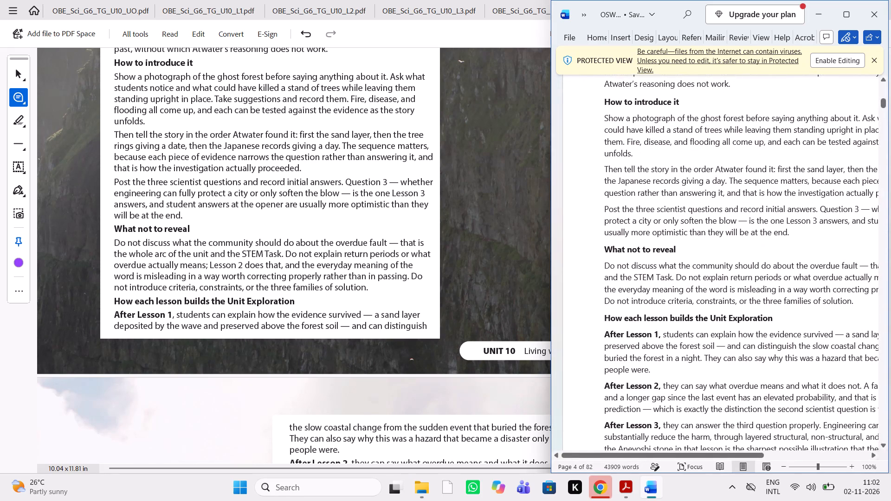
pyautogui.scroll(-2, 355, 289)
pyautogui.hscroll(-3, 355, 289)
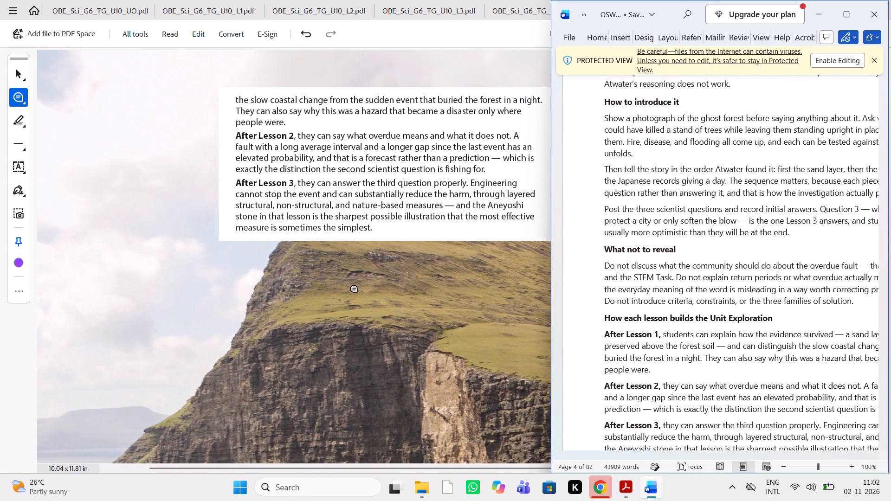
pyautogui.hscroll(-1, 780, 335)
pyautogui.hscroll(1, 780, 335)
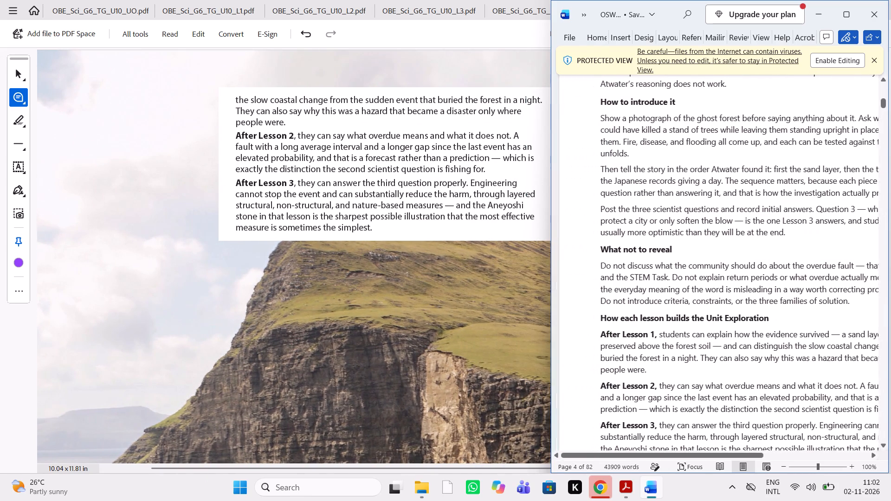
pyautogui.hscroll(-1, 780, 335)
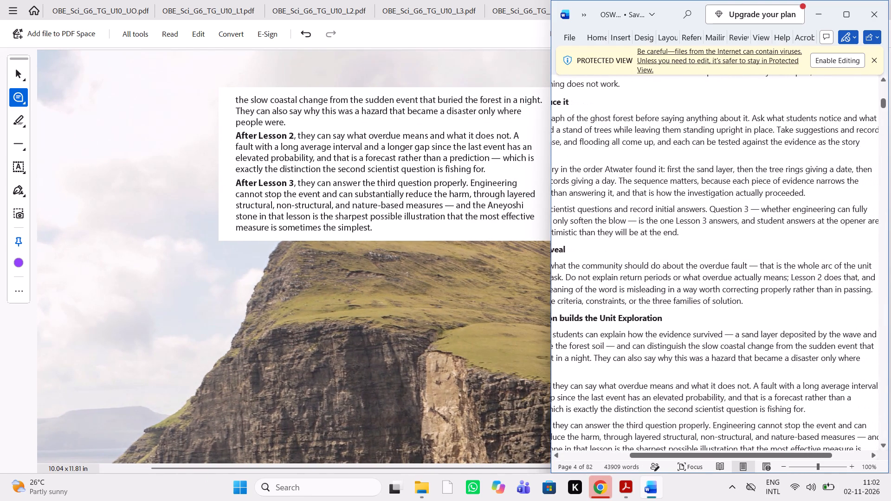
pyautogui.scroll(-1, 780, 335)
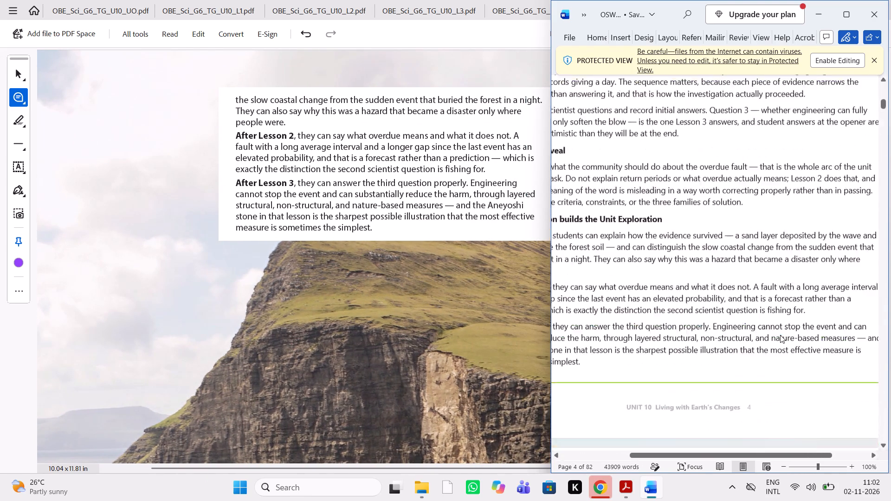
pyautogui.scroll(-1, 780, 335)
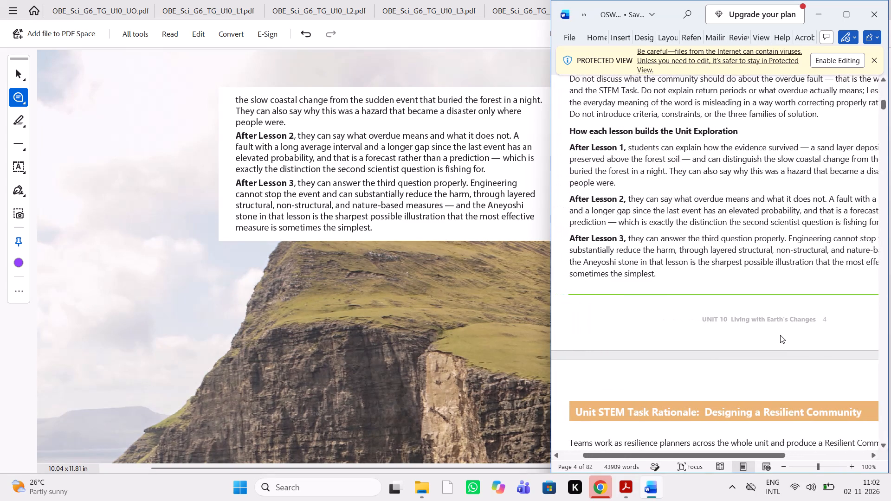
# Compare "Unit STEM Task Rationale: Designing a Resilient Community" through "Supply the data for the Risk Pattern Analysis" between the PDF and the Word manuscript.
pyautogui.scroll(-4, 416, 304)
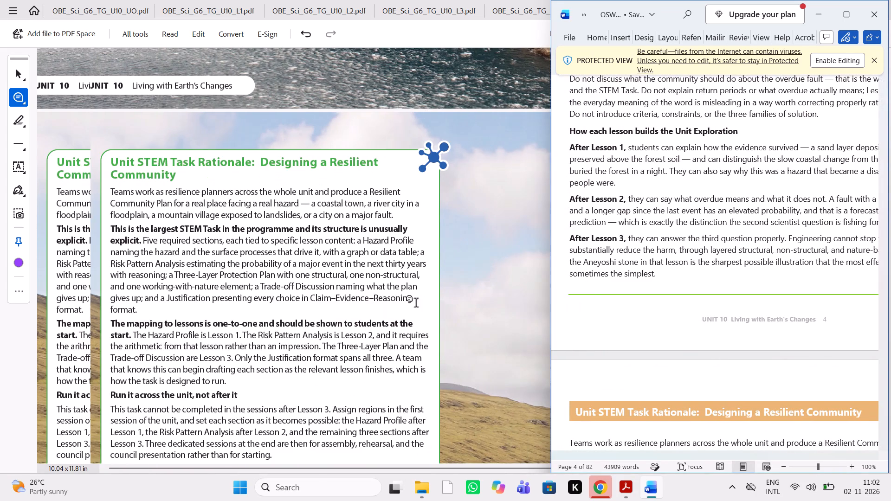
pyautogui.scroll(-1, 416, 304)
pyautogui.scroll(-2, 702, 286)
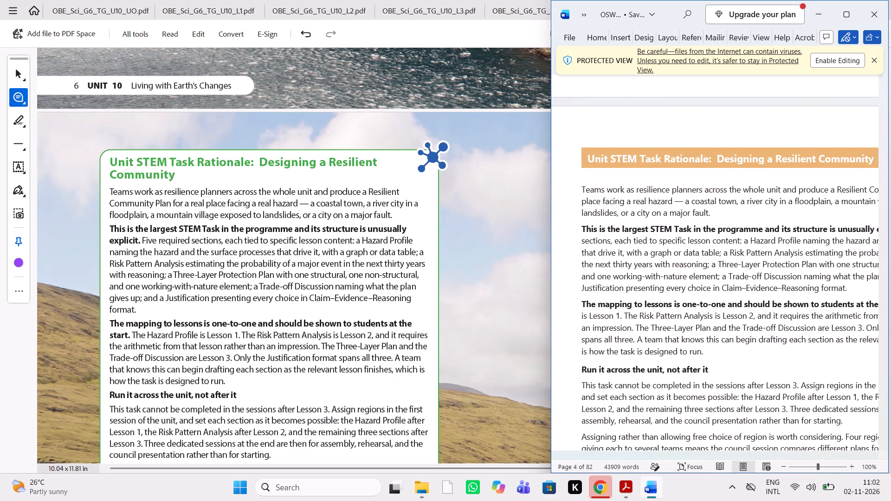
pyautogui.scroll(-1, 371, 324)
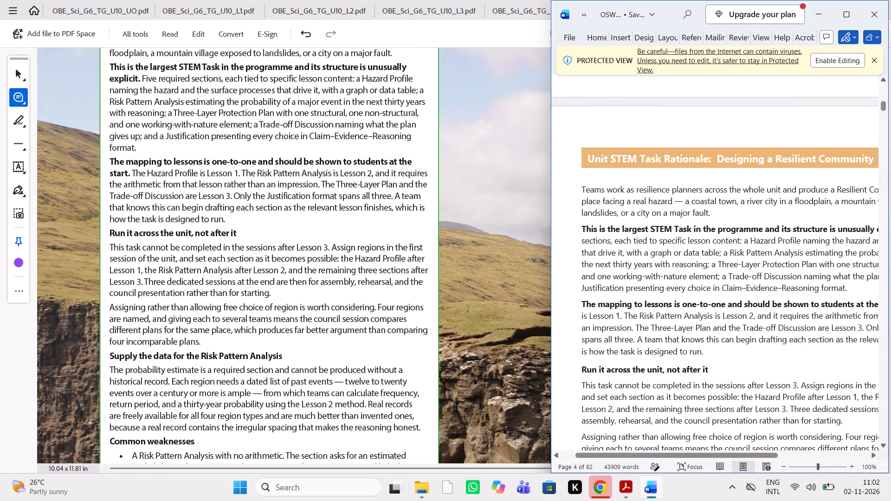
pyautogui.scroll(-1, 657, 316)
pyautogui.hscroll(-1, 657, 316)
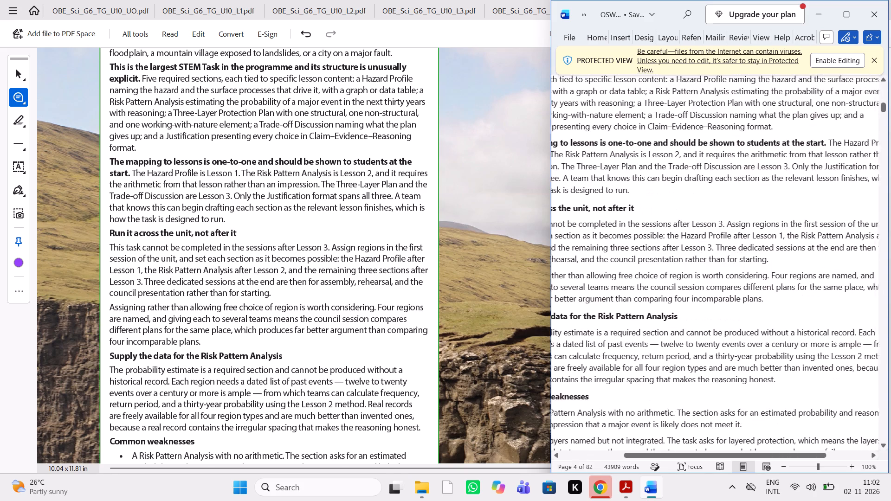
pyautogui.hscroll(1, 657, 316)
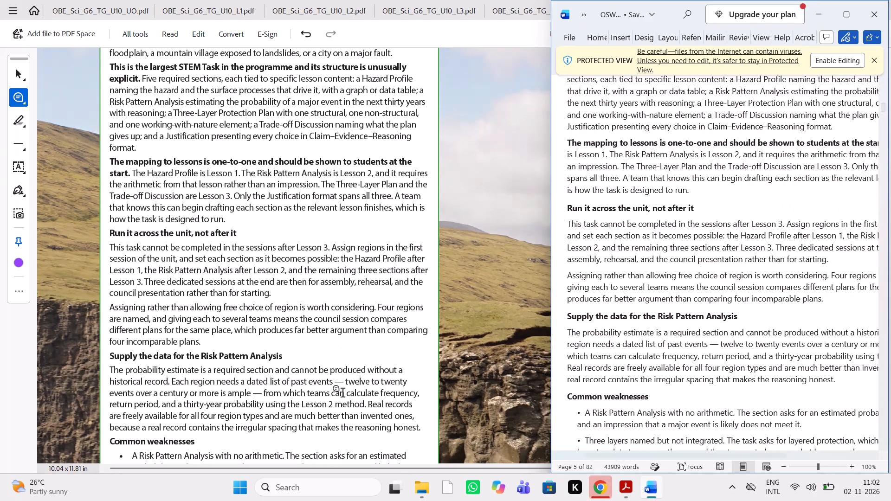
pyautogui.scroll(-1, 342, 394)
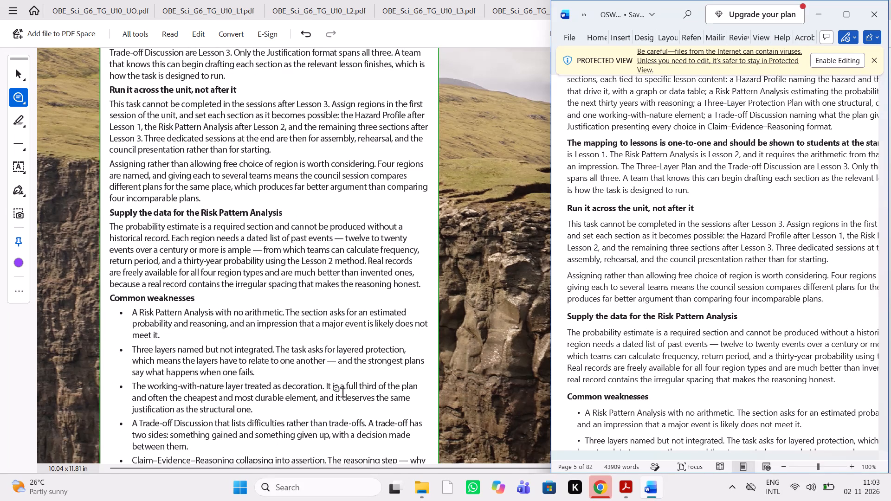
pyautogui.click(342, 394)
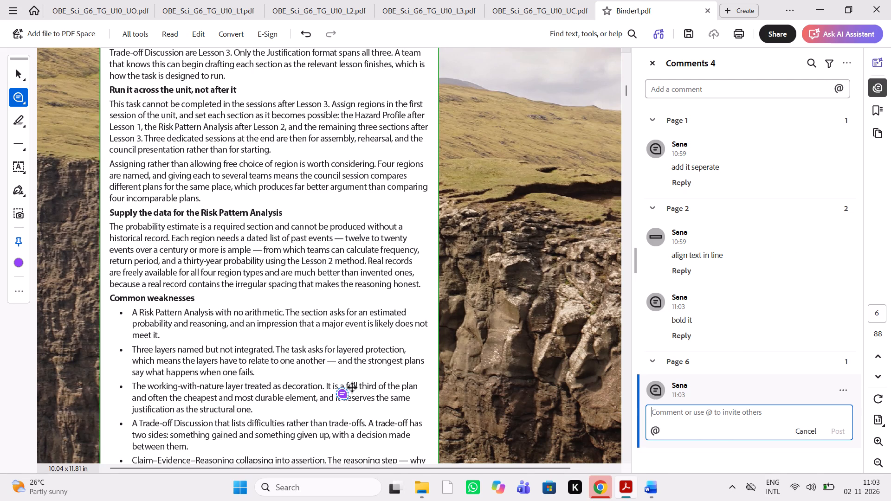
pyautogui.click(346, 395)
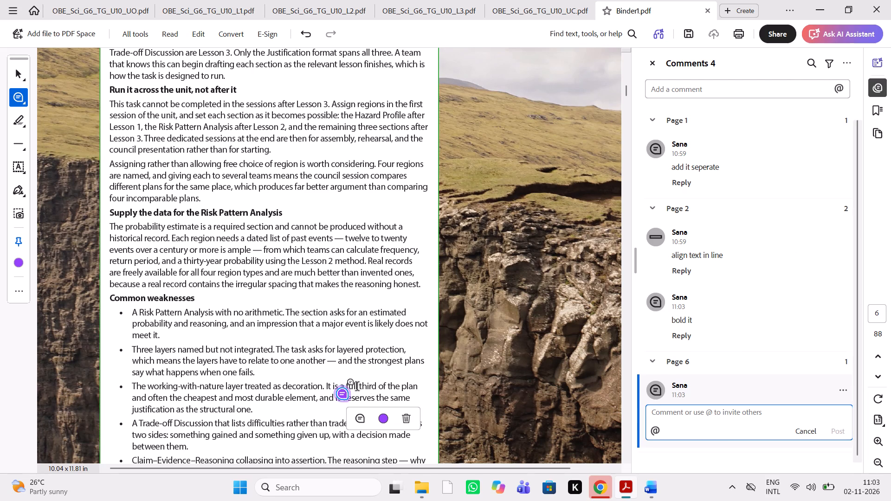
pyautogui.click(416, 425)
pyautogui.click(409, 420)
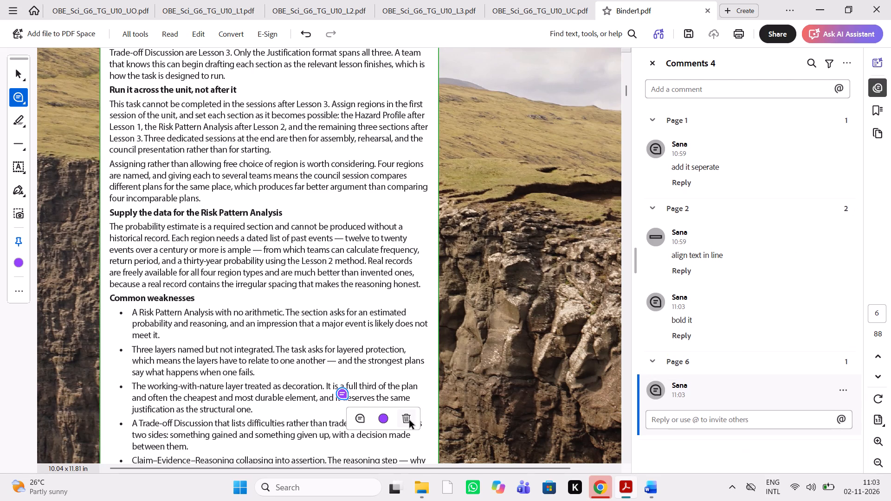
# Switch back to the Word manuscript and compare the bulleted "Common weaknesses" list of the STEM Task Rationale with the PDF.
pyautogui.click(649, 488)
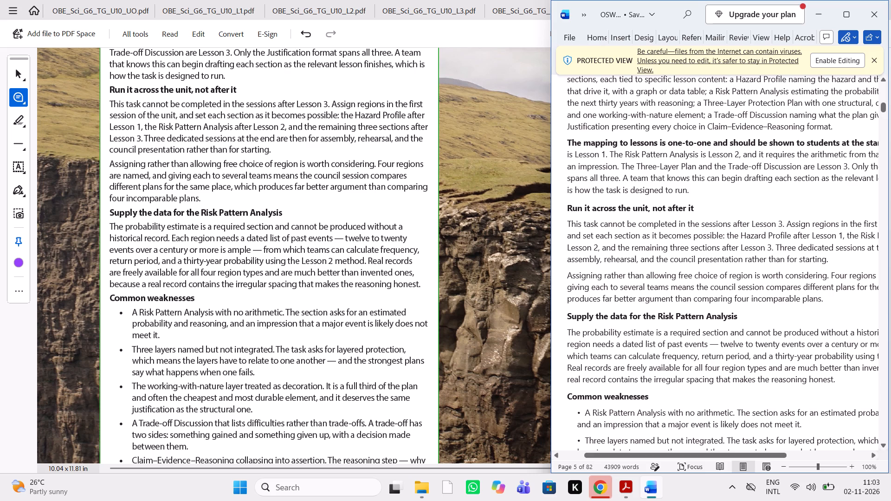
pyautogui.scroll(-1, 703, 328)
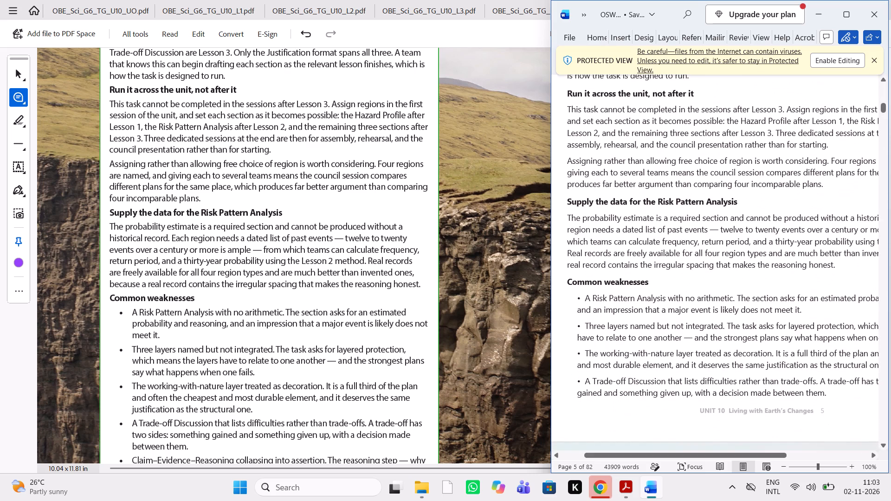
pyautogui.hscroll(-3, 703, 328)
pyautogui.hscroll(1, 703, 328)
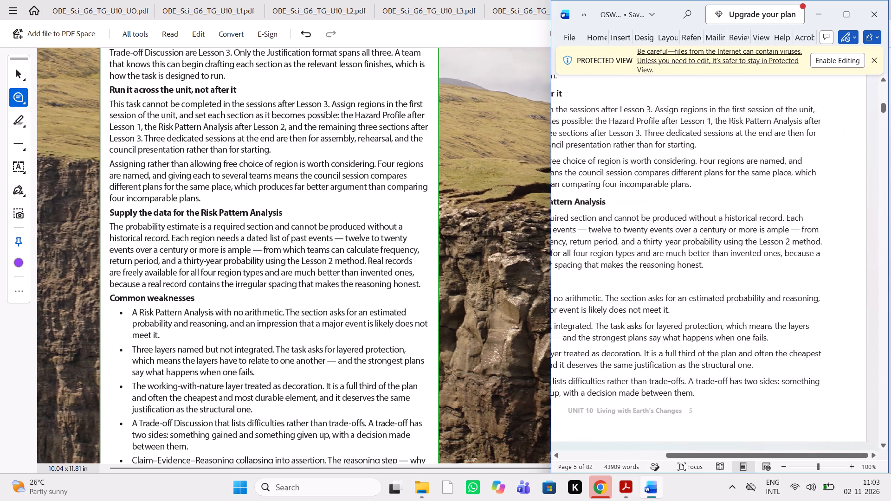
pyautogui.hscroll(1, 703, 328)
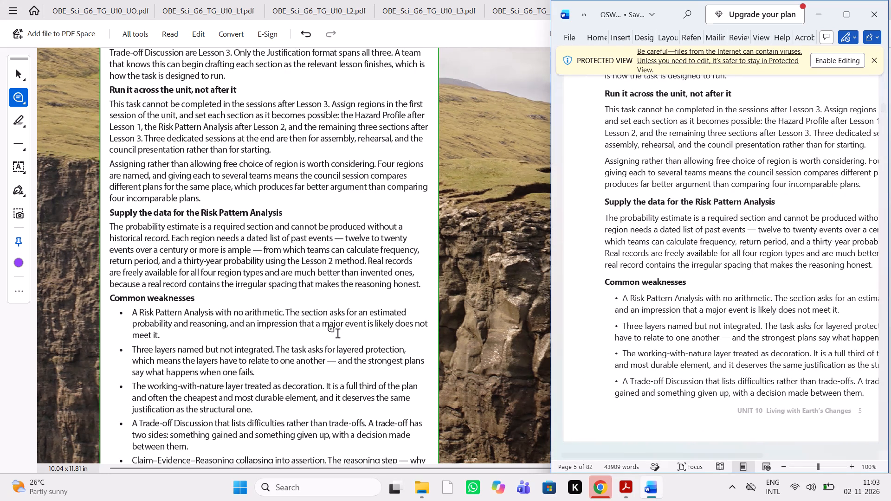
pyautogui.scroll(-1, 337, 334)
pyautogui.hscroll(-1, 743, 295)
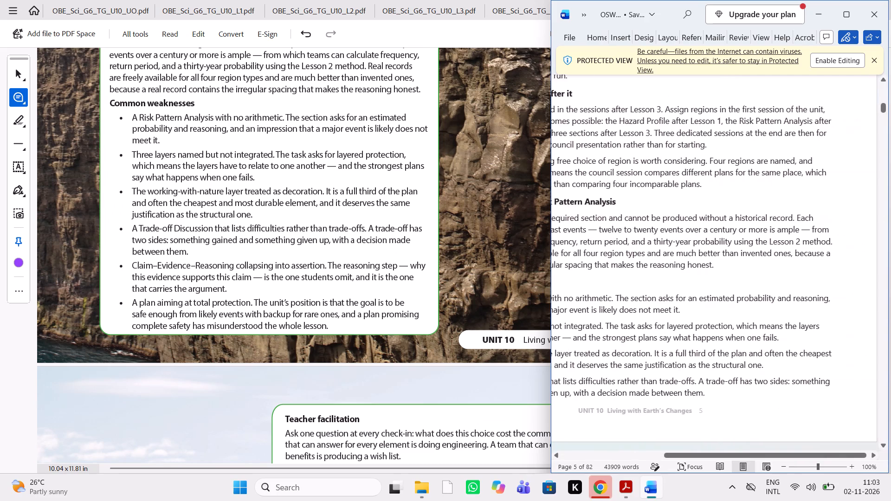
pyautogui.hscroll(1, 743, 295)
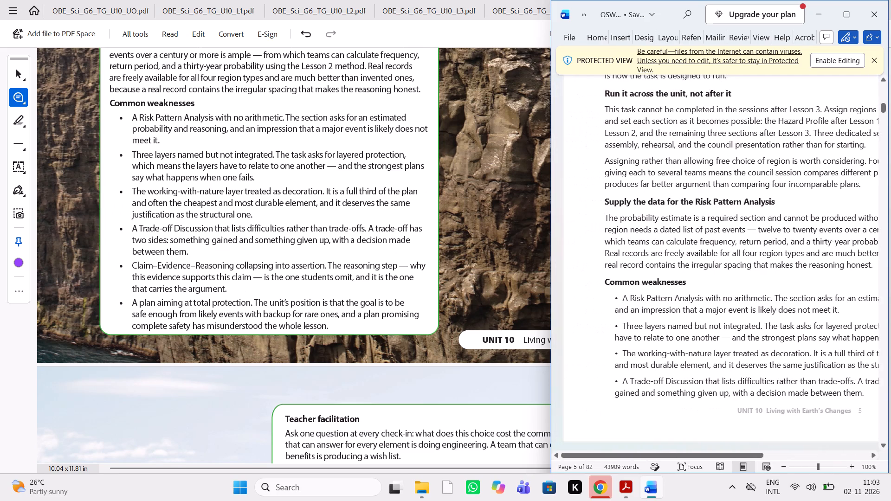
pyautogui.scroll(-1, 743, 295)
pyautogui.hscroll(-1, 743, 295)
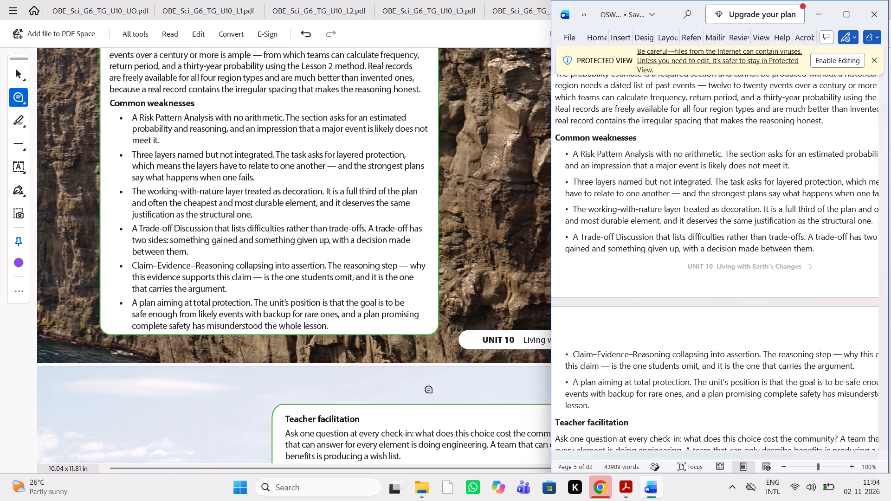
# Compare the STEM Task Rationale's "Teacher facilitation" and "Adaptation for further support" sections, including the sentence starters, between the PDF and the Word manuscript.
pyautogui.scroll(-2, 430, 390)
pyautogui.scroll(1, 430, 390)
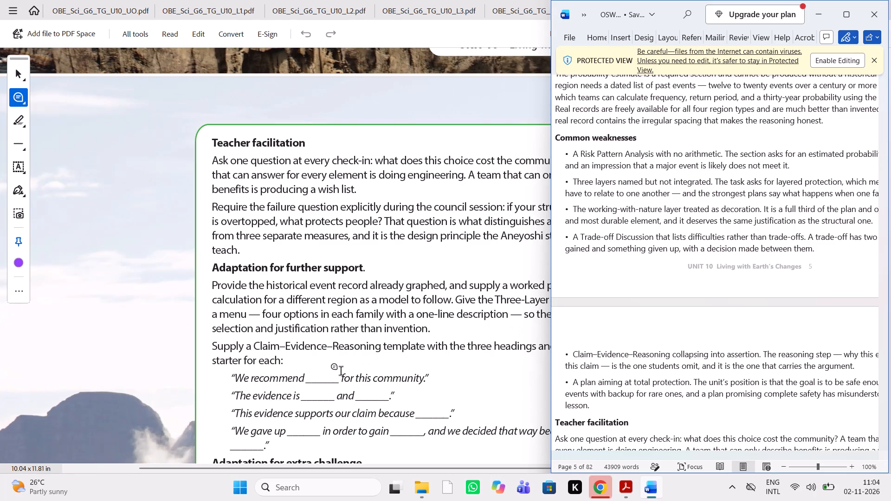
pyautogui.keyDown('ctrl'); pyautogui.scroll(-3, 341, 372); pyautogui.keyUp('ctrl')
pyautogui.scroll(-1, 640, 360)
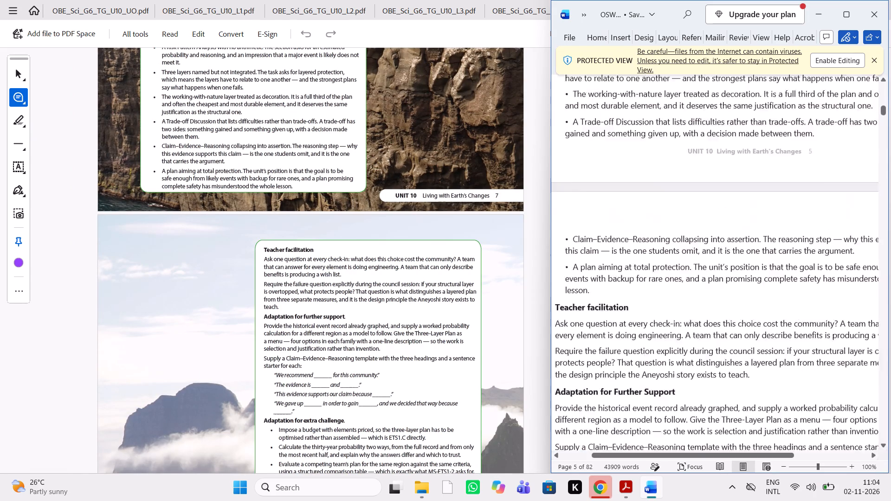
pyautogui.scroll(-1, 640, 360)
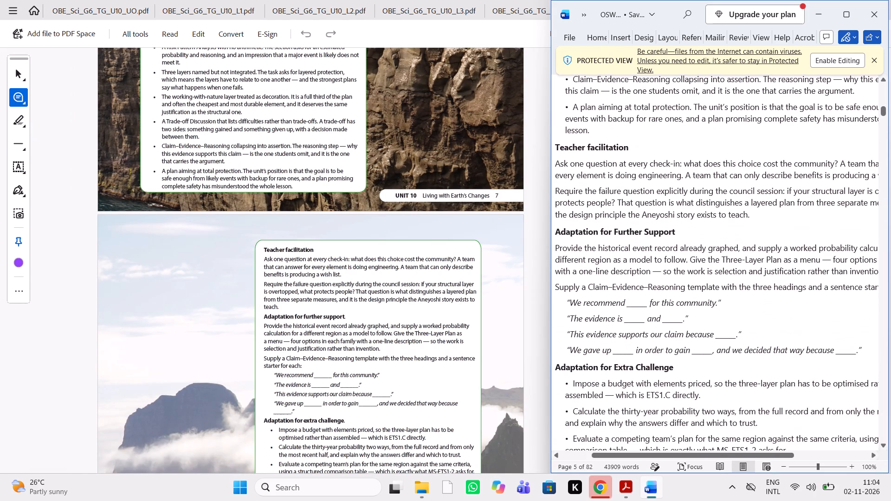
pyautogui.hscroll(-1, 740, 301)
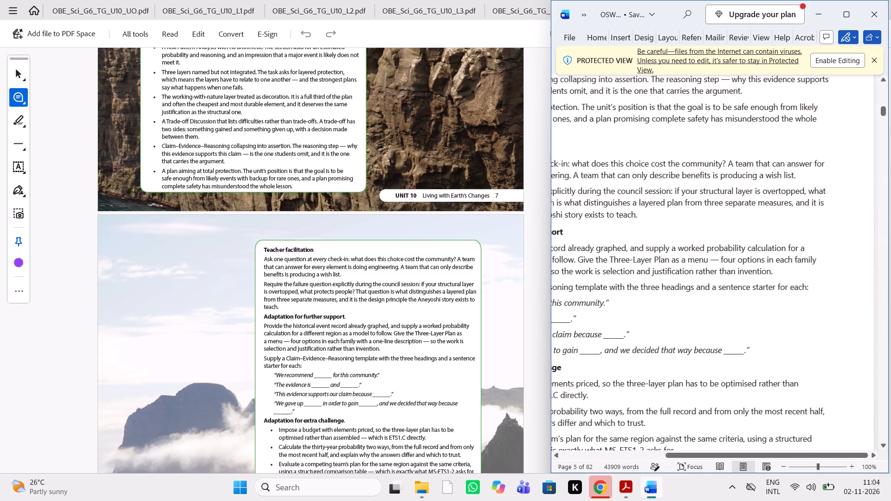
pyautogui.hscroll(-1, 740, 301)
pyautogui.hscroll(3, 740, 301)
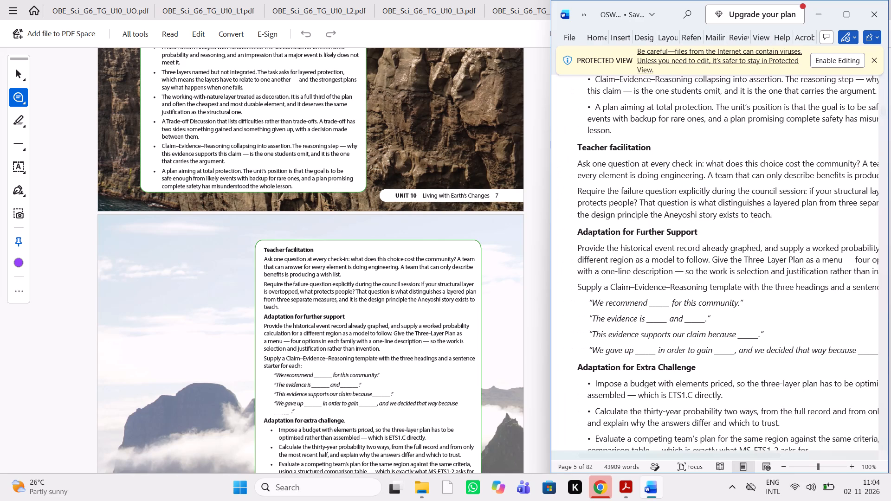
pyautogui.hscroll(-2, 740, 301)
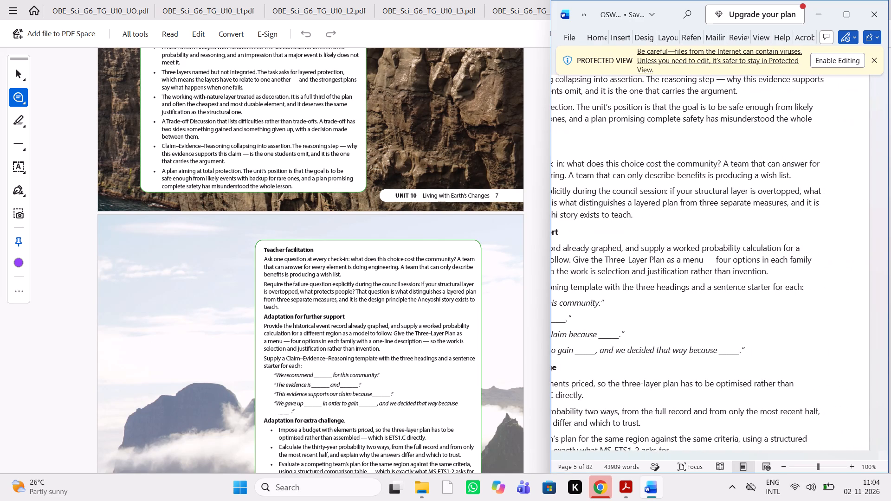
pyautogui.hscroll(2, 740, 301)
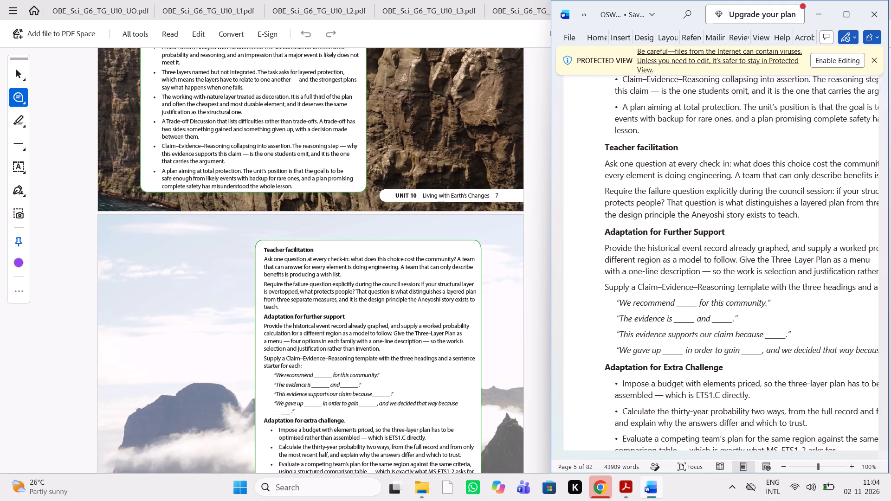
pyautogui.hscroll(-2, 740, 301)
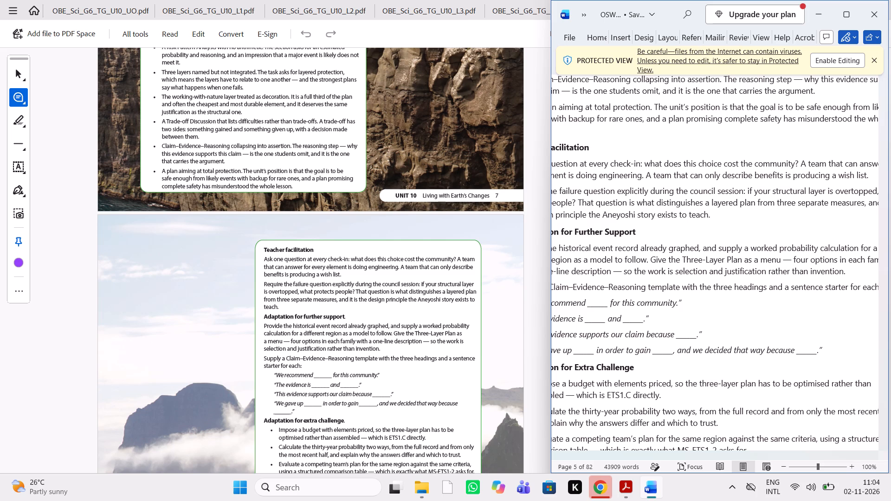
pyautogui.hscroll(1, 740, 301)
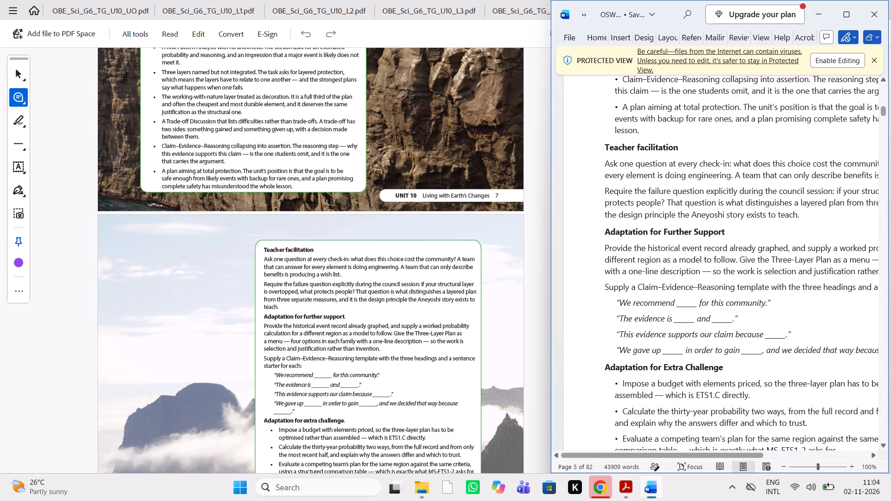
# Compare the bulleted "Adaptation for extra challenge" list between the PDF and the Word manuscript.
pyautogui.scroll(-1, 415, 415)
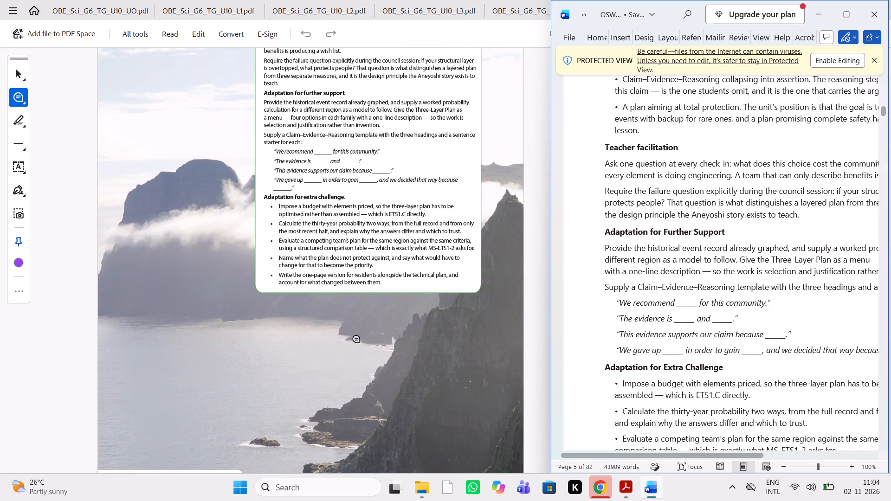
pyautogui.keyDown('ctrl'); pyautogui.scroll(3, 356, 334); pyautogui.keyUp('ctrl')
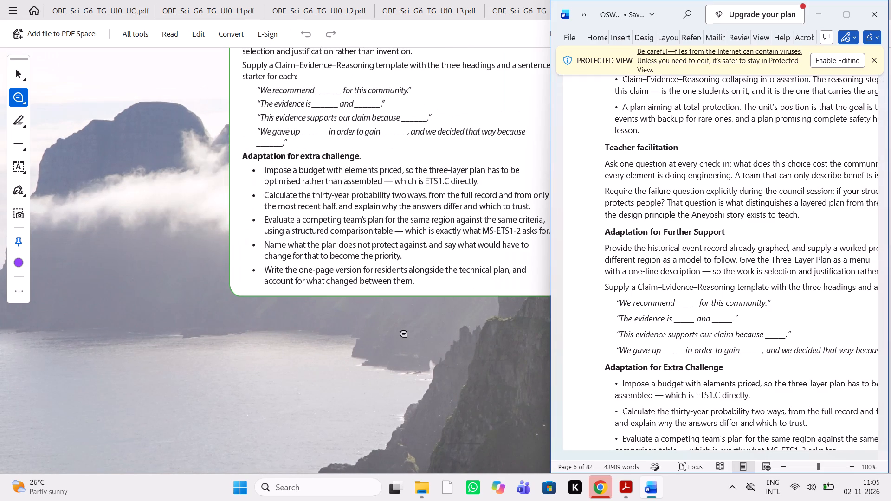
pyautogui.hscroll(-1, 405, 334)
pyautogui.scroll(-1, 710, 342)
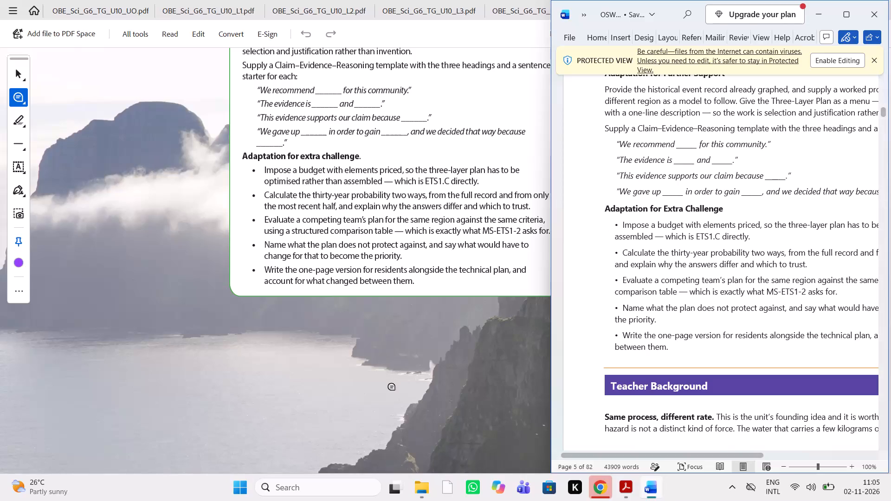
# Compare the Teacher Background section from "Same process, different rate" through "Frequency, return period, and probability" between the PDF and the Word manuscript.
pyautogui.scroll(-4, 389, 400)
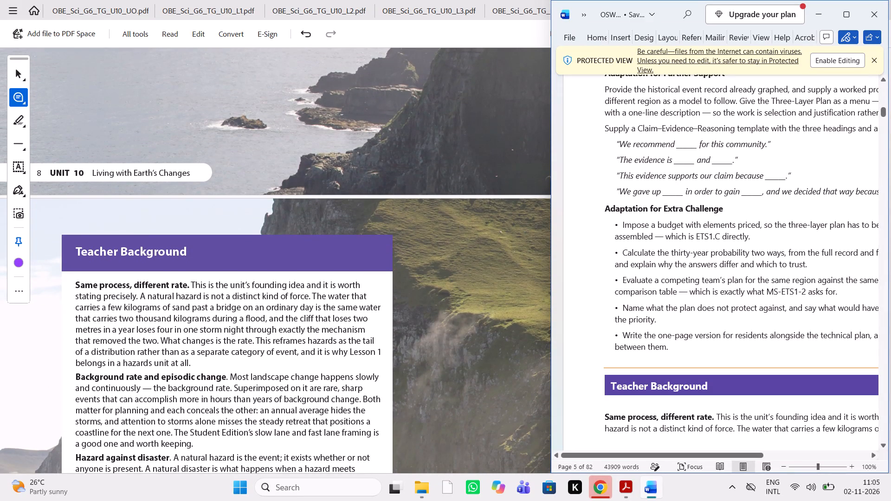
pyautogui.scroll(-2, 601, 398)
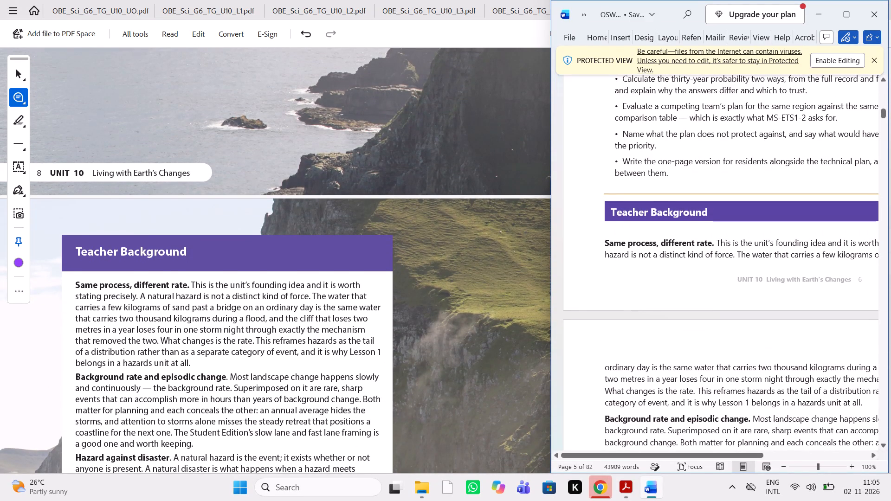
pyautogui.scroll(-1, 181, 363)
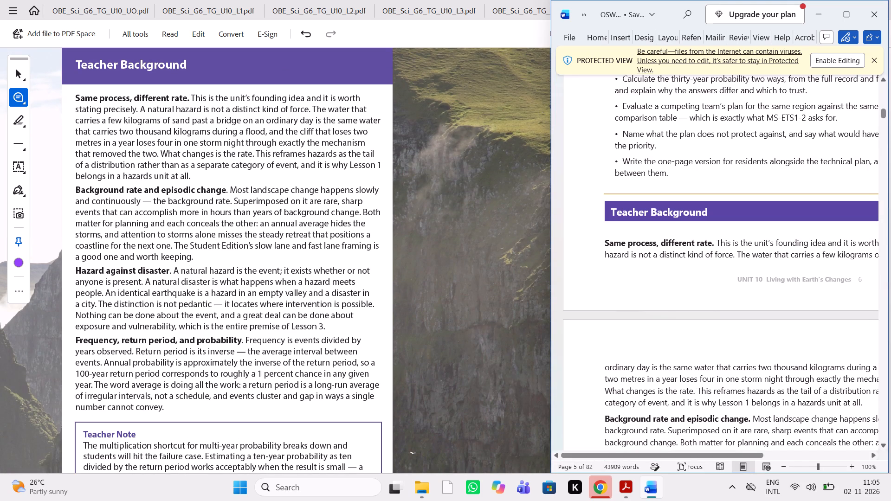
pyautogui.scroll(-2, 669, 389)
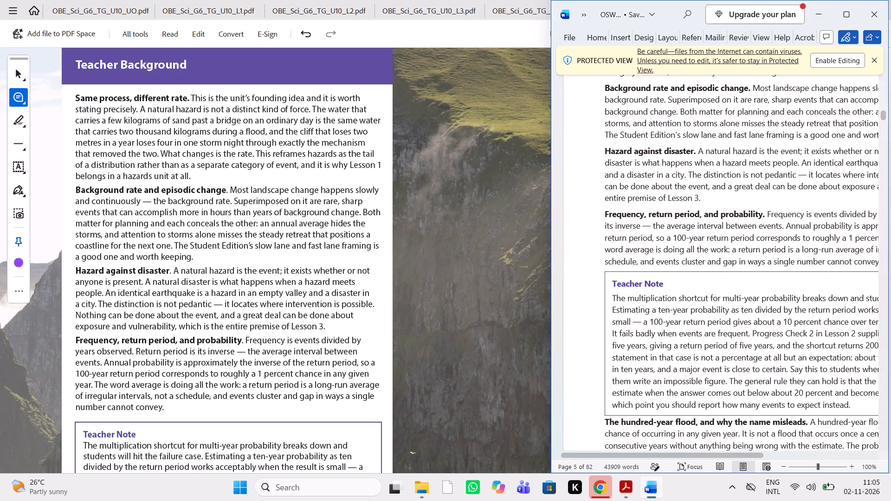
pyautogui.hscroll(-1, 788, 259)
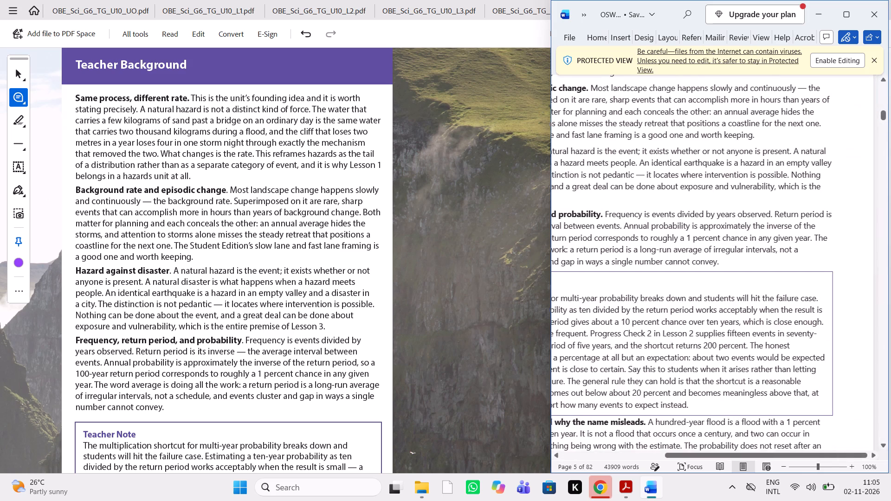
pyautogui.hscroll(1, 788, 259)
pyautogui.scroll(1, 788, 259)
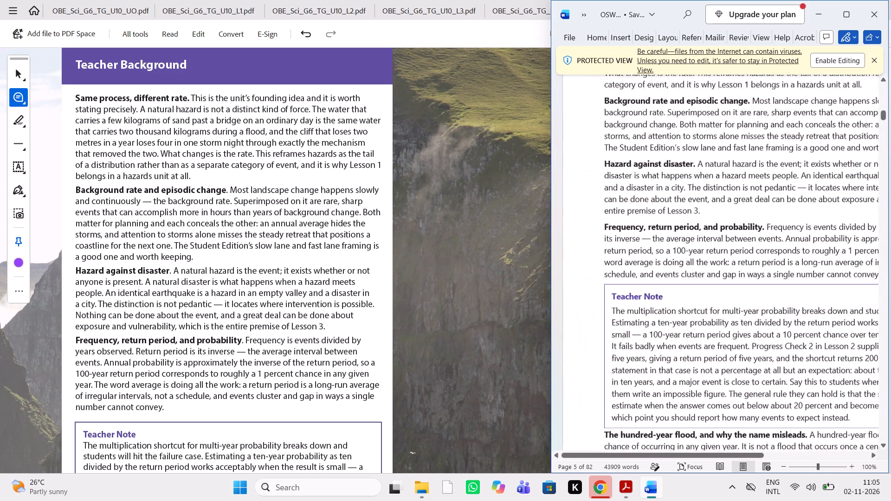
pyautogui.scroll(1, 788, 259)
pyautogui.scroll(-1, 788, 259)
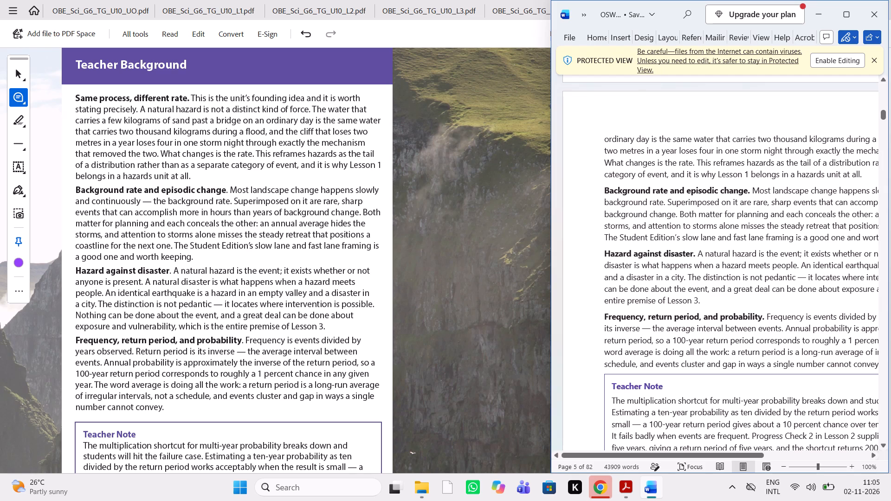
pyautogui.hscroll(-2, 733, 293)
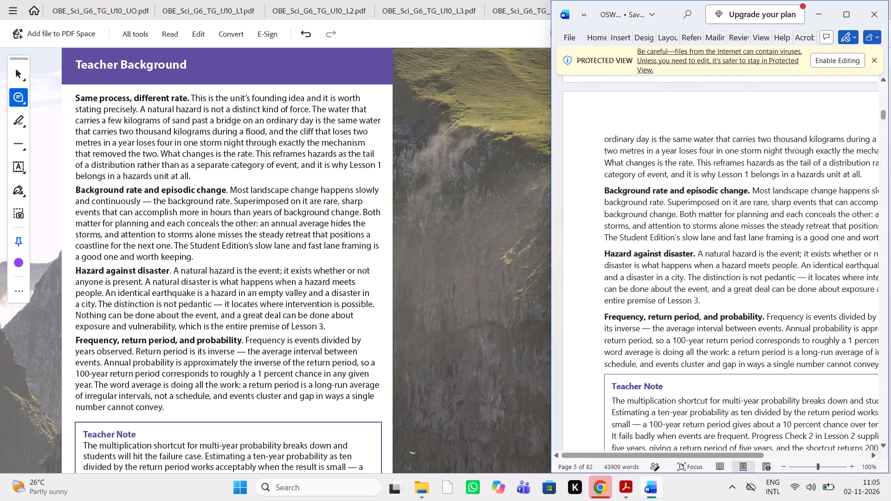
pyautogui.hscroll(-1, 710, 299)
pyautogui.hscroll(1, 710, 299)
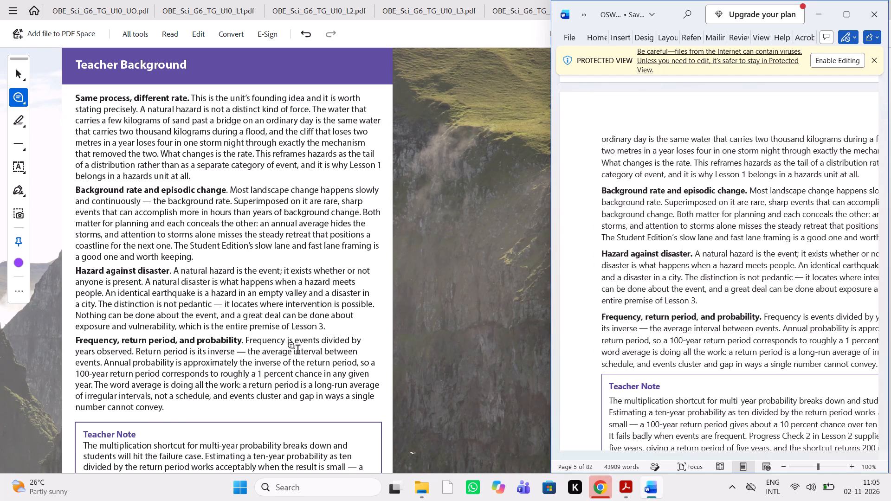
# Compare the boxed Teacher Note and "The hundred-year flood, and why the name misleads" between the PDF and the Word manuscript.
pyautogui.scroll(-2, 297, 351)
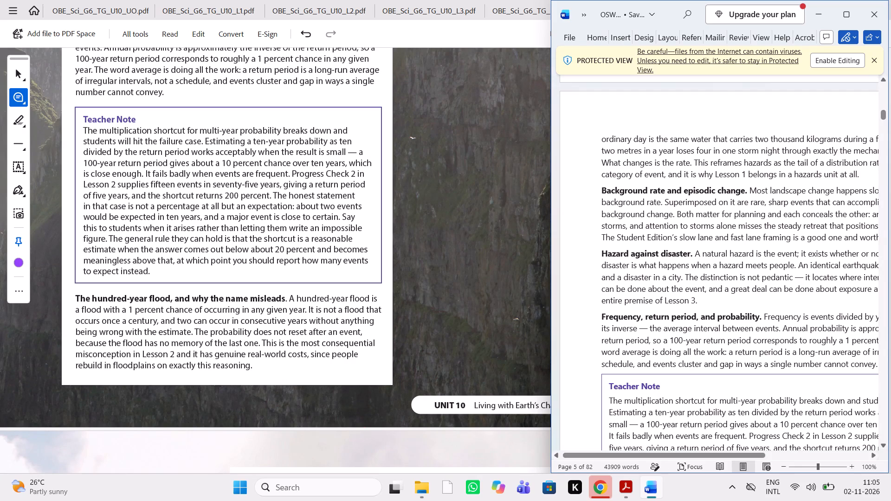
pyautogui.scroll(-1, 601, 369)
pyautogui.hscroll(-1, 601, 369)
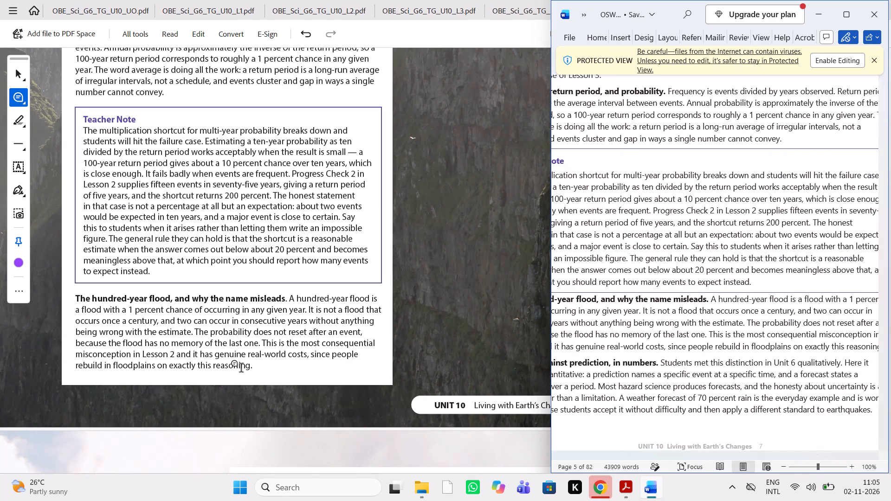
# Compare the paragraphs "Forecast against prediction, in numbers" and "Lead time is set by the hazard" between the PDF and the Word manuscript.
pyautogui.scroll(-1, 241, 369)
pyautogui.hscroll(-2, 241, 369)
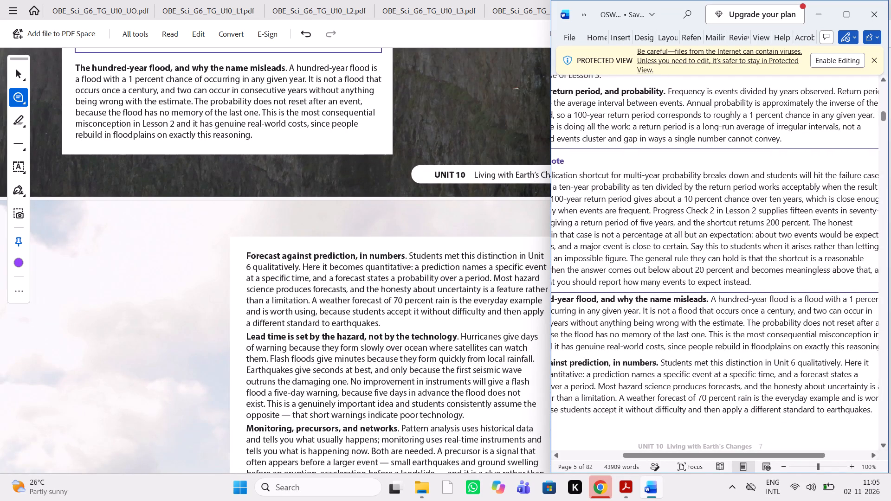
pyautogui.scroll(-1, 409, 329)
pyautogui.hscroll(-1, 409, 329)
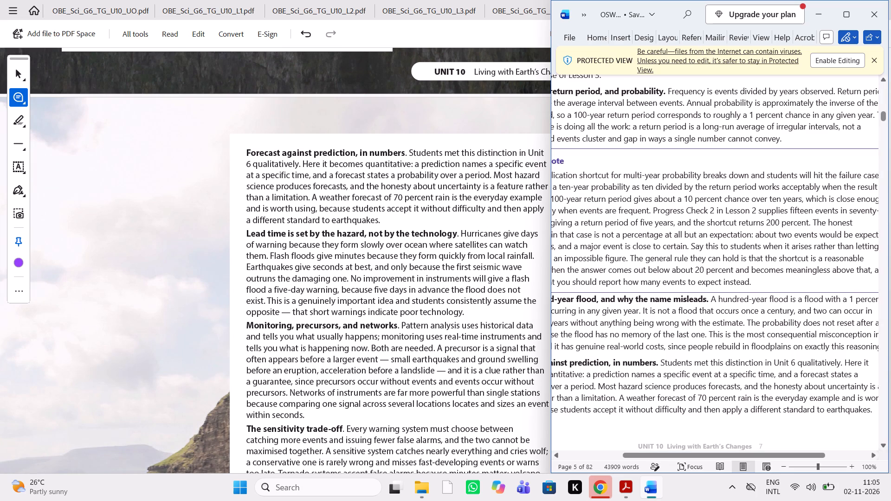
pyautogui.hscroll(1, 670, 281)
pyautogui.scroll(-1, 670, 281)
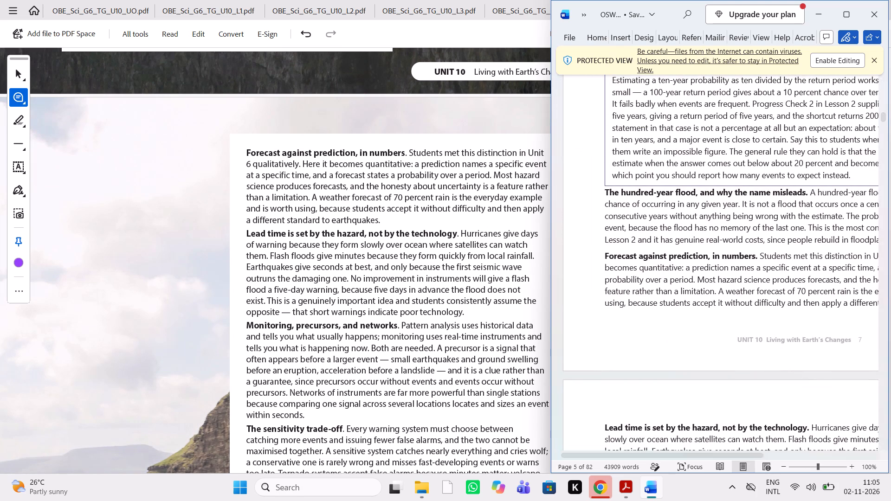
pyautogui.scroll(-2, 764, 263)
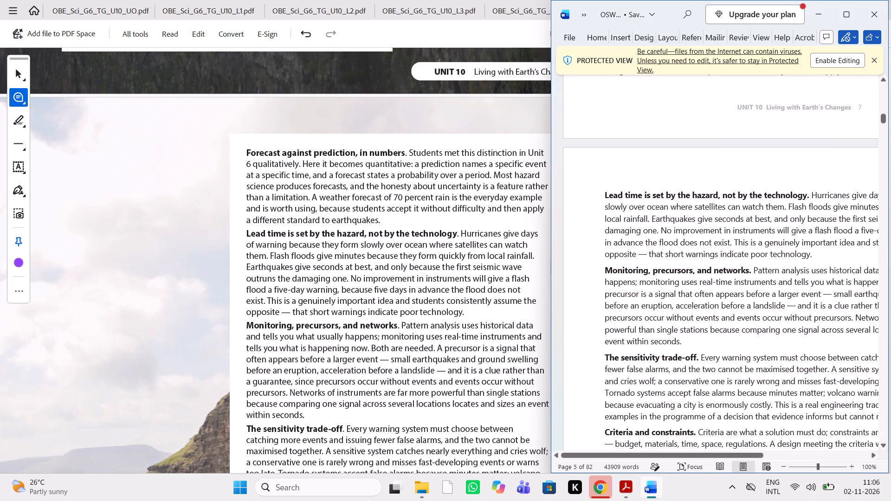
# Compare the paragraphs from "Monitoring, precursors, and networks" through "Failure thresholds and why failure is the goal" between the PDF and the Word manuscript.
pyautogui.scroll(-1, 484, 334)
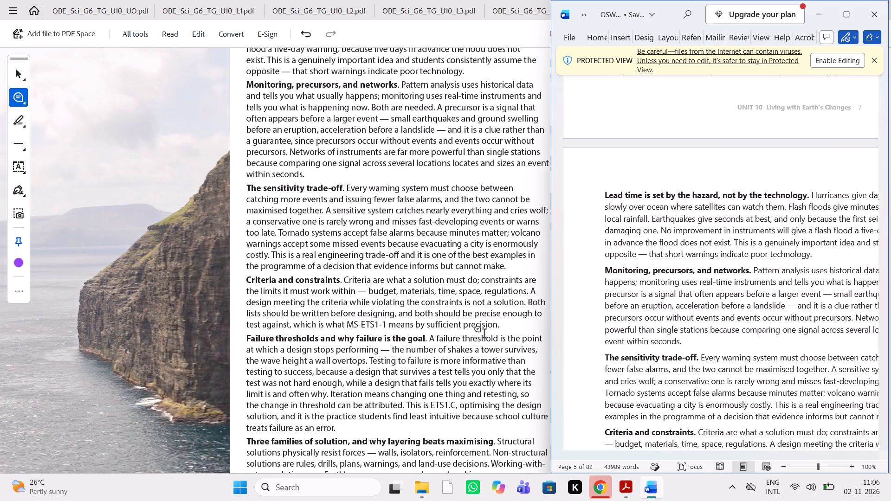
pyautogui.scroll(-1, 484, 334)
pyautogui.scroll(-1, 686, 331)
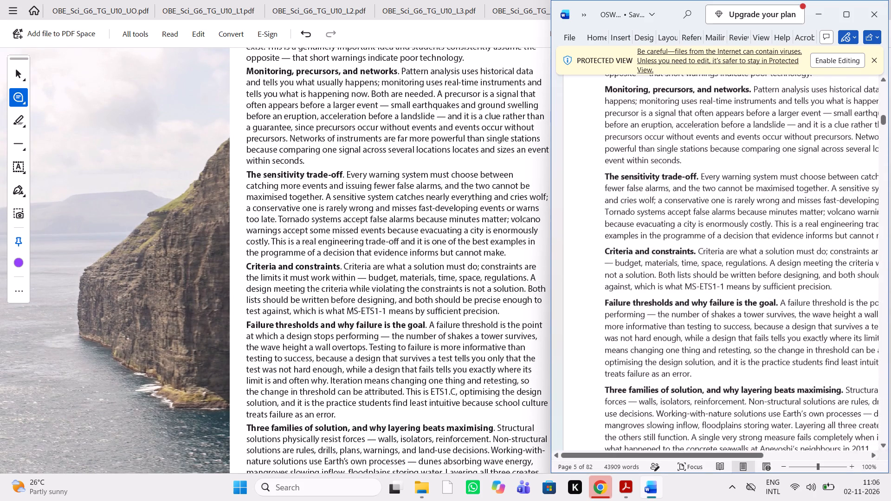
pyautogui.scroll(-1, 686, 331)
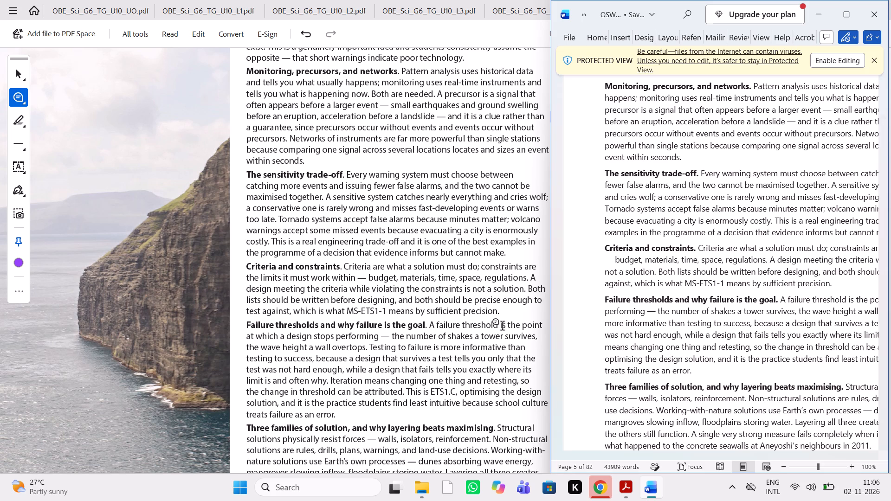
# Compare the rest of Teacher Background, from "Three families of solution" through "Where this unit leads", between the PDF and the Word manuscript.
pyautogui.scroll(-1, 430, 370)
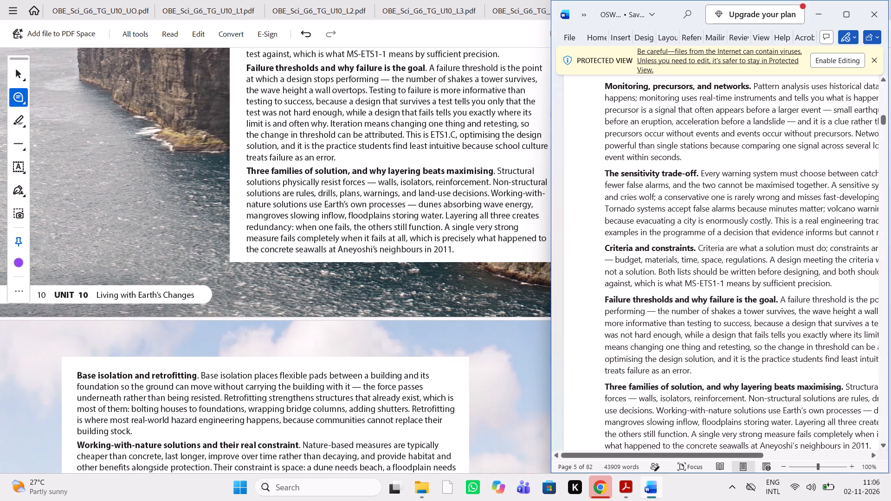
pyautogui.scroll(-1, 685, 337)
pyautogui.hscroll(-1, 685, 337)
pyautogui.hscroll(1, 685, 337)
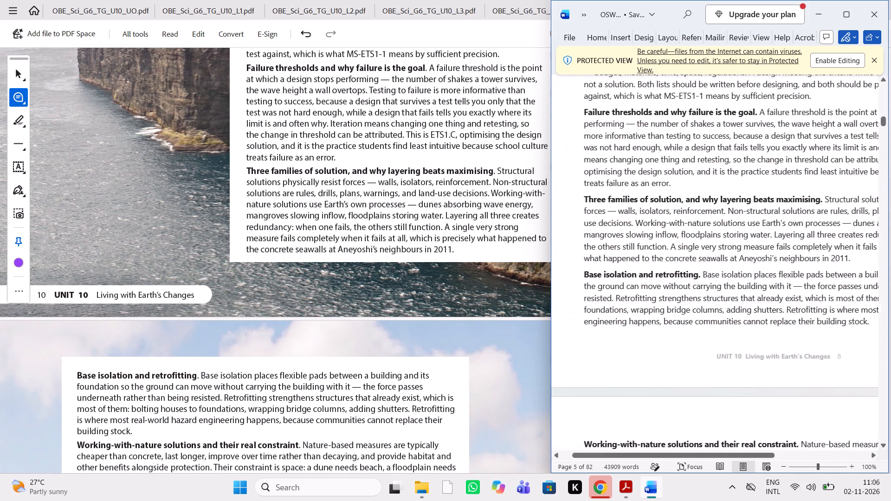
pyautogui.scroll(-1, 327, 348)
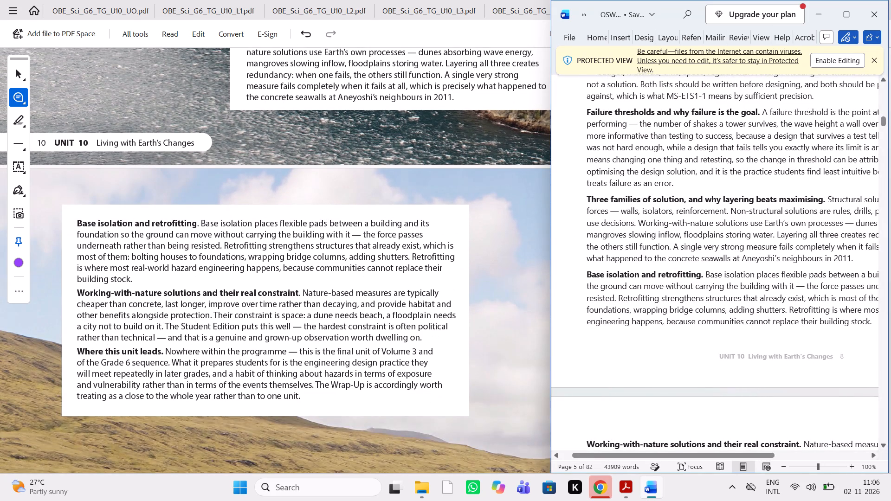
pyautogui.hscroll(-1, 617, 335)
pyautogui.scroll(-1, 617, 335)
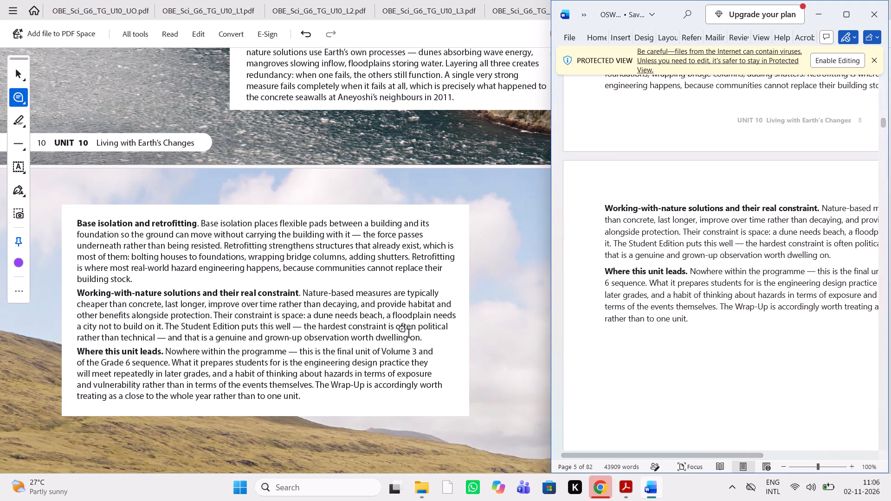
# Open the Grade 6 Vol 3 student book PDF from the SB PDFs folder inside SCIENCE FILES.
pyautogui.scroll(-8, 408, 334)
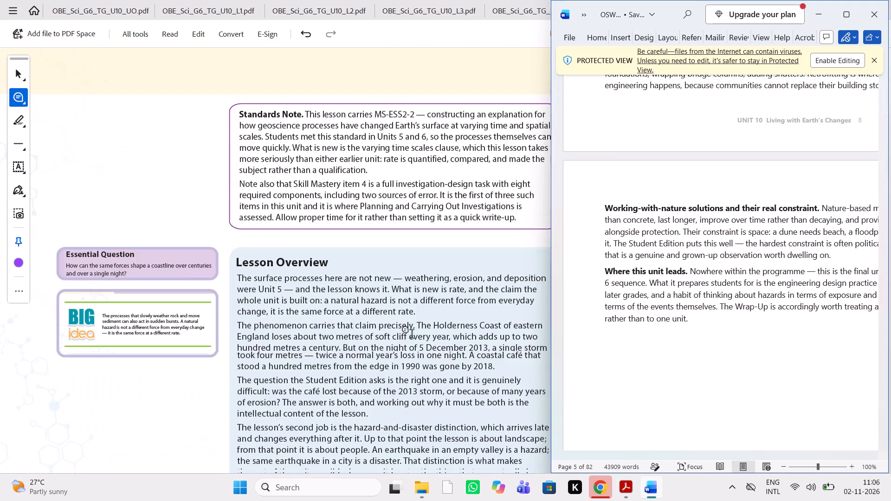
pyautogui.scroll(1, 437, 391)
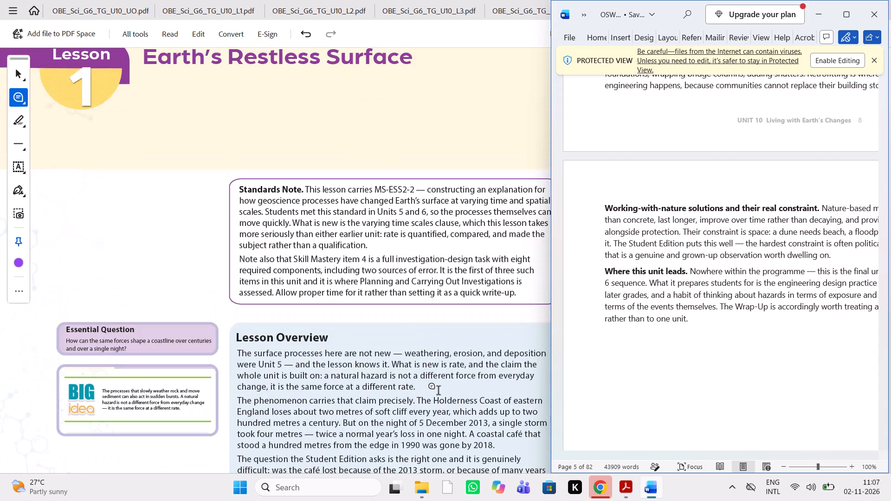
pyautogui.click(421, 487)
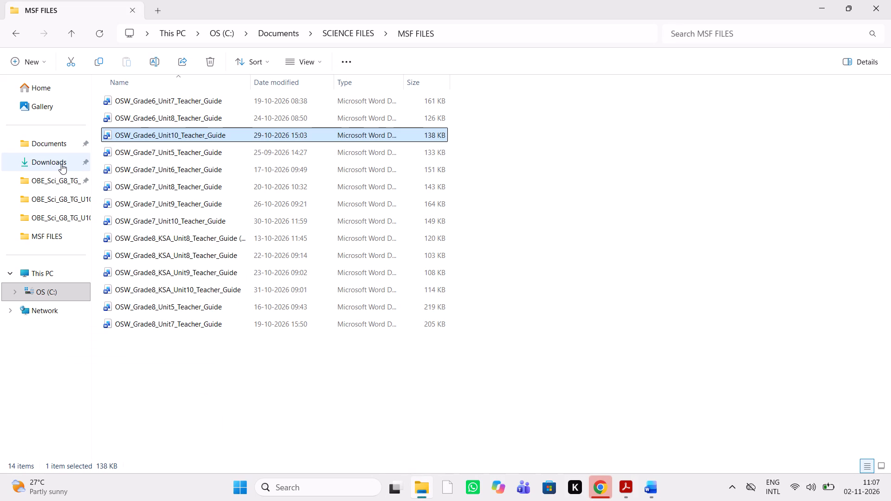
pyautogui.click(61, 164)
pyautogui.doubleClick(64, 141)
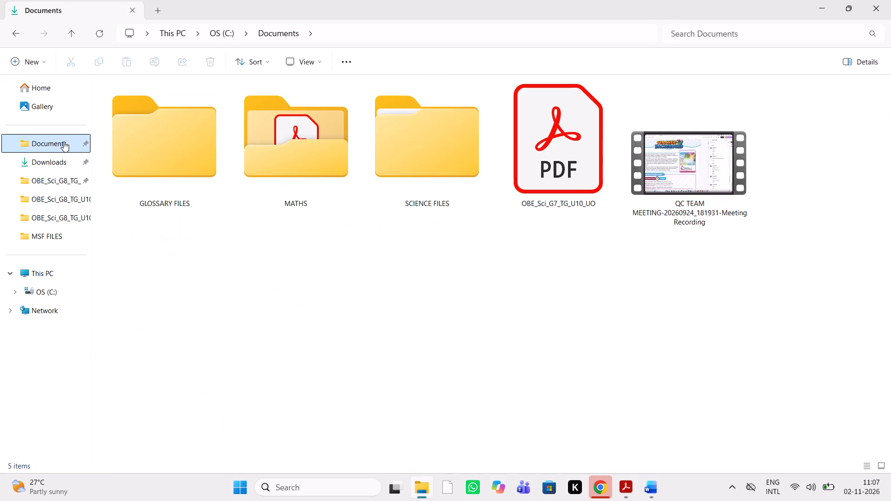
pyautogui.doubleClick(412, 131)
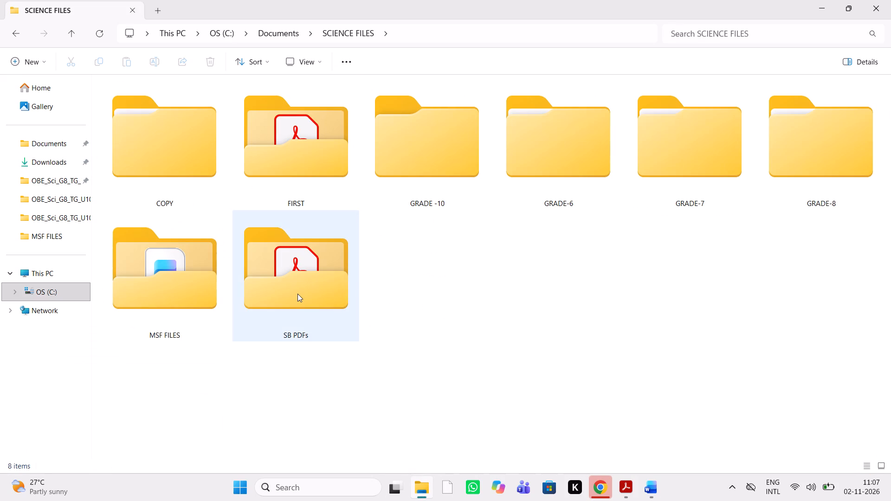
pyautogui.doubleClick(297, 294)
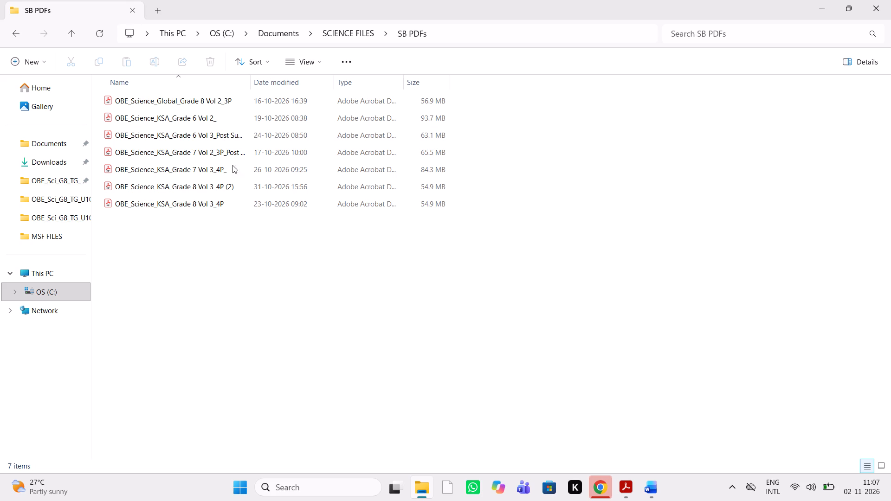
pyautogui.click(227, 129)
pyautogui.press('Return')
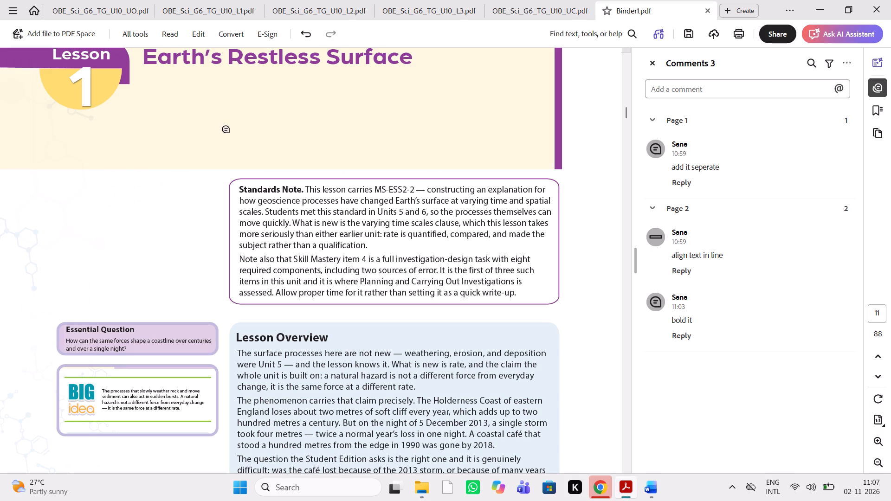
# Look through the student book from its contents page to find the Unit 10 opener, "Living with Earth's Changes".
pyautogui.scroll(-3, 378, 234)
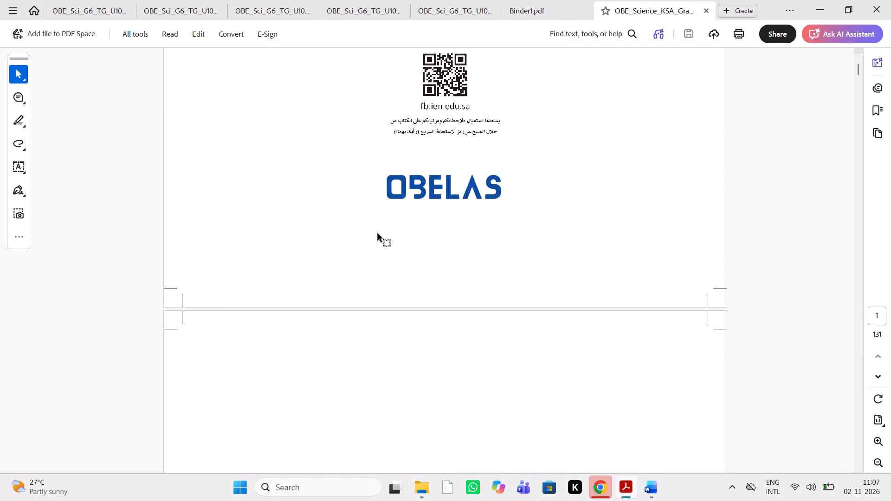
pyautogui.scroll(-18, 378, 234)
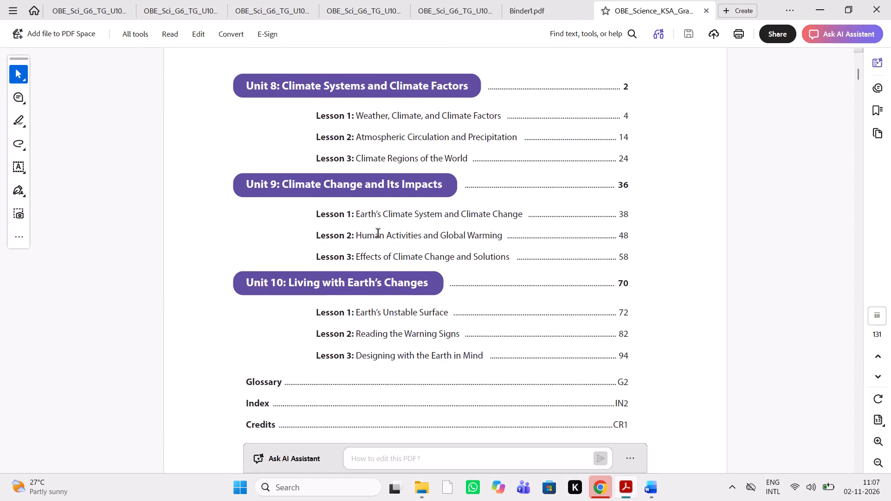
pyautogui.scroll(9, 378, 234)
pyautogui.scroll(-6, 378, 234)
pyautogui.scroll(-20, 378, 234)
pyautogui.scroll(-20, 378, 234)
pyautogui.scroll(-20, 378, 234)
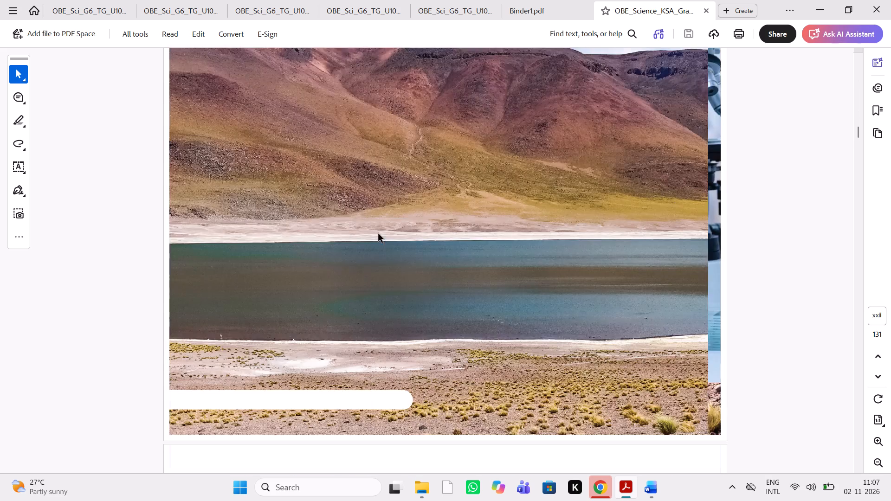
pyautogui.scroll(-20, 378, 234)
pyautogui.scroll(-20, 378, 234)
pyautogui.scroll(-20, 378, 234)
pyautogui.scroll(20, 378, 234)
pyautogui.scroll(20, 378, 234)
pyautogui.scroll(14, 378, 234)
pyautogui.scroll(-20, 378, 234)
pyautogui.scroll(-20, 378, 234)
pyautogui.scroll(-20, 378, 234)
pyautogui.scroll(-20, 378, 234)
pyautogui.scroll(-20, 378, 234)
pyautogui.scroll(-20, 378, 234)
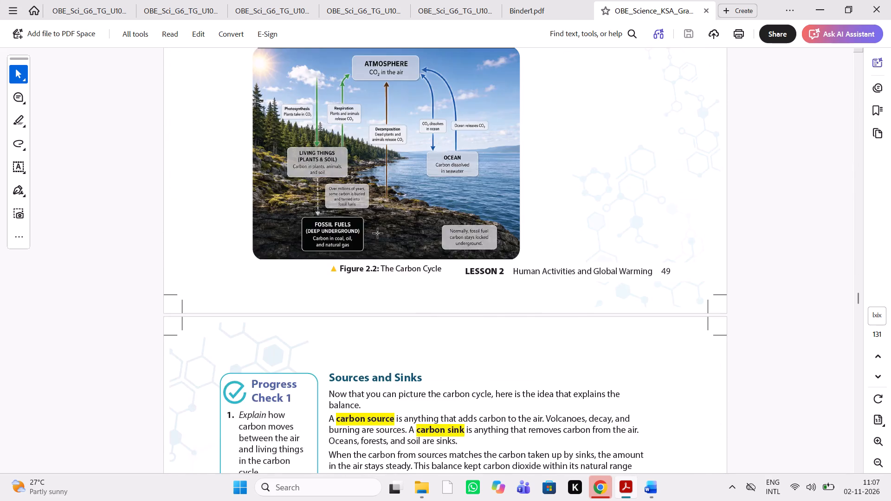
pyautogui.scroll(-20, 378, 234)
pyautogui.scroll(-20, 378, 234)
pyautogui.scroll(-20, 378, 234)
pyautogui.scroll(20, 378, 234)
pyautogui.scroll(20, 378, 234)
pyautogui.scroll(6, 378, 234)
pyautogui.scroll(-20, 378, 234)
pyautogui.scroll(-20, 378, 234)
pyautogui.scroll(-20, 378, 234)
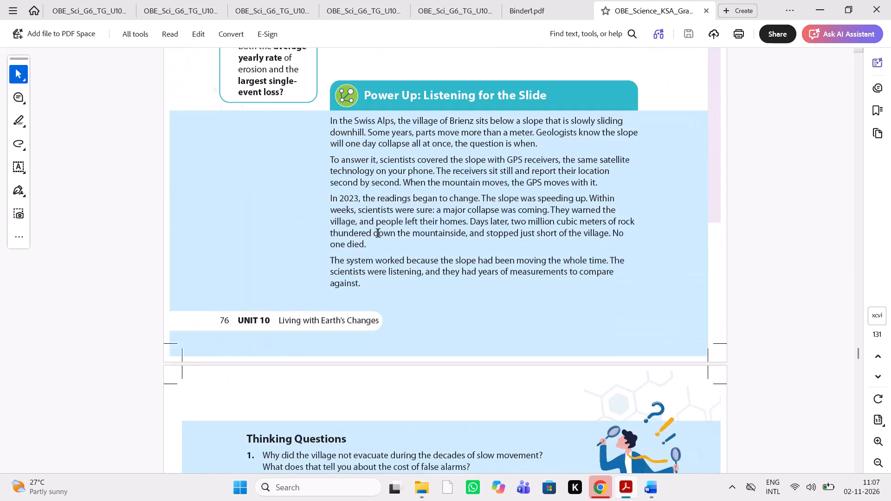
pyautogui.scroll(-20, 378, 234)
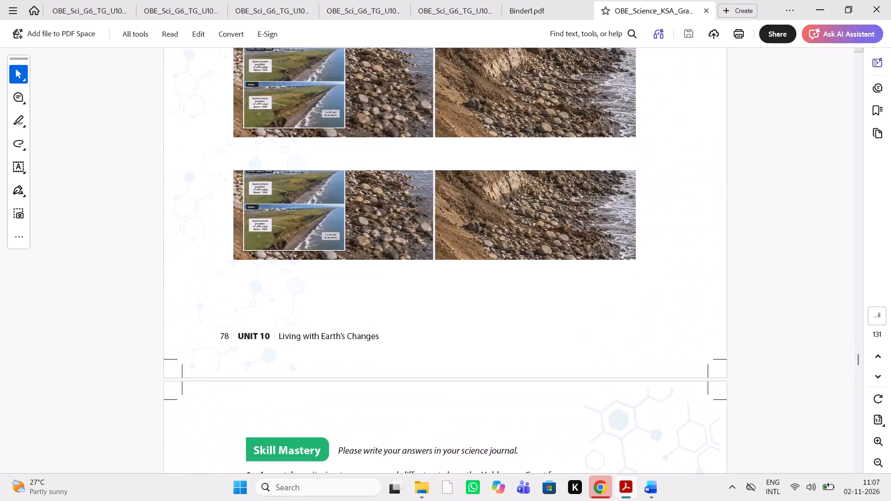
pyautogui.scroll(20, 378, 234)
pyautogui.scroll(14, 378, 234)
pyautogui.hscroll(2, 378, 234)
pyautogui.scroll(20, 378, 234)
pyautogui.scroll(20, 378, 234)
pyautogui.scroll(20, 378, 234)
pyautogui.scroll(-1, 378, 234)
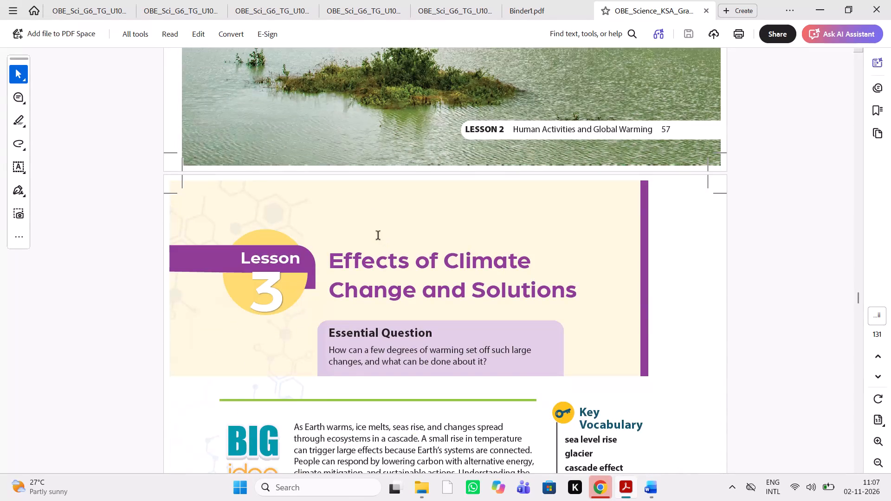
pyautogui.scroll(1, 378, 236)
pyautogui.scroll(-3, 378, 236)
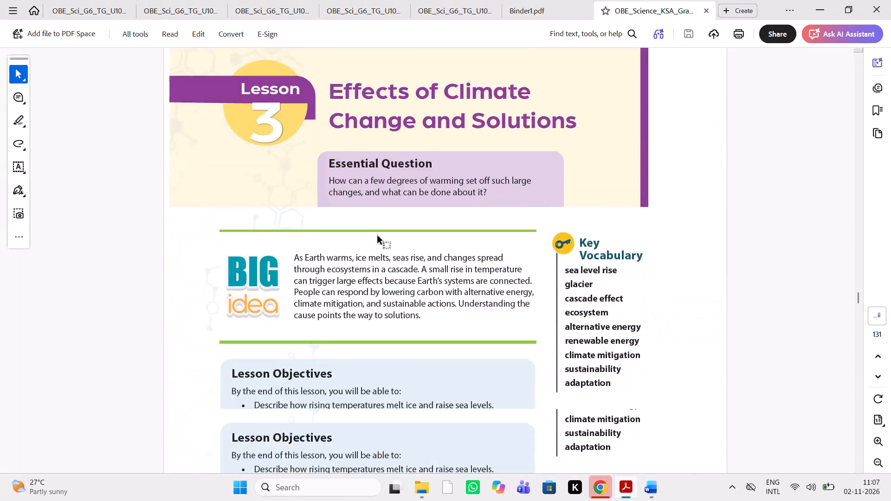
pyautogui.scroll(-8, 378, 236)
pyautogui.scroll(2, 378, 236)
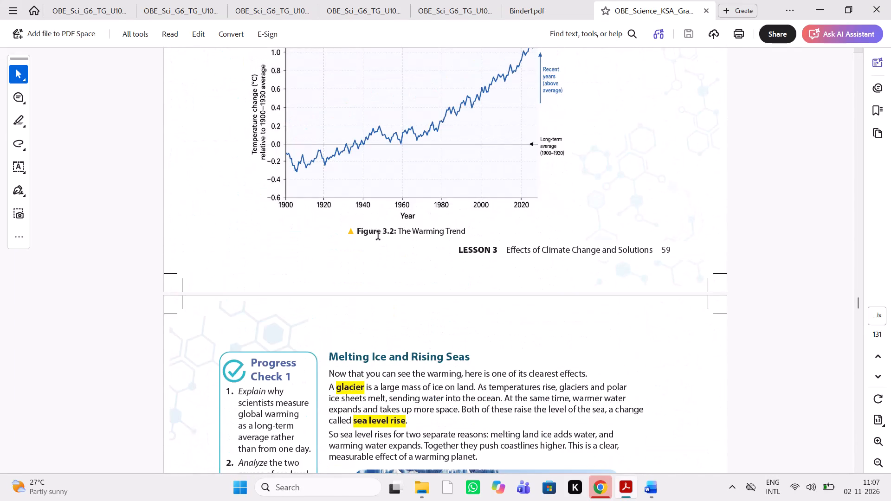
pyautogui.scroll(-20, 378, 236)
pyautogui.scroll(-20, 378, 236)
pyautogui.scroll(-8, 378, 236)
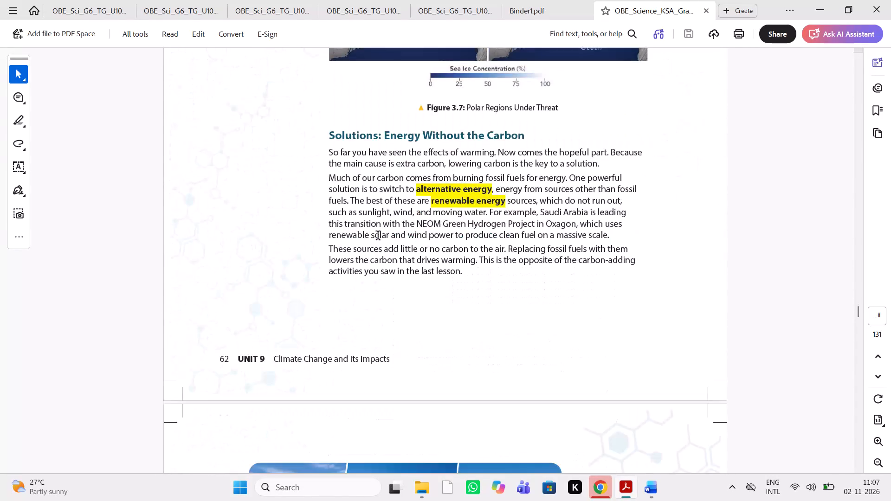
pyautogui.scroll(-20, 378, 236)
pyautogui.scroll(-20, 378, 236)
pyautogui.scroll(-12, 378, 236)
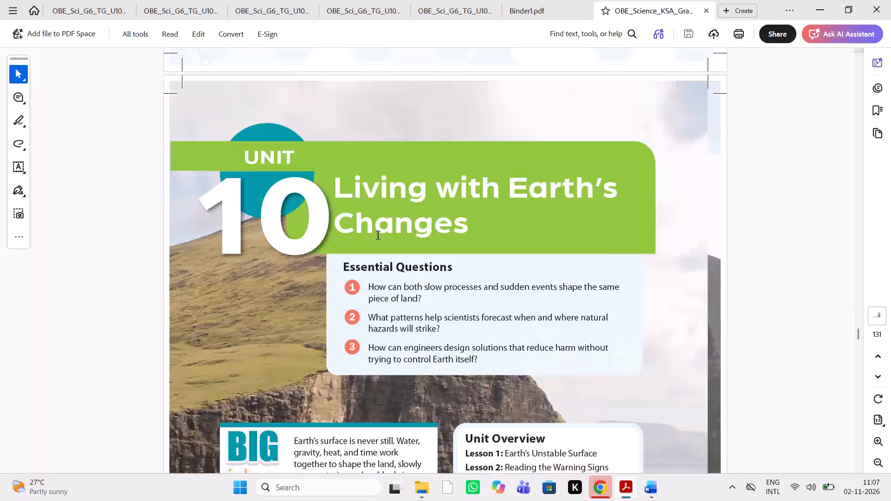
# Find the Unit 10 Lesson 1 opening page in the student book.
pyautogui.scroll(-4, 378, 236)
pyautogui.scroll(1, 378, 236)
pyautogui.scroll(-4, 378, 236)
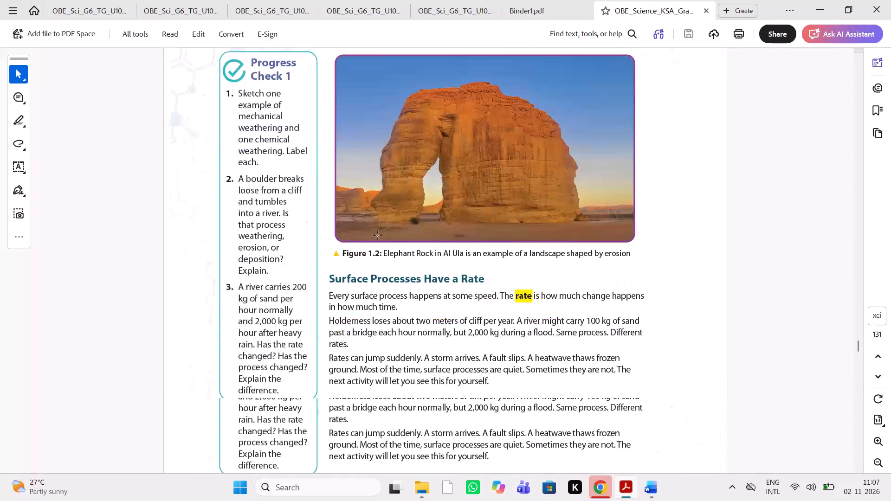
pyautogui.scroll(-3, 378, 236)
pyautogui.scroll(5, 378, 236)
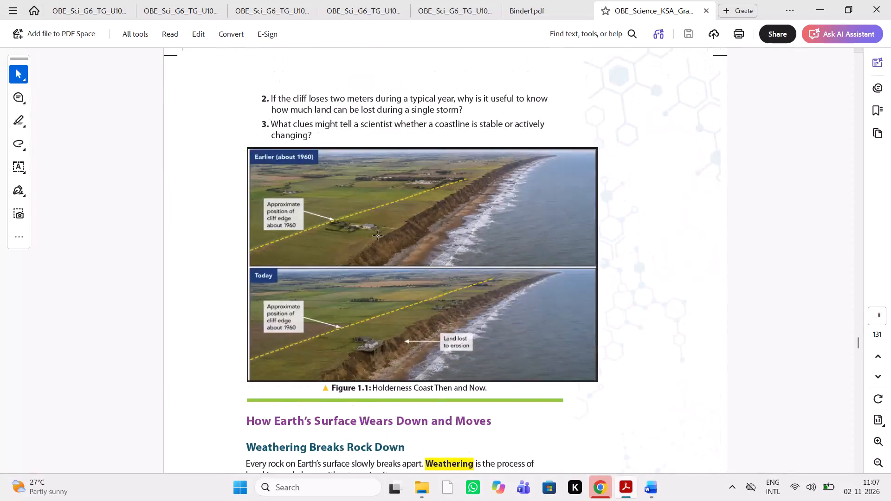
pyautogui.scroll(4, 378, 236)
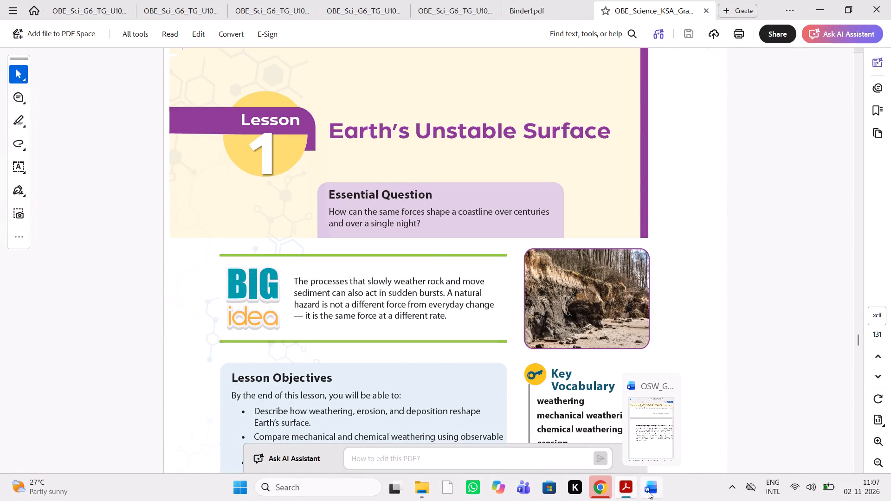
# Compare the Lesson 1 title, Essential Question and Big Idea between Binder1.pdf and the student book.
pyautogui.click(630, 495)
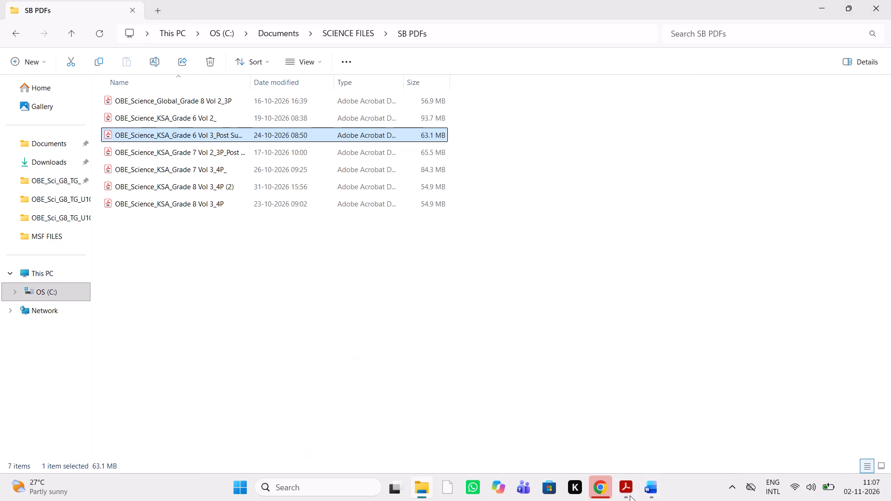
pyautogui.click(630, 495)
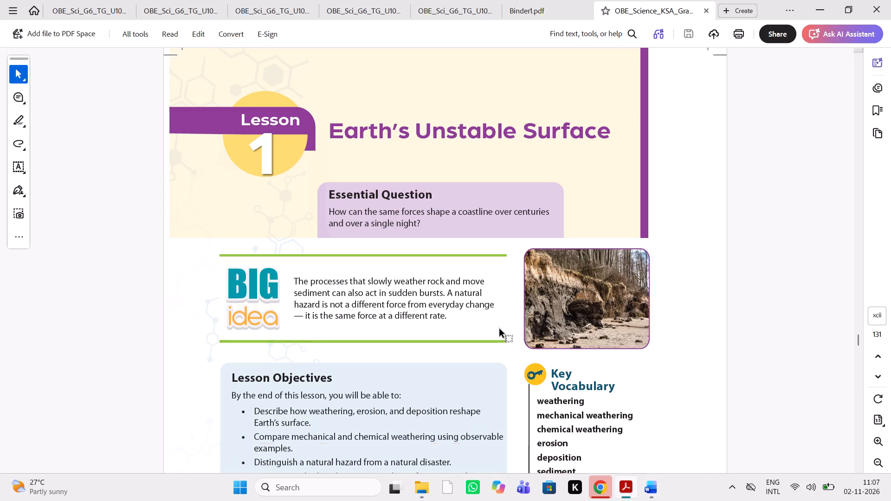
pyautogui.click(533, 5)
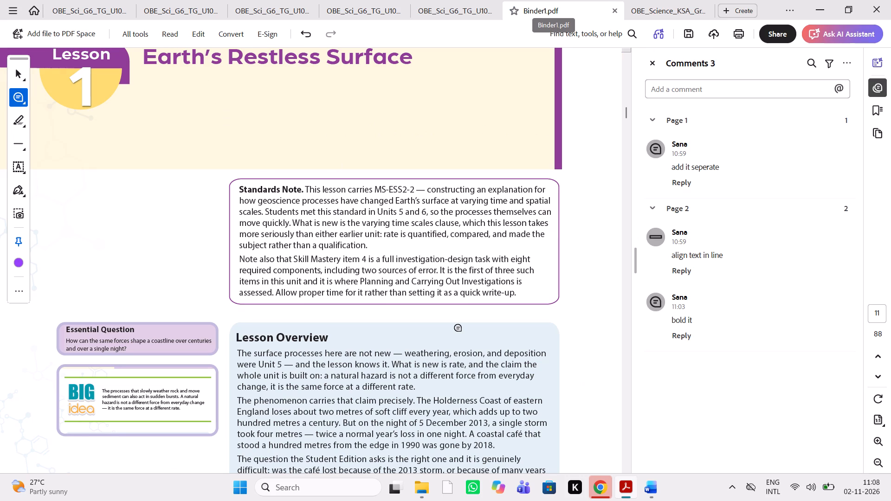
pyautogui.click(683, 1)
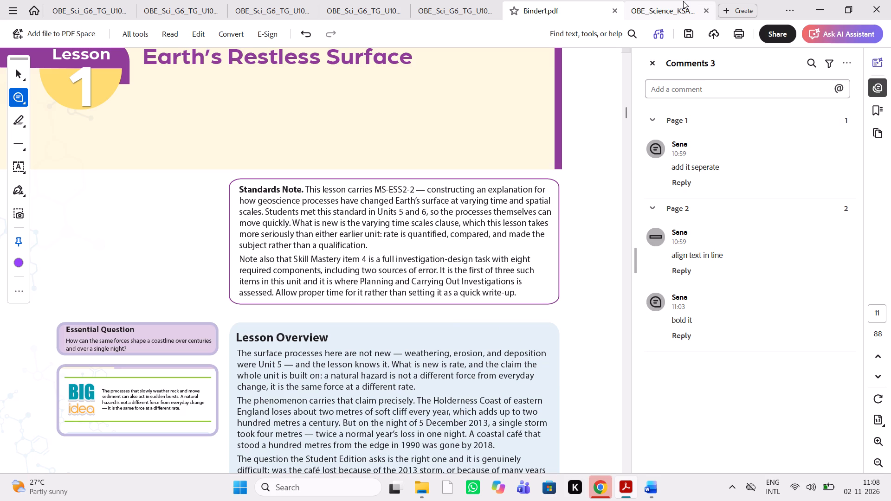
pyautogui.click(659, 9)
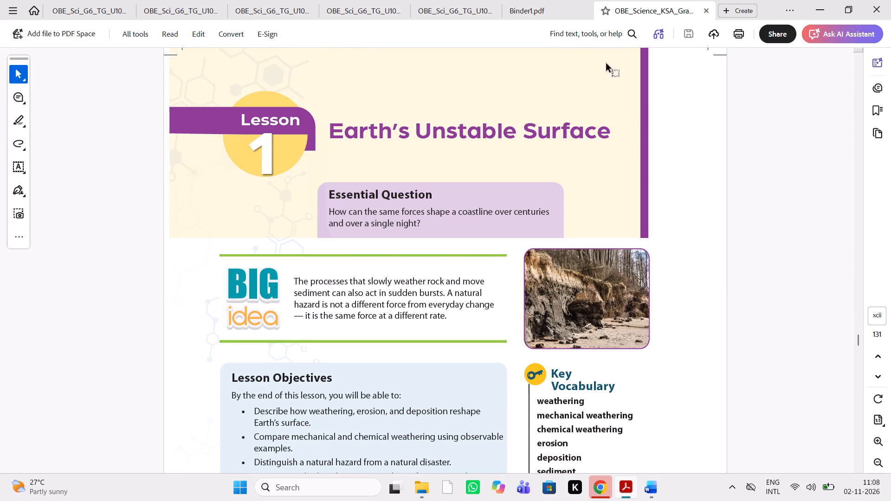
pyautogui.click(544, 7)
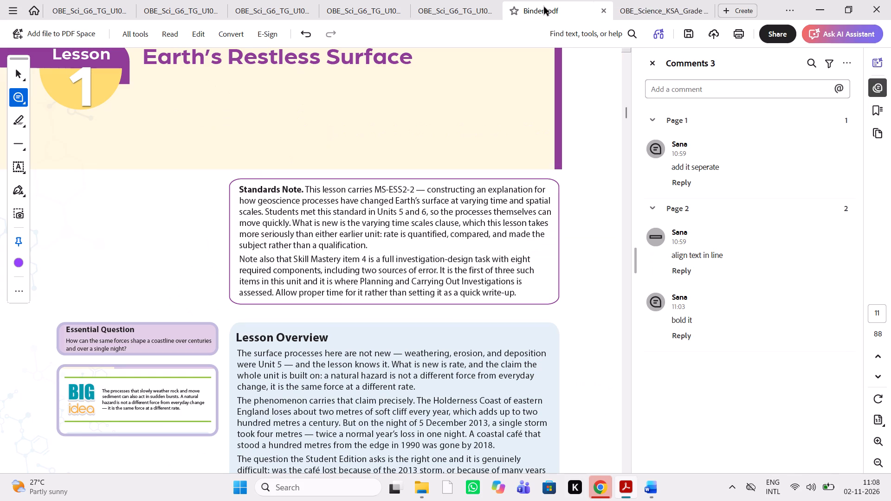
pyautogui.hscroll(1, 386, 272)
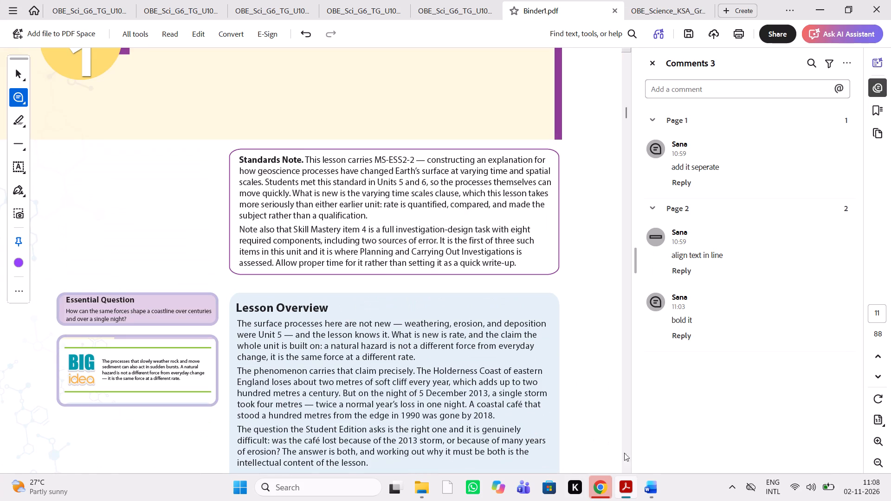
# Switch to the Word manuscript and compare its Lesson 1 overview, objectives and Standards Note with Binder1.pdf.
pyautogui.click(650, 497)
pyautogui.scroll(1, 734, 231)
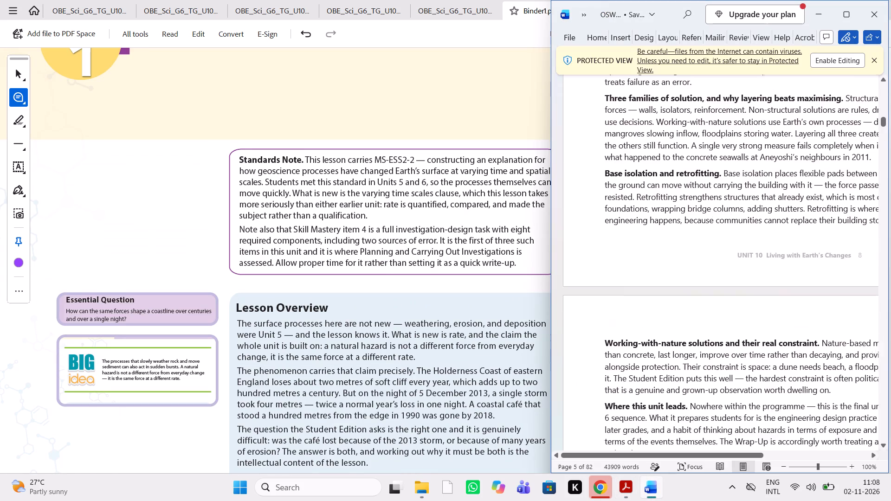
pyautogui.scroll(1, 734, 231)
pyautogui.scroll(3, 364, 167)
pyautogui.scroll(-1, 364, 167)
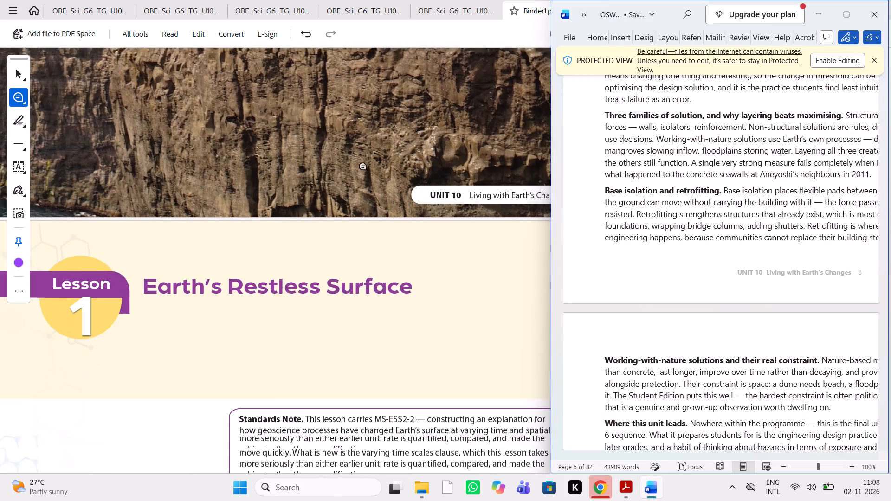
pyautogui.scroll(-1, 364, 167)
pyautogui.scroll(-5, 626, 213)
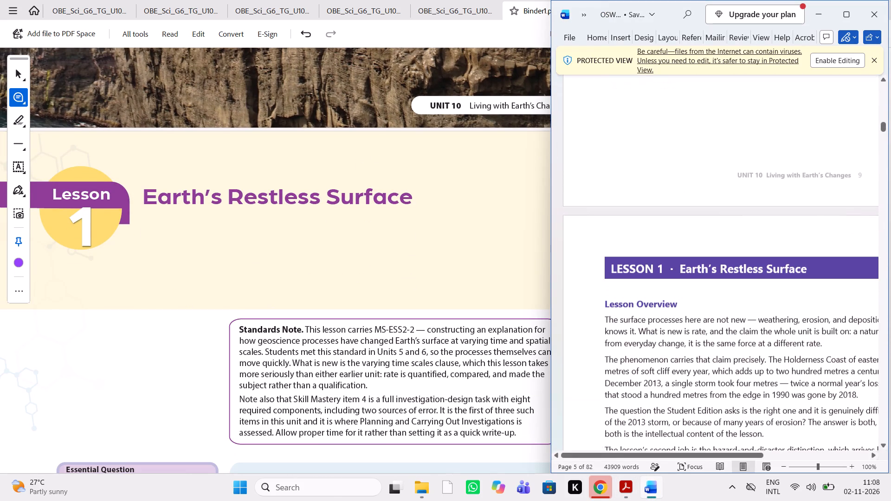
pyautogui.scroll(-2, 626, 213)
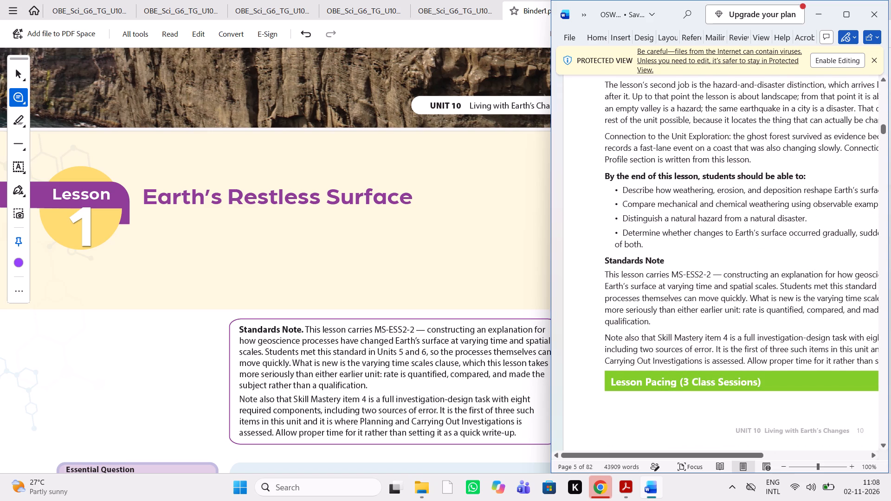
pyautogui.scroll(-2, 334, 379)
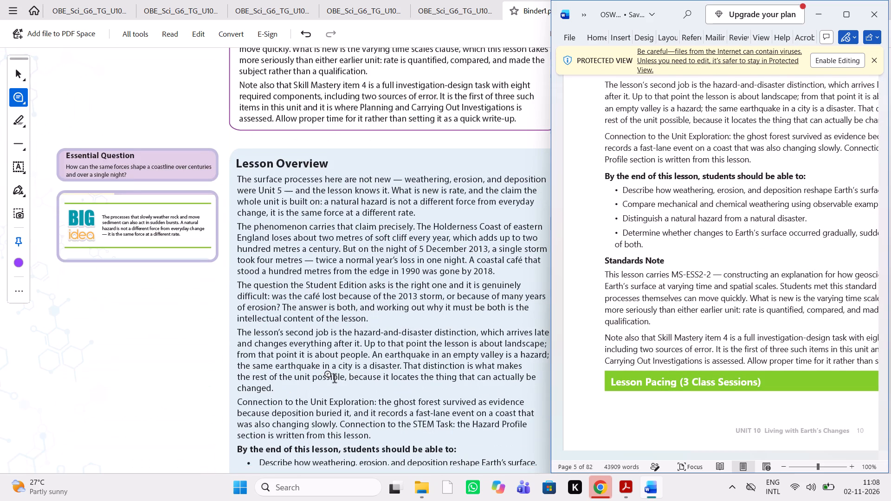
pyautogui.hscroll(-1, 334, 379)
pyautogui.scroll(1, 615, 362)
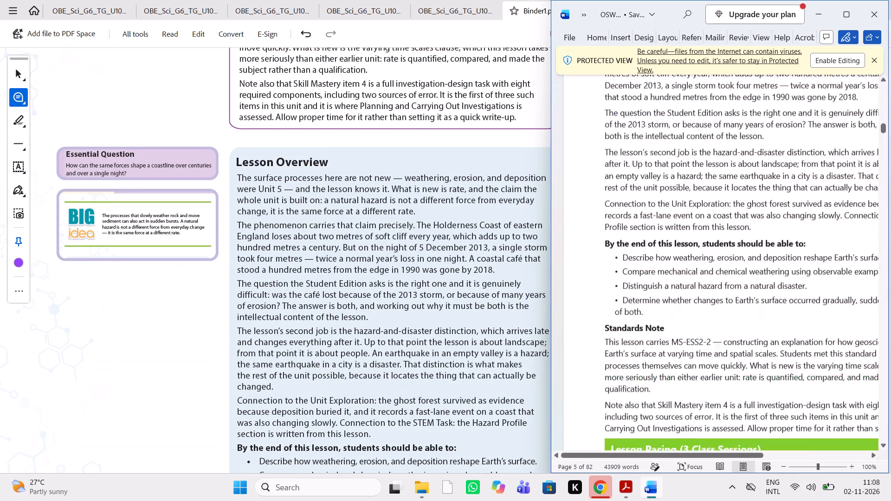
pyautogui.scroll(2, 615, 362)
pyautogui.scroll(-4, 615, 362)
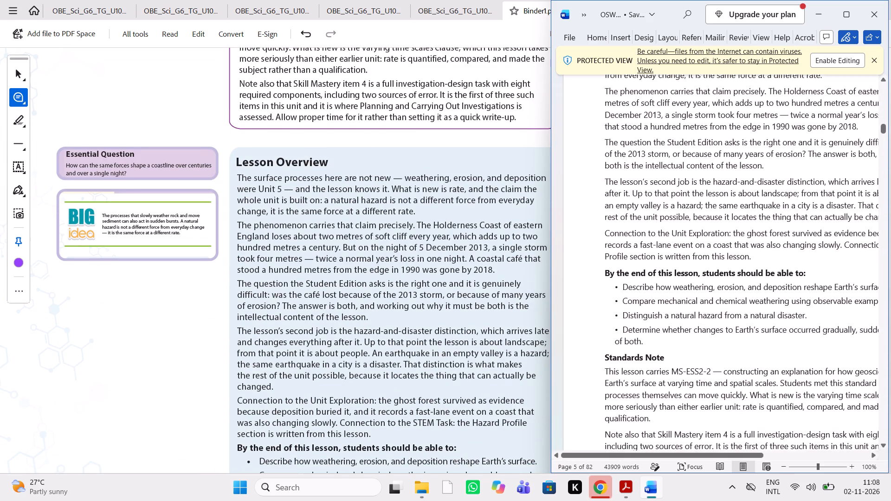
pyautogui.scroll(-2, 397, 440)
pyautogui.scroll(1, 397, 440)
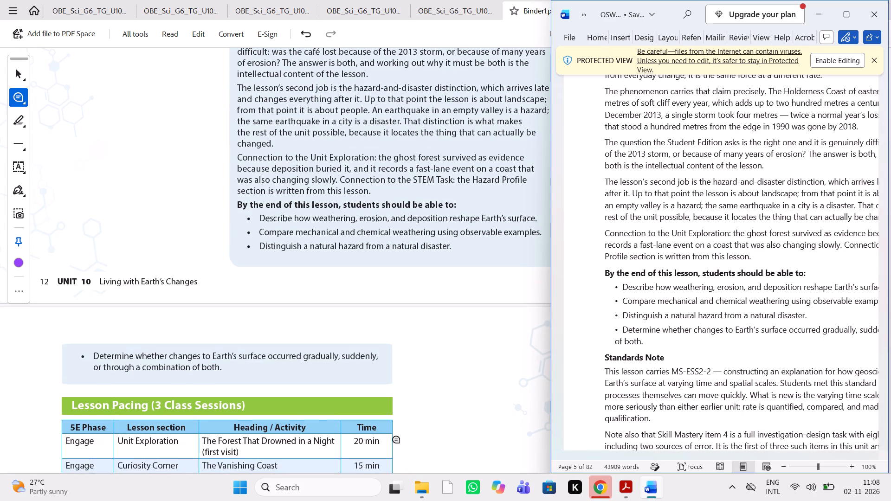
pyautogui.hscroll(1, 397, 440)
pyautogui.scroll(-1, 397, 440)
pyautogui.scroll(1, 397, 440)
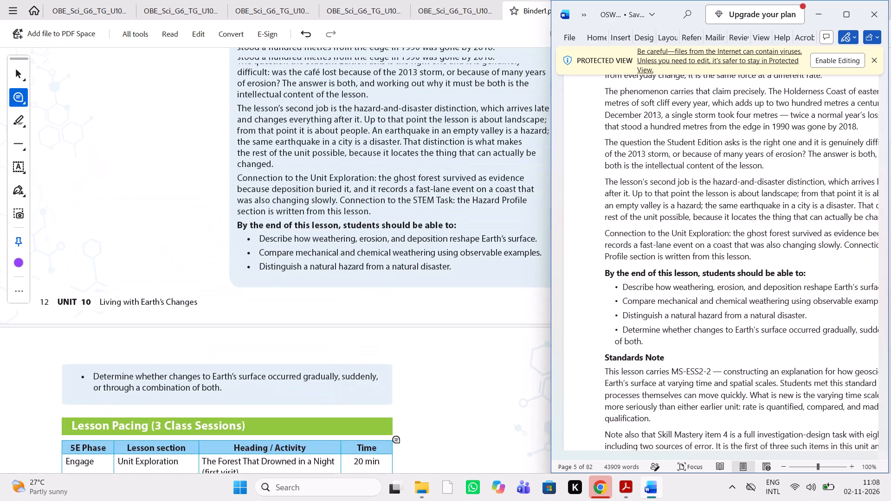
# Compare the Lesson Pacing (3 Class Sessions) table and the note beneath it between Binder1.pdf and the manuscript.
pyautogui.scroll(-2, 397, 440)
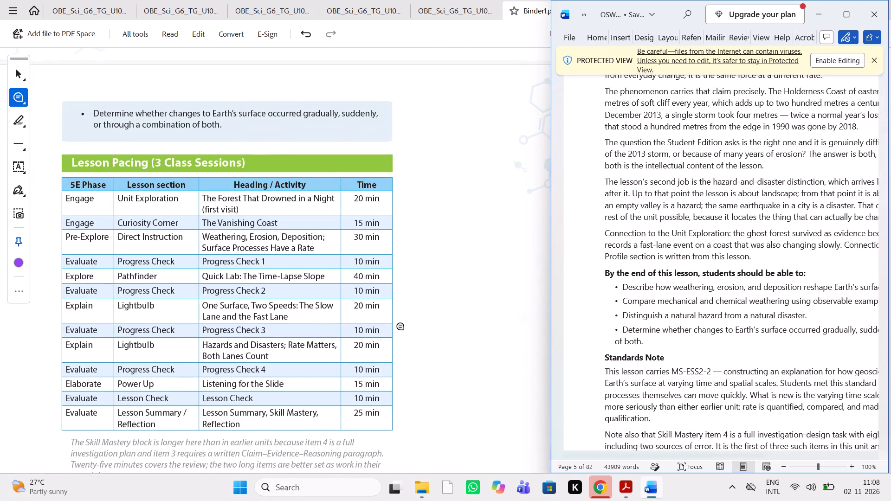
pyautogui.scroll(4, 401, 327)
pyautogui.scroll(-6, 401, 327)
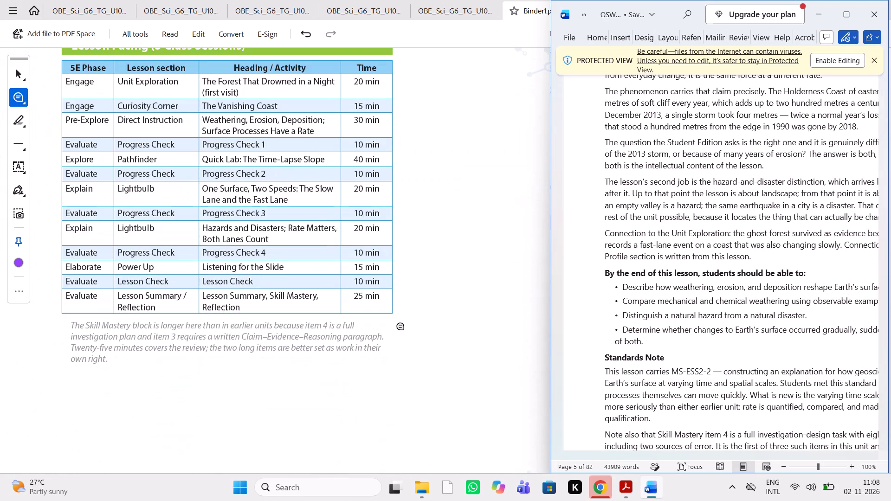
pyautogui.scroll(-6, 676, 231)
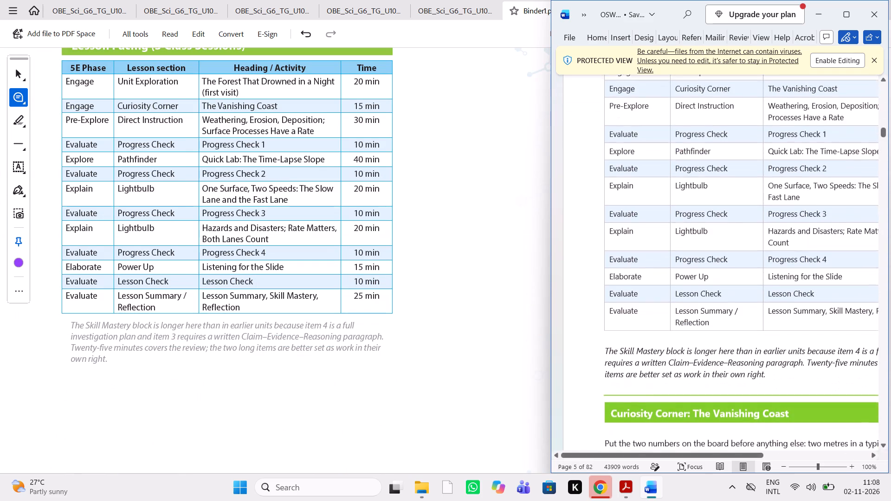
pyautogui.scroll(1, 422, 273)
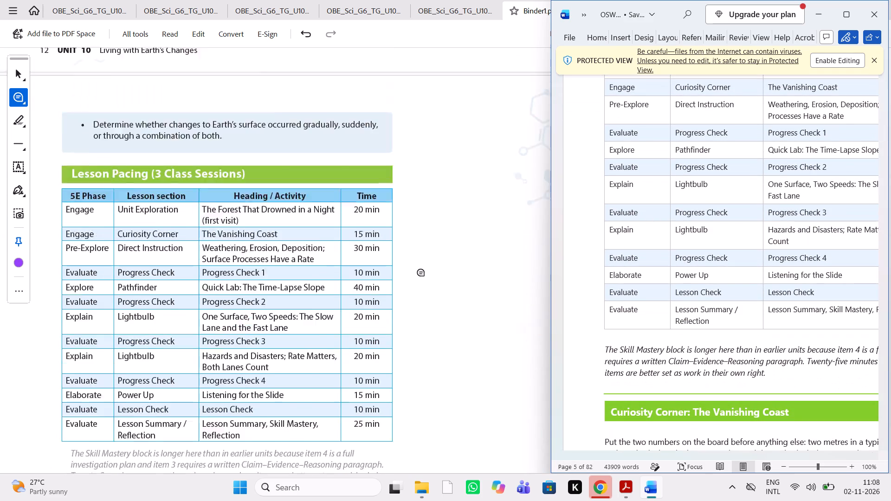
pyautogui.scroll(1, 422, 273)
pyautogui.scroll(1, 755, 184)
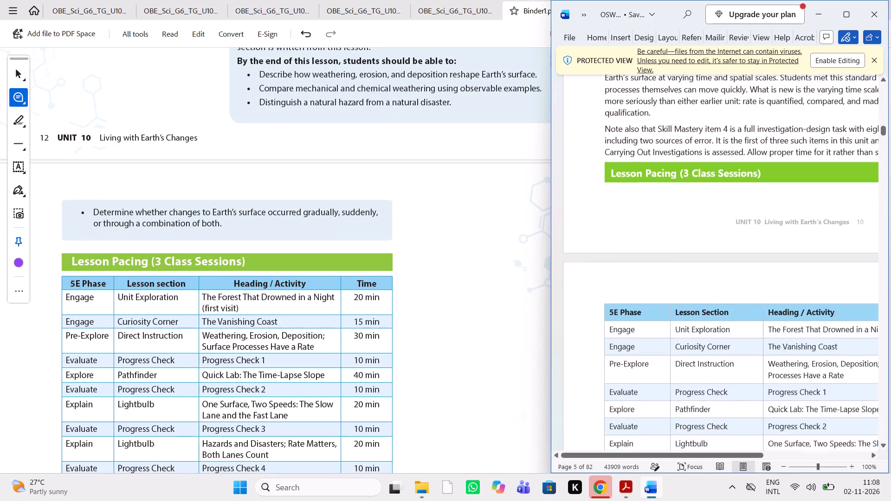
pyautogui.scroll(1, 755, 184)
# Check the Vanishing Coast section, from the Curiosity Corner text through the Misconception Alert, against the manuscript.
pyautogui.scroll(-5, 755, 184)
pyautogui.scroll(-5, 378, 313)
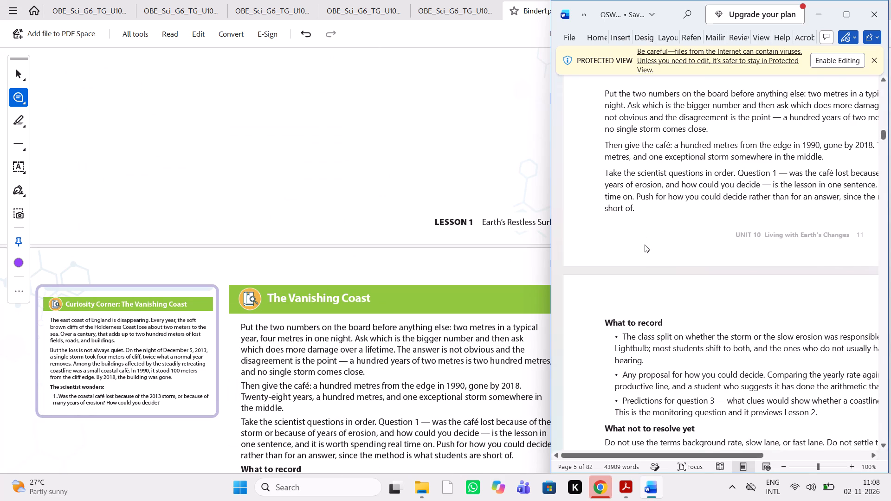
pyautogui.scroll(1, 645, 244)
pyautogui.scroll(-1, 645, 244)
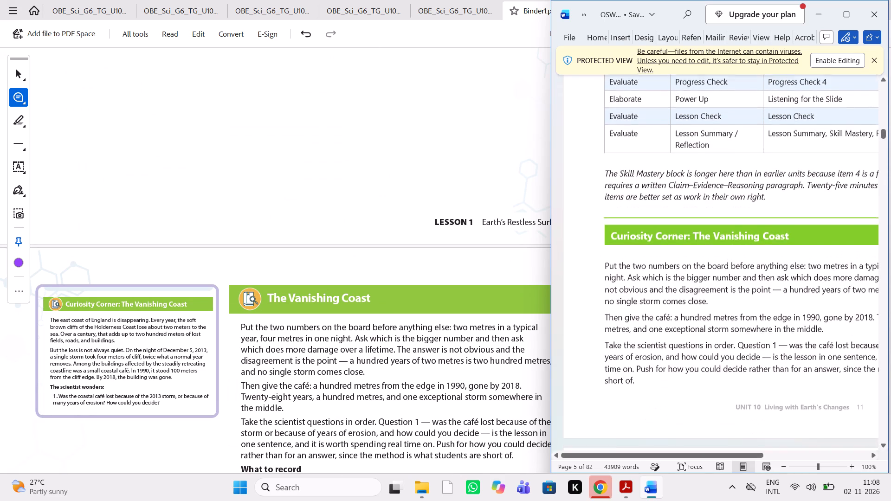
pyautogui.scroll(-1, 645, 244)
pyautogui.scroll(-2, 471, 361)
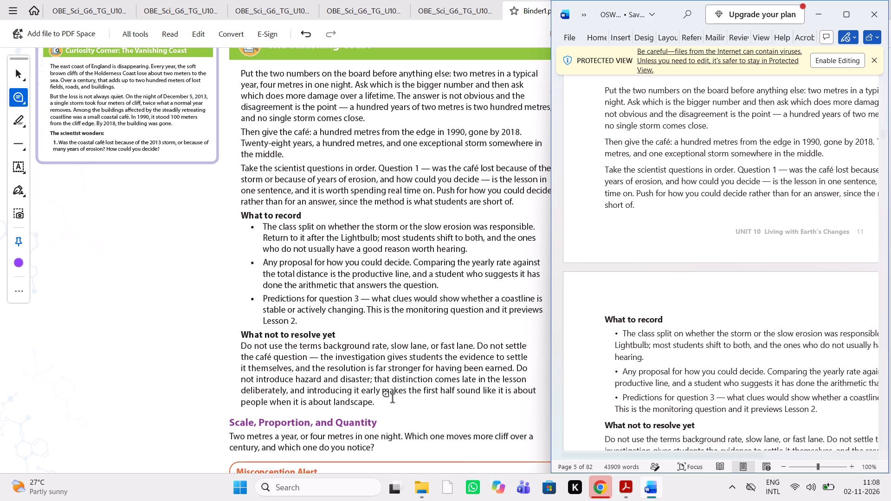
pyautogui.scroll(-1, 392, 399)
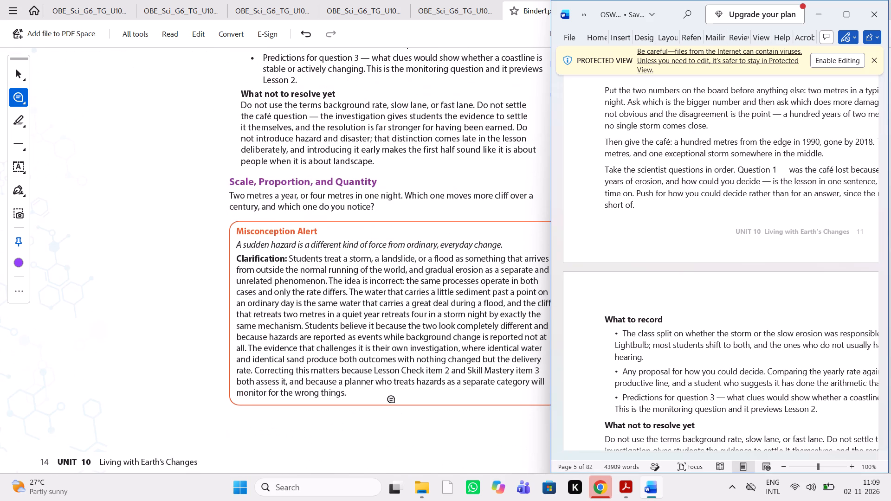
pyautogui.scroll(-2, 599, 368)
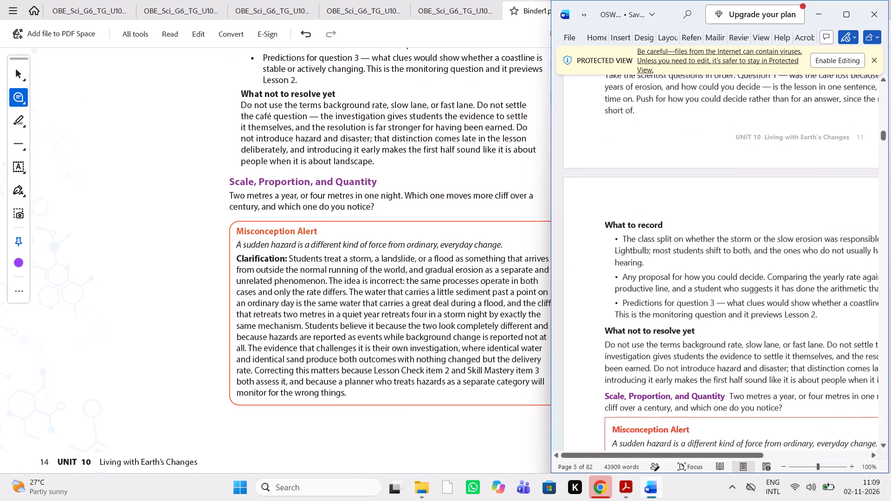
pyautogui.scroll(-1, 599, 368)
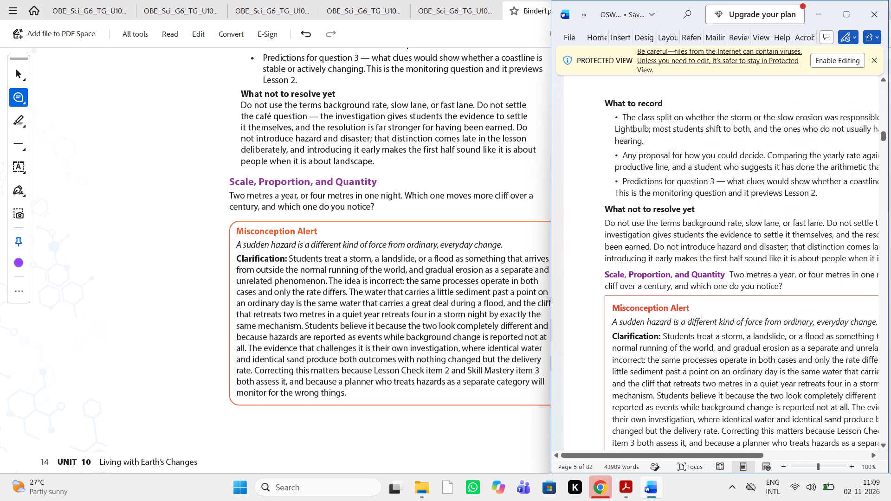
# Compare the "How the Surface Wears Down, and How Fast" section, including Cause and Effect, between the PDF and the manuscript.
pyautogui.scroll(-4, 599, 368)
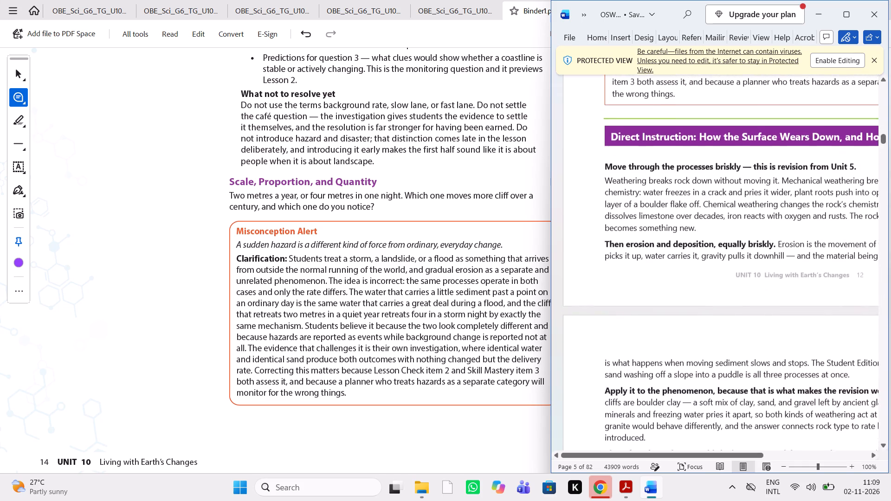
pyautogui.hscroll(-5, 599, 368)
pyautogui.hscroll(1, 599, 368)
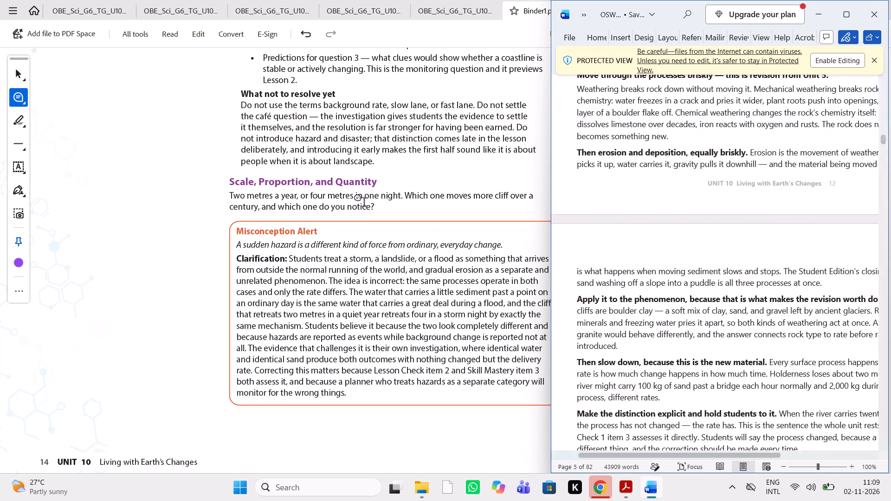
pyautogui.scroll(-3, 354, 230)
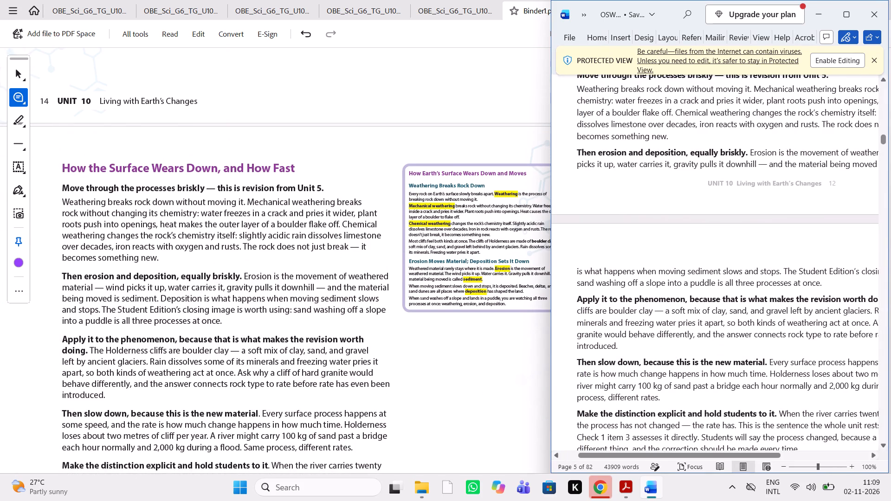
pyautogui.scroll(1, 623, 439)
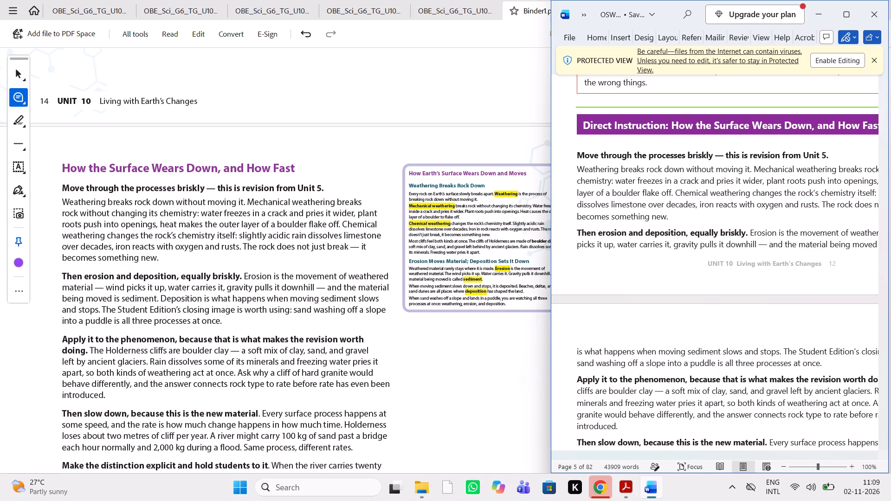
pyautogui.hscroll(-2, 623, 439)
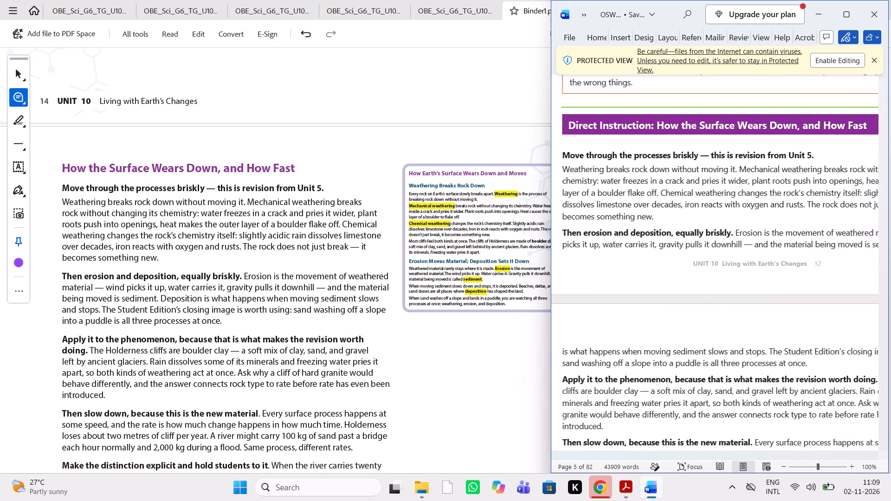
pyautogui.hscroll(-2, 623, 439)
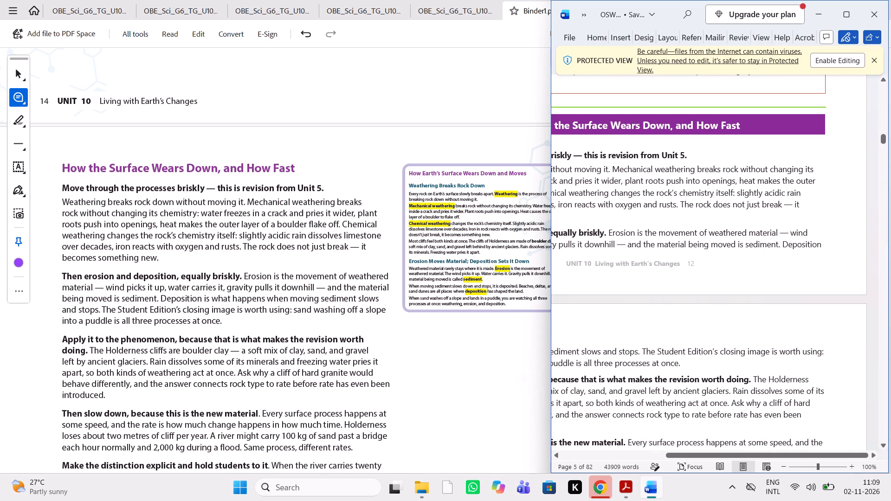
pyautogui.hscroll(3, 623, 315)
pyautogui.scroll(-1, 623, 315)
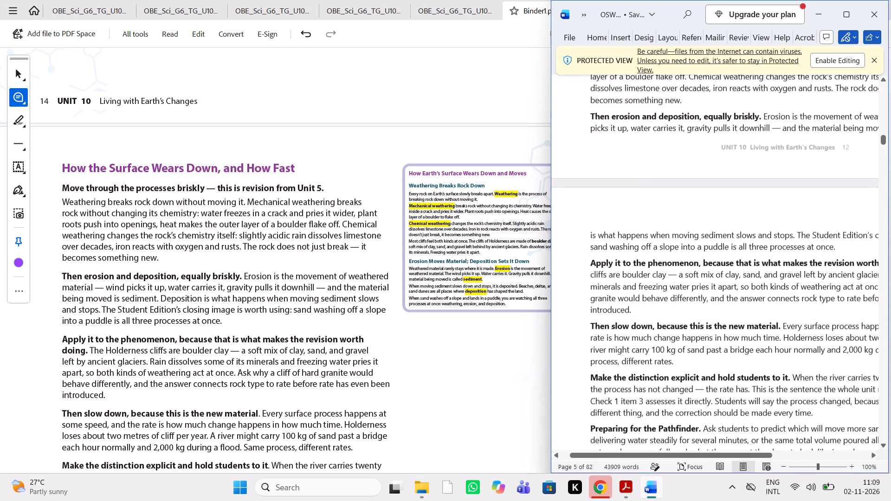
pyautogui.scroll(-1, 623, 315)
pyautogui.click(623, 315)
pyautogui.scroll(-1, 341, 293)
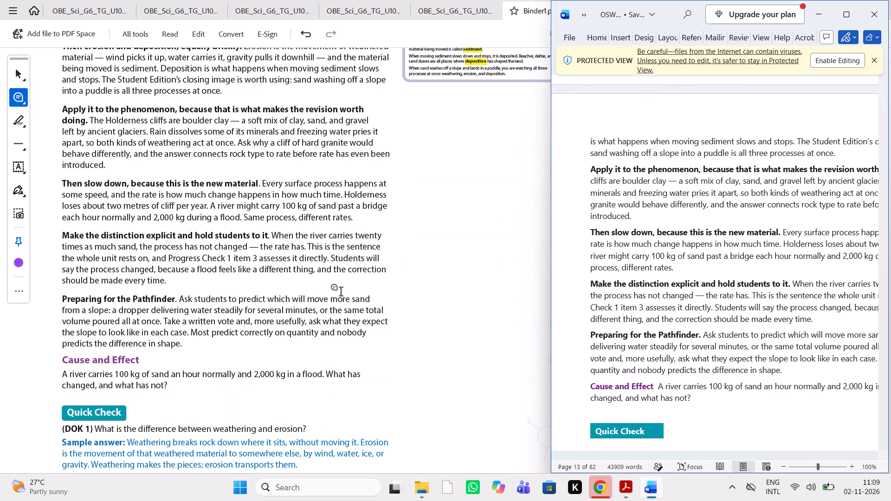
# Check the Quick Check questions DOK 1 to DOK 3 and their sample answers against the manuscript.
pyautogui.scroll(-1, 146, 338)
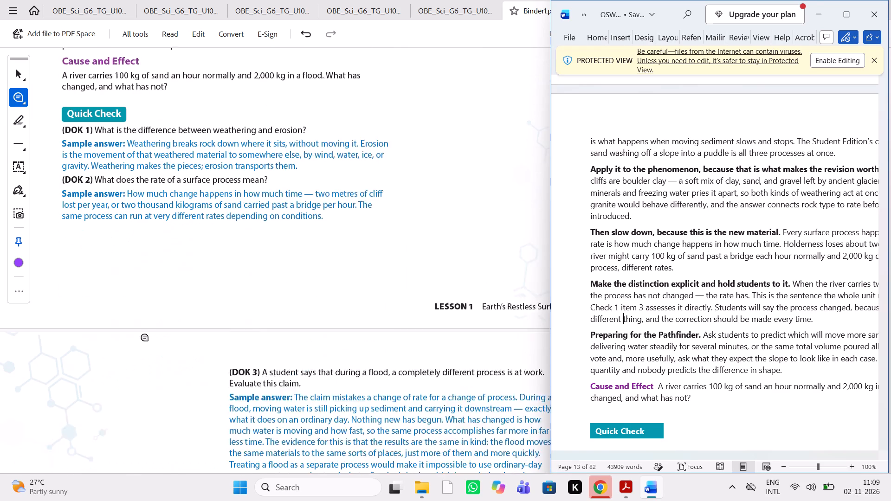
pyautogui.scroll(-1, 146, 338)
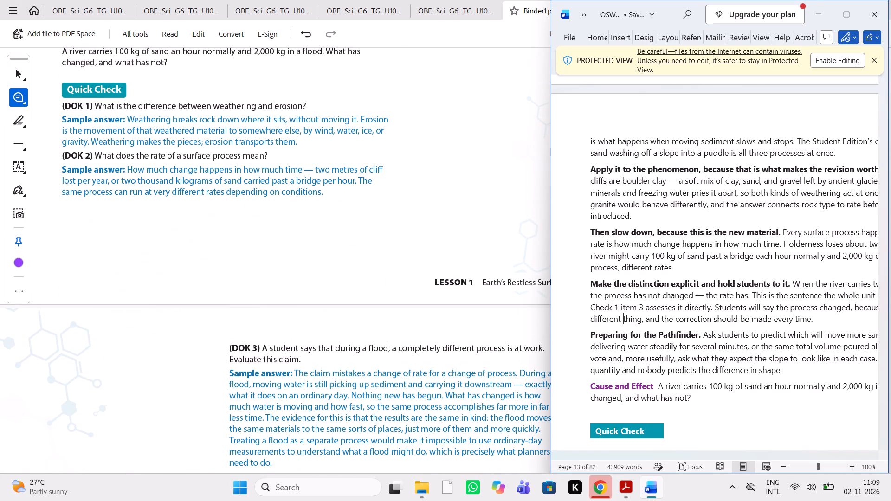
pyautogui.scroll(-4, 620, 367)
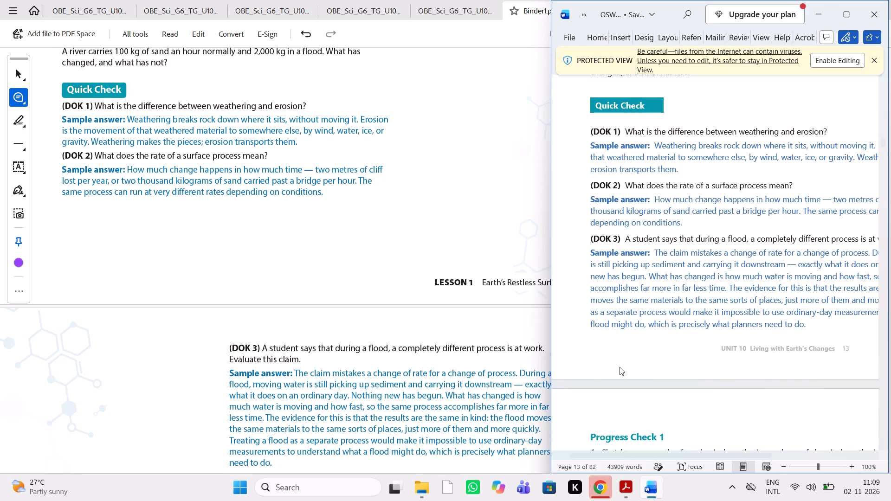
pyautogui.hscroll(-8, 451, 340)
# Compare Progress Check 1, items 1 to 3 with their sample answers and Look for notes, between Binder1.pdf and the manuscript.
pyautogui.scroll(-1, 451, 340)
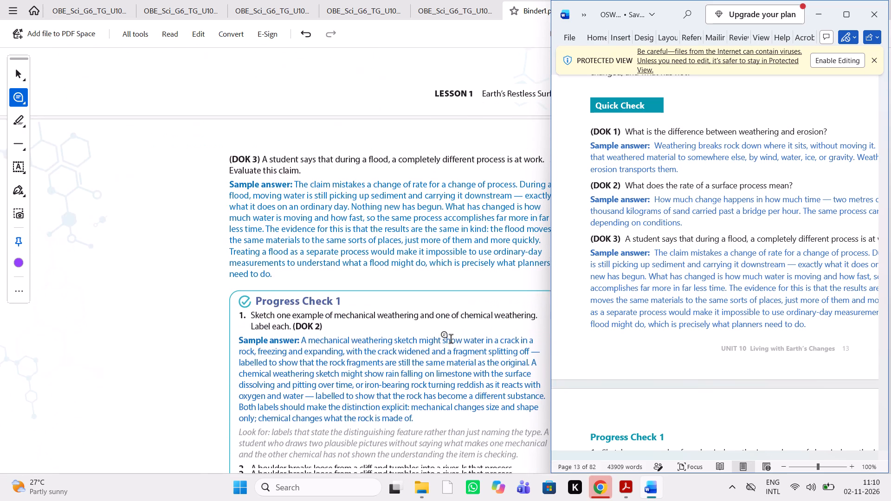
pyautogui.scroll(-1, 451, 340)
pyautogui.scroll(-2, 680, 224)
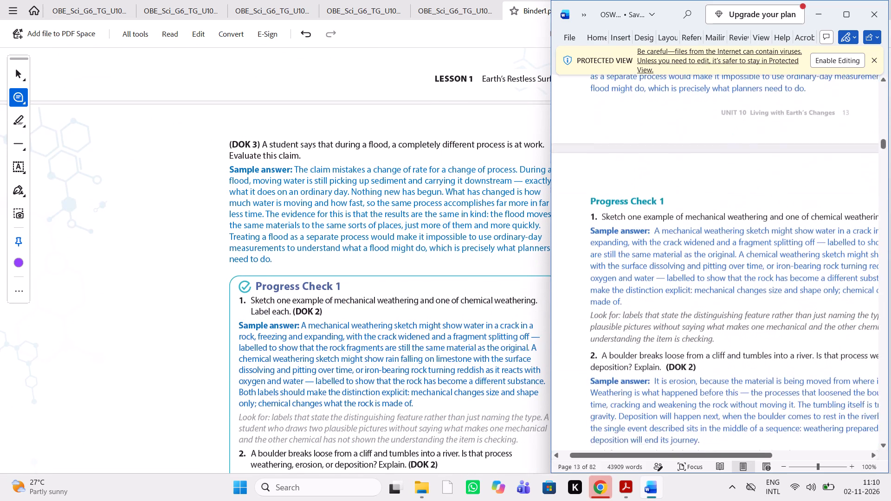
pyautogui.scroll(-1, 680, 224)
pyautogui.hscroll(-1, 680, 224)
pyautogui.scroll(-1, 384, 259)
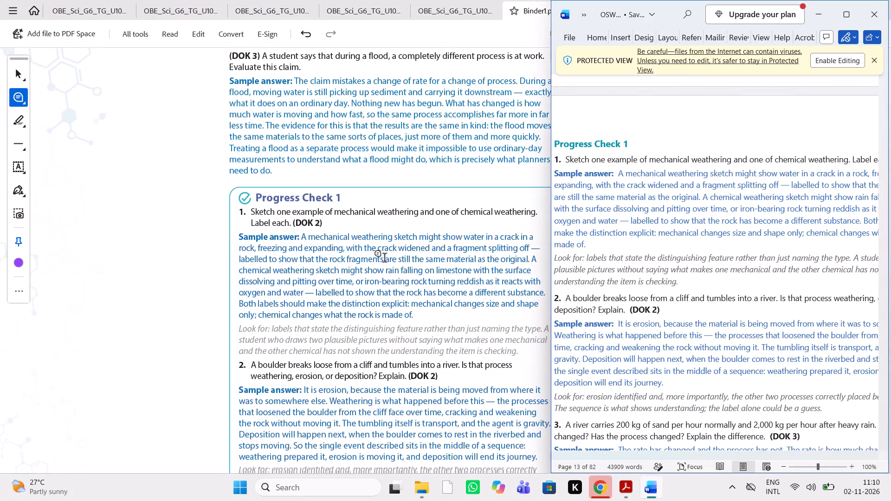
pyautogui.scroll(-1, 384, 259)
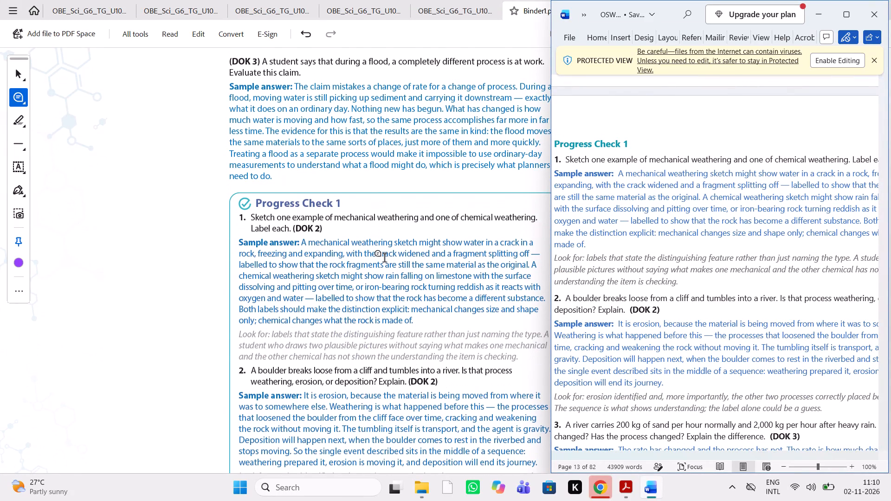
pyautogui.scroll(-1, 384, 259)
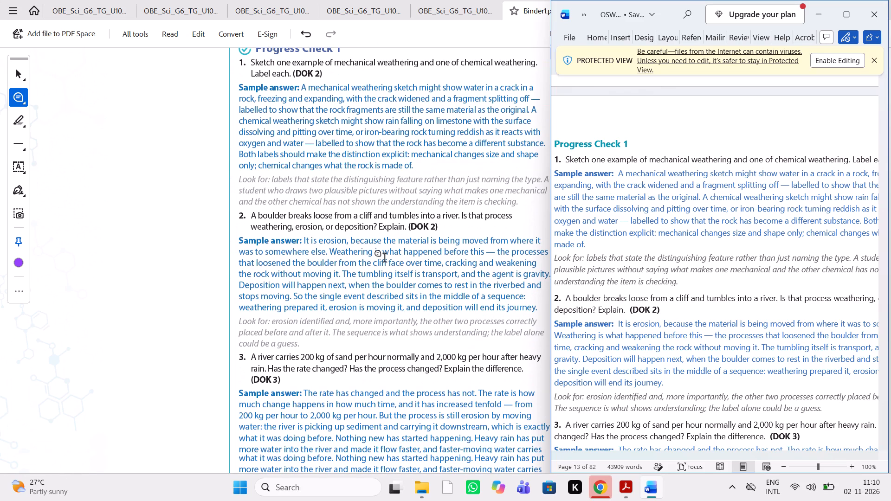
pyautogui.scroll(-1, 384, 259)
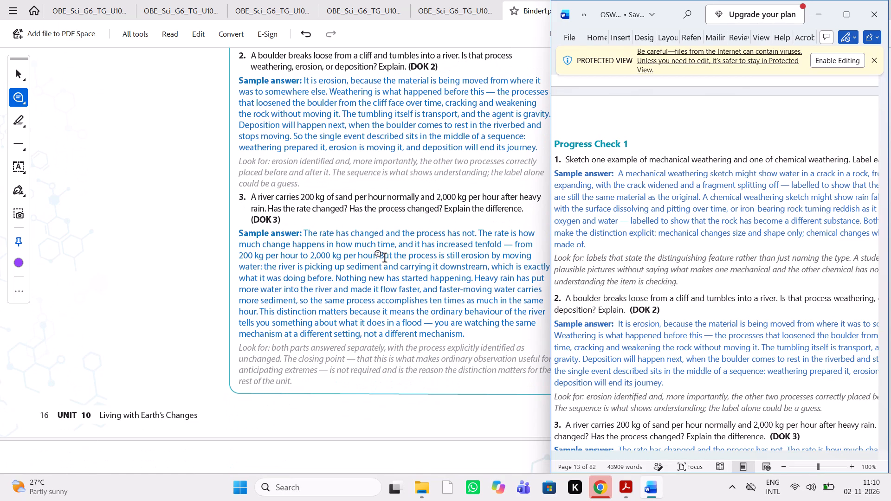
pyautogui.scroll(-1, 384, 259)
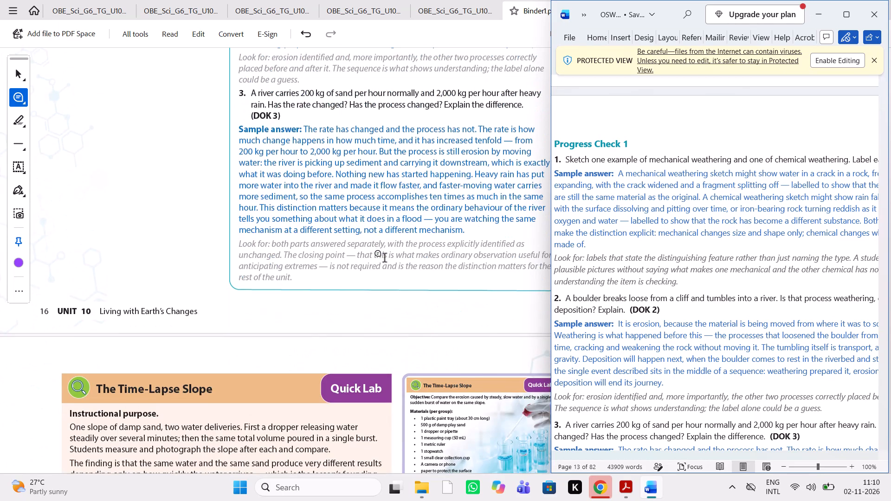
pyautogui.scroll(-4, 659, 293)
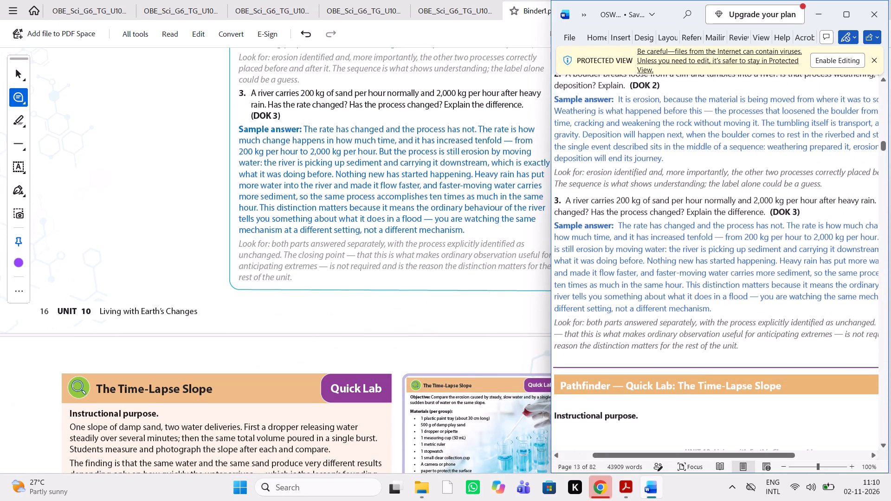
# Check The Time-Lapse Slope Quick Lab against the manuscript, from Instructional purpose through the procedure's Analysing steps.
pyautogui.scroll(-1, 349, 277)
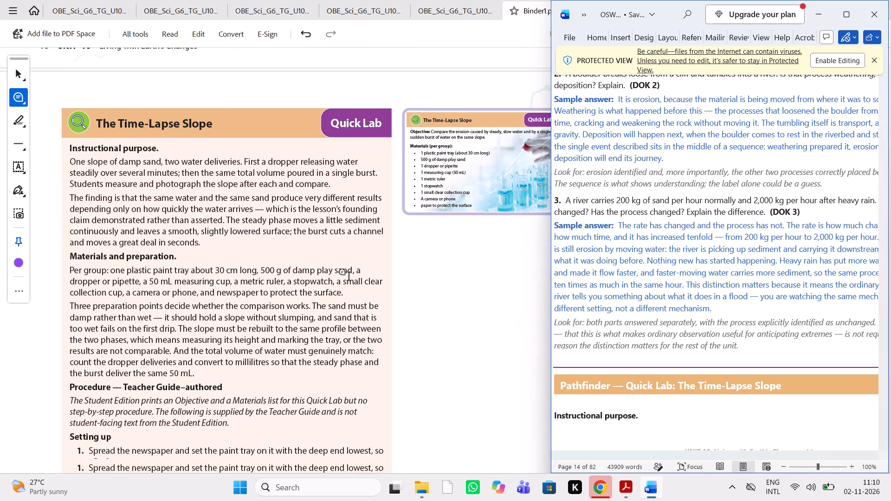
pyautogui.scroll(-2, 688, 340)
pyautogui.hscroll(1, 688, 340)
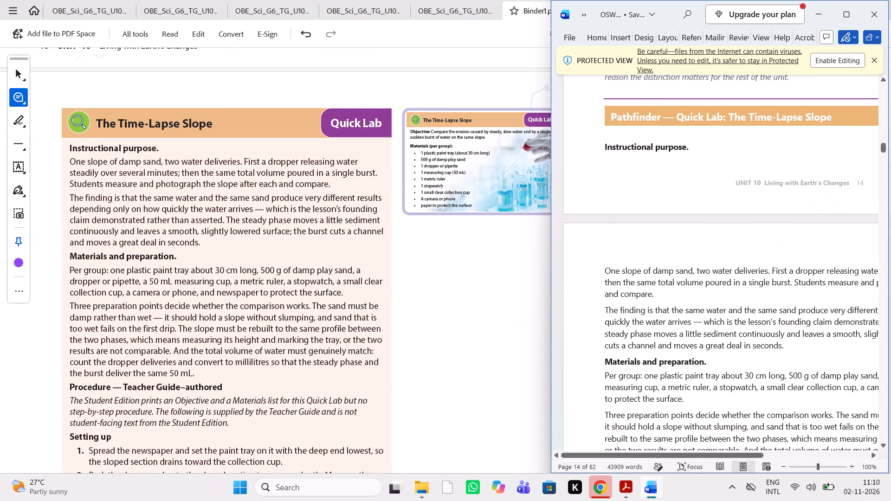
pyautogui.scroll(-2, 688, 340)
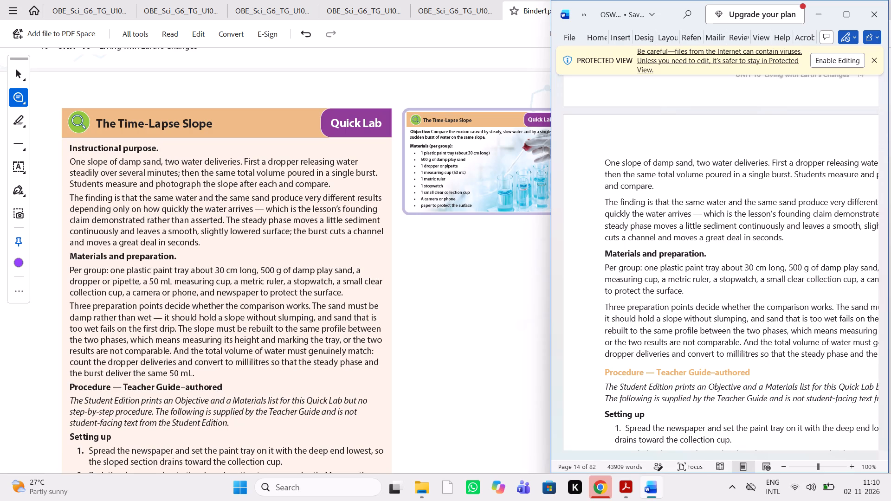
pyautogui.scroll(-2, 688, 340)
pyautogui.scroll(-1, 445, 392)
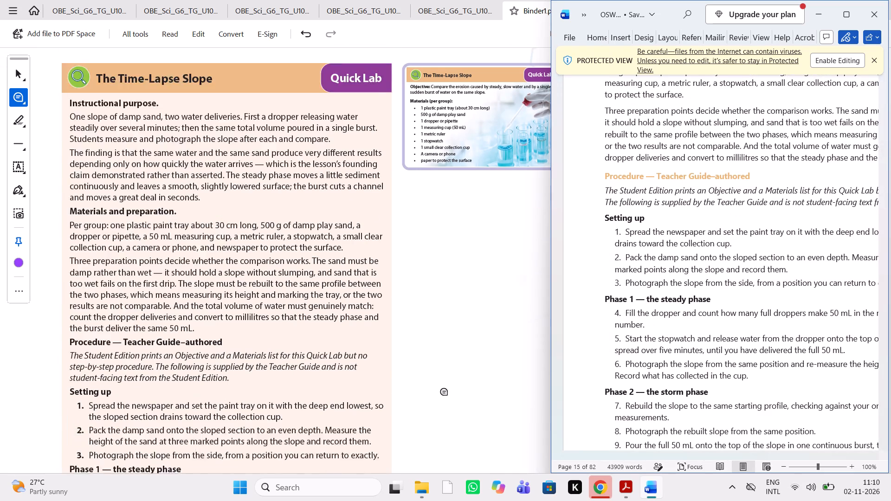
pyautogui.scroll(-1, 445, 392)
pyautogui.scroll(1, 445, 392)
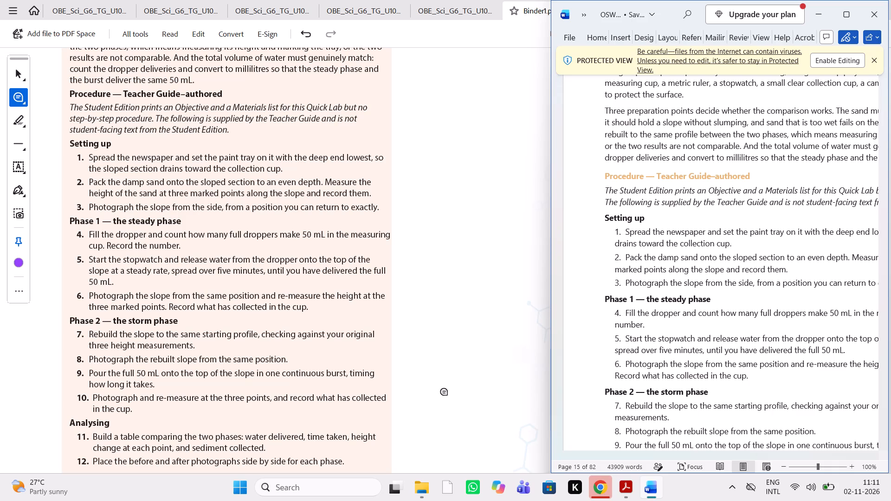
pyautogui.scroll(-1, 445, 392)
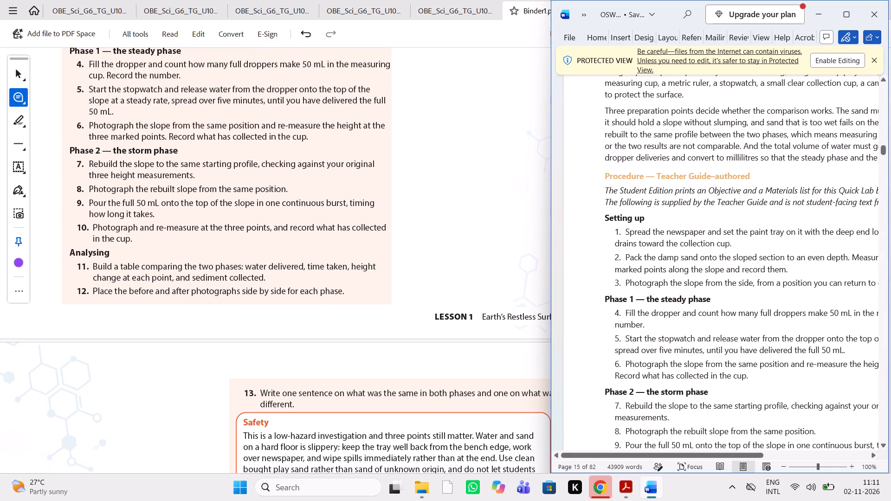
pyautogui.scroll(-3, 740, 262)
pyautogui.scroll(1, 740, 262)
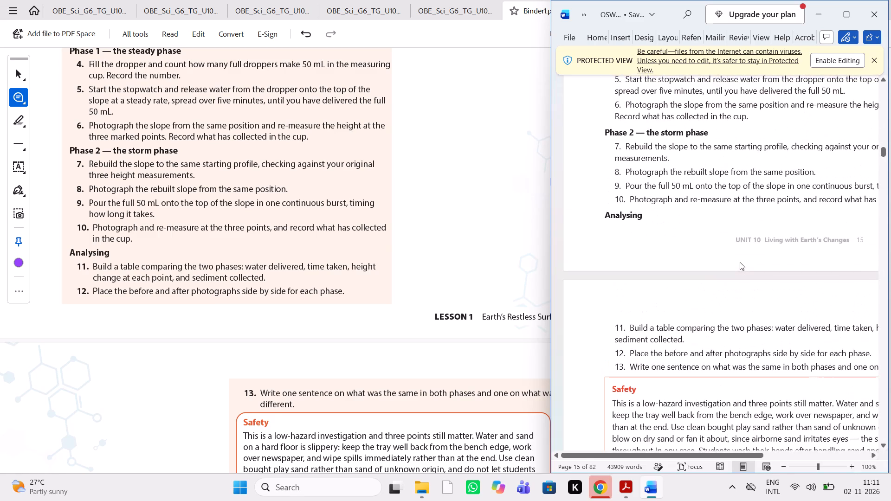
pyautogui.hscroll(-1, 740, 262)
pyautogui.hscroll(1, 740, 262)
# Compare the Quick Lab's Safety box, Expected observations and results, and Teacher Note between the PDF and the manuscript.
pyautogui.scroll(-1, 461, 361)
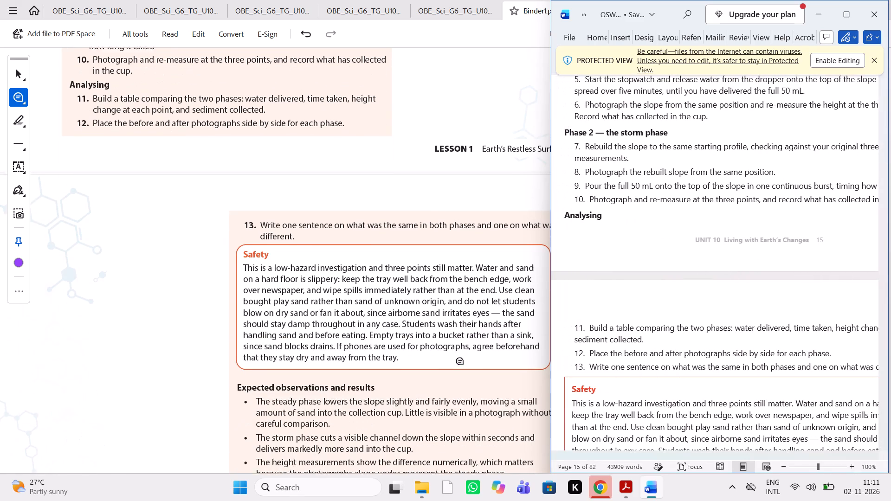
pyautogui.scroll(-1, 461, 361)
pyautogui.scroll(-2, 663, 279)
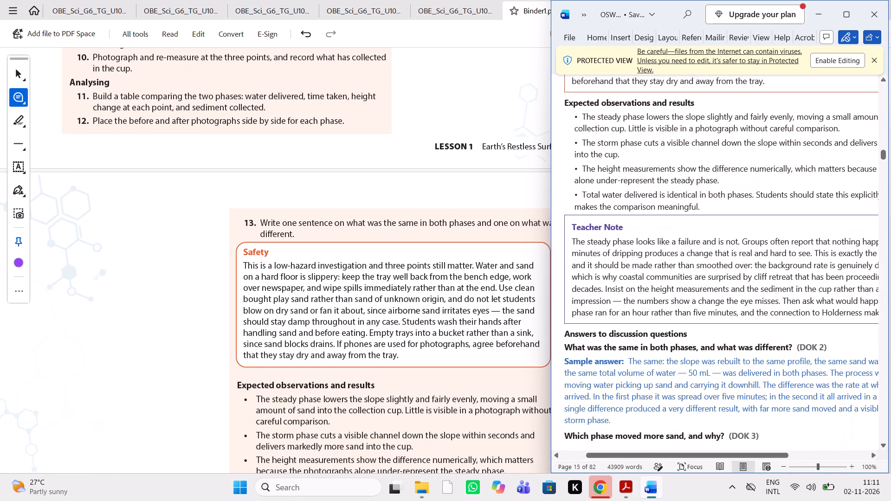
pyautogui.hscroll(-1, 663, 279)
pyautogui.hscroll(1, 663, 279)
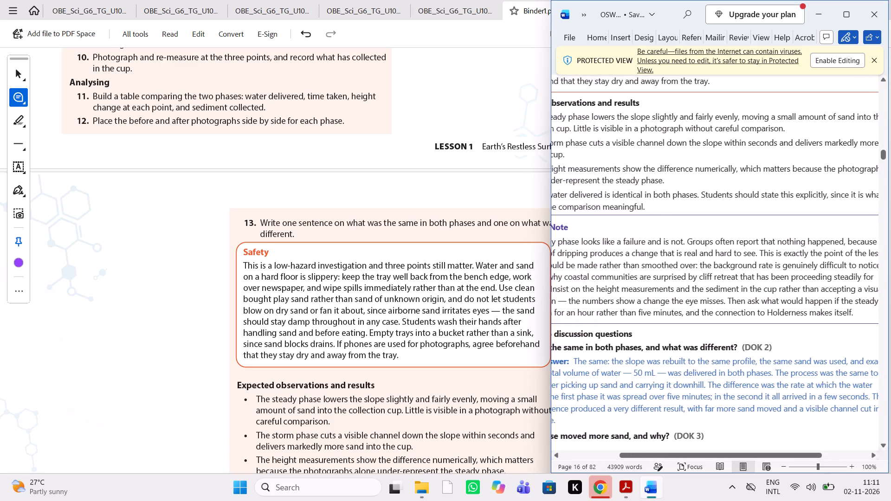
pyautogui.hscroll(1, 663, 279)
pyautogui.scroll(1, 663, 279)
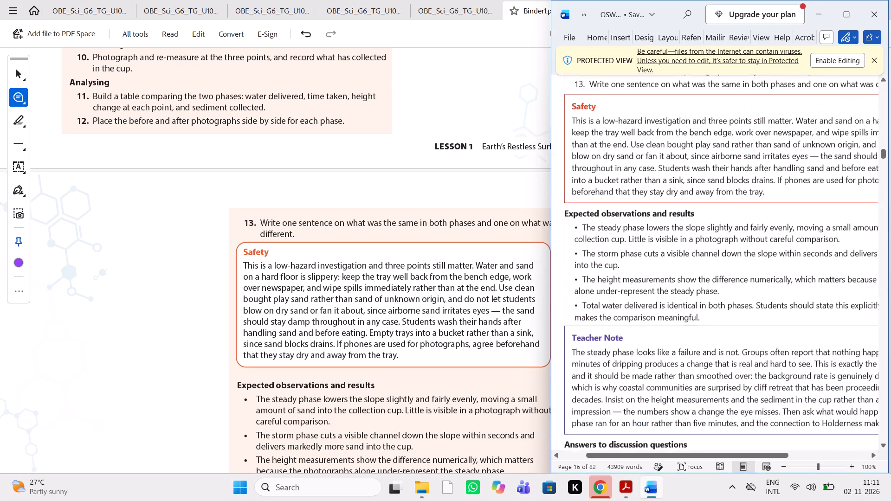
pyautogui.scroll(-1, 325, 353)
pyautogui.hscroll(-1, 325, 353)
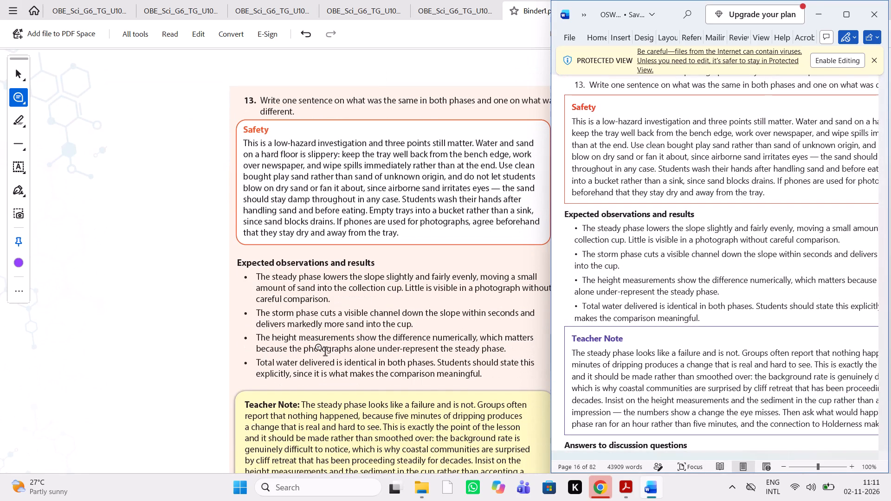
pyautogui.hscroll(-1, 325, 353)
pyautogui.scroll(-1, 384, 390)
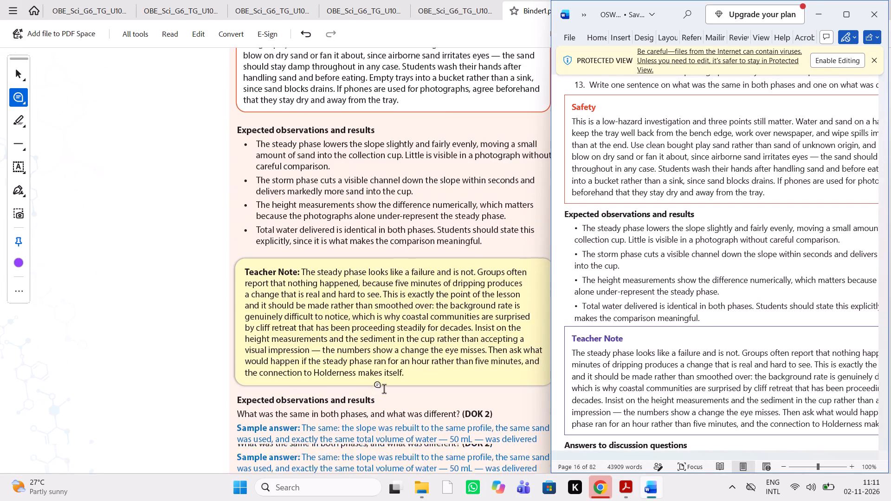
pyautogui.scroll(-1, 384, 390)
pyautogui.hscroll(-1, 617, 334)
pyautogui.hscroll(1, 617, 334)
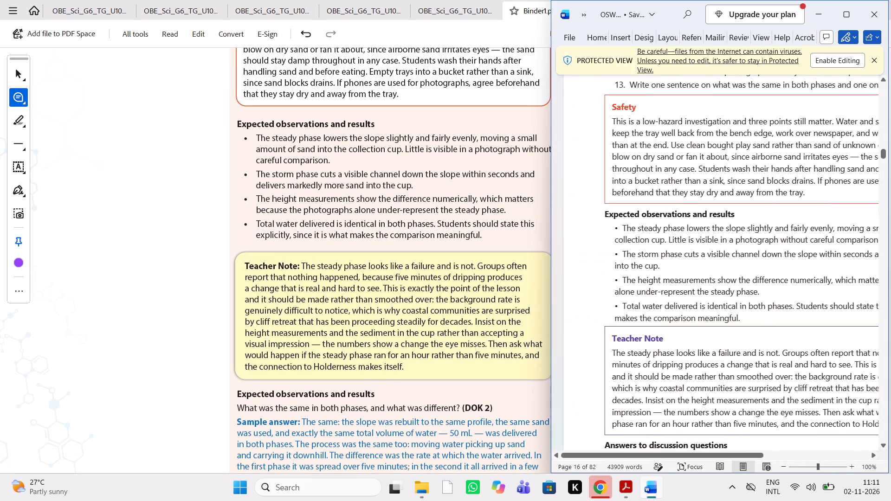
# Highlight the grey italic paragraph beginning "the before-state referenced" under the Quick Lab's DOK 2 answer and post the comment "delete it".
pyautogui.scroll(-2, 342, 446)
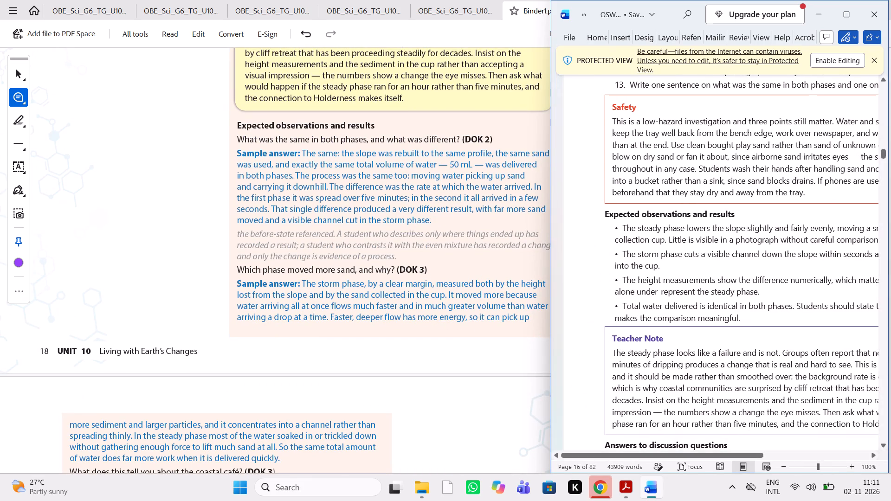
pyautogui.scroll(-1, 581, 333)
pyautogui.hscroll(1, 581, 333)
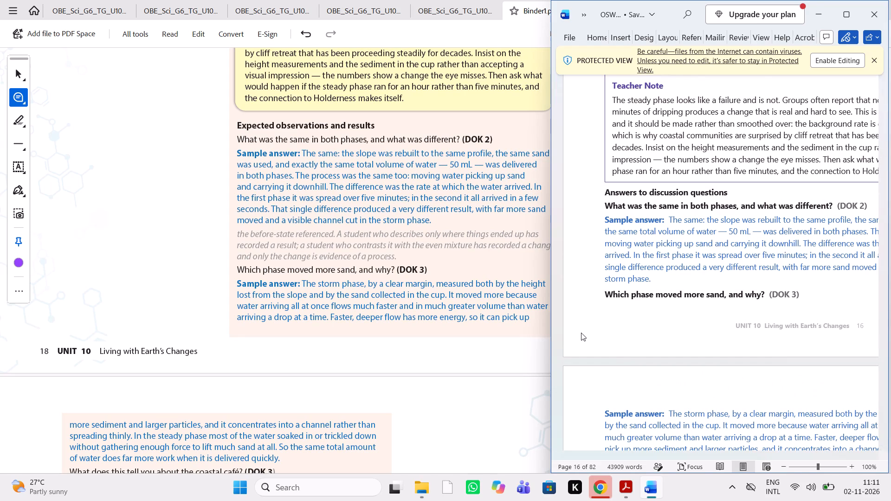
pyautogui.scroll(-2, 690, 386)
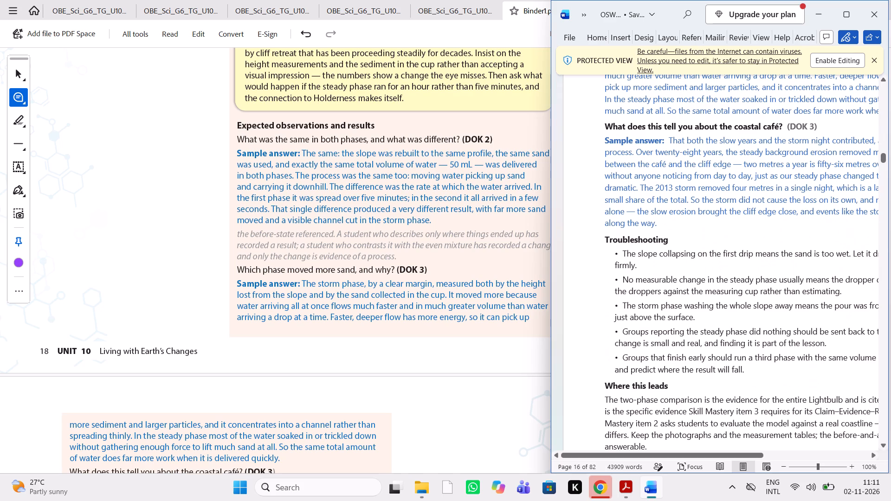
pyautogui.scroll(-2, 370, 317)
pyautogui.scroll(2, 370, 317)
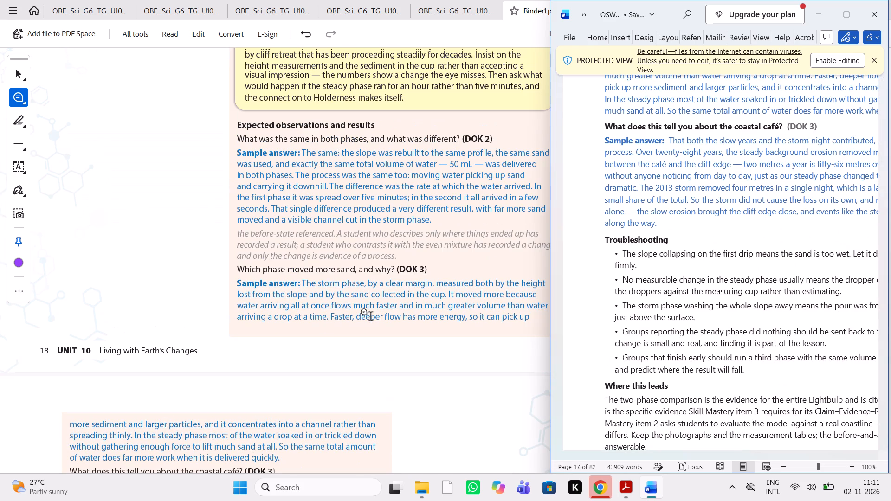
pyautogui.moveTo(395, 256); pyautogui.dragTo(266, 246)
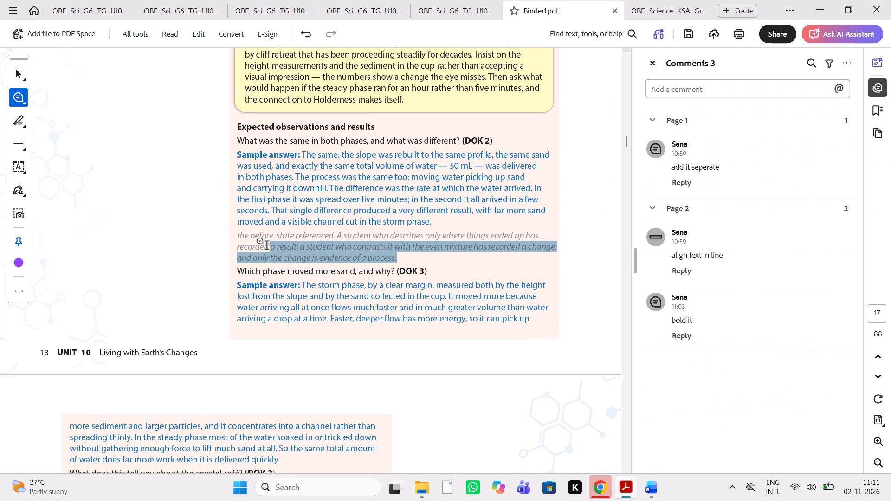
pyautogui.moveTo(266, 246); pyautogui.dragTo(245, 238)
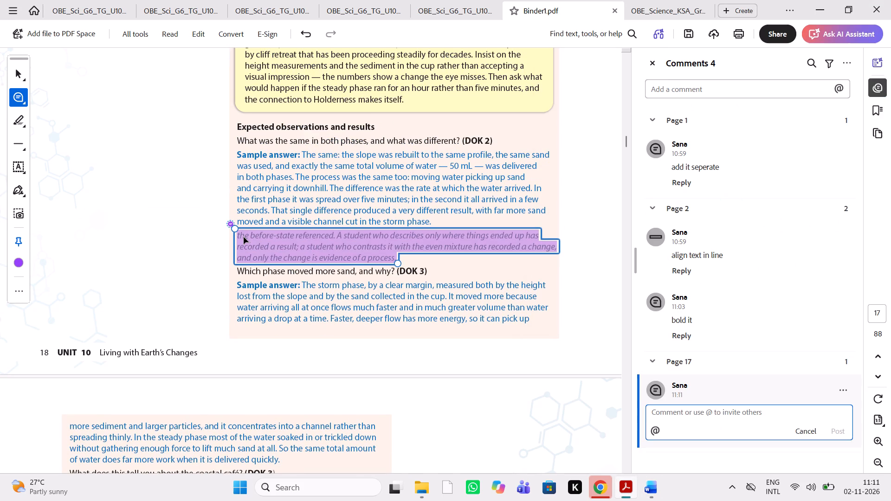
pyautogui.write('delete it')
pyautogui.press('space')
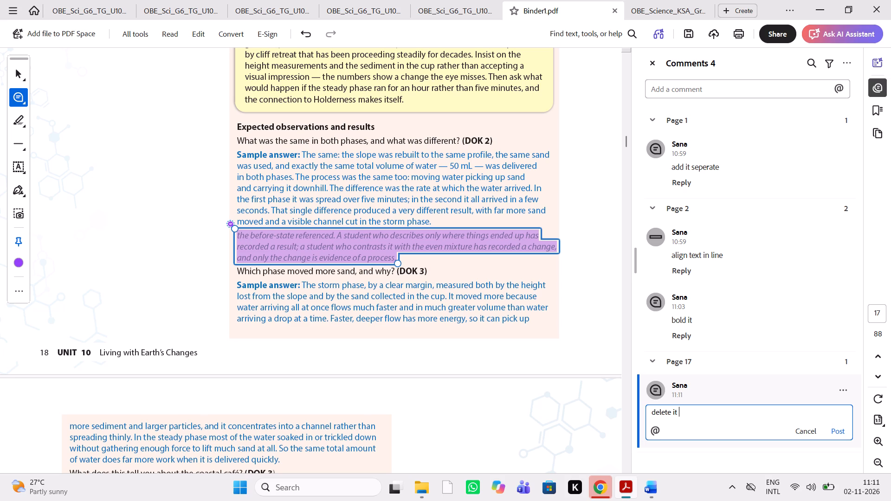
pyautogui.click(836, 435)
# Highlight the closing bracket of "(DOK 3)" after the Quick Lab's coastal café question and post the comment "bold it".
pyautogui.scroll(-2, 368, 354)
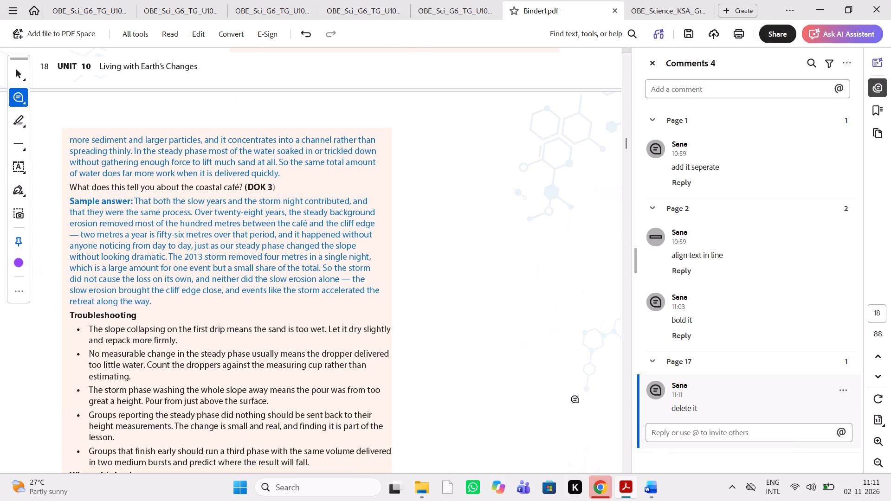
pyautogui.click(652, 497)
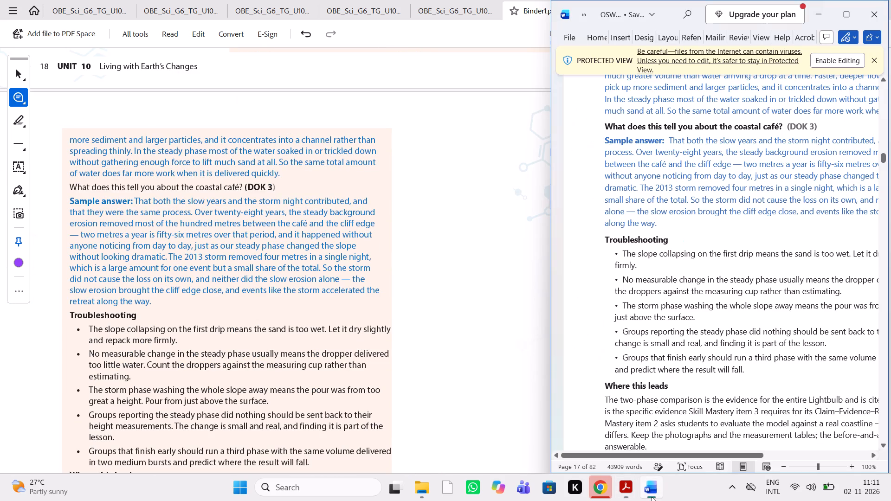
pyautogui.scroll(1, 701, 315)
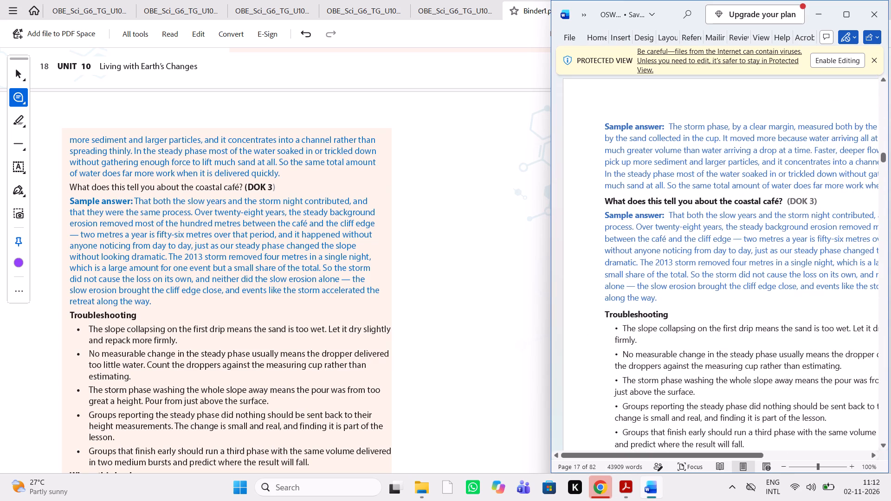
pyautogui.scroll(2, 391, 237)
pyautogui.scroll(-1, 391, 237)
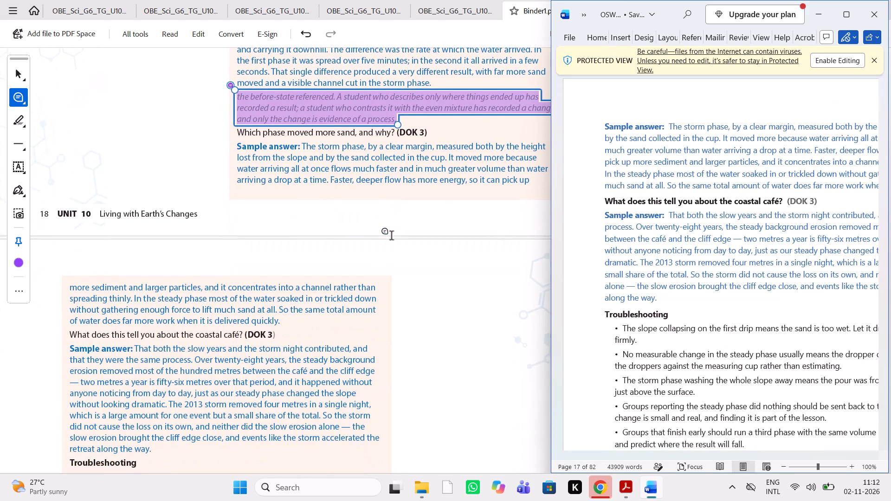
pyautogui.moveTo(271, 334); pyautogui.dragTo(274, 334)
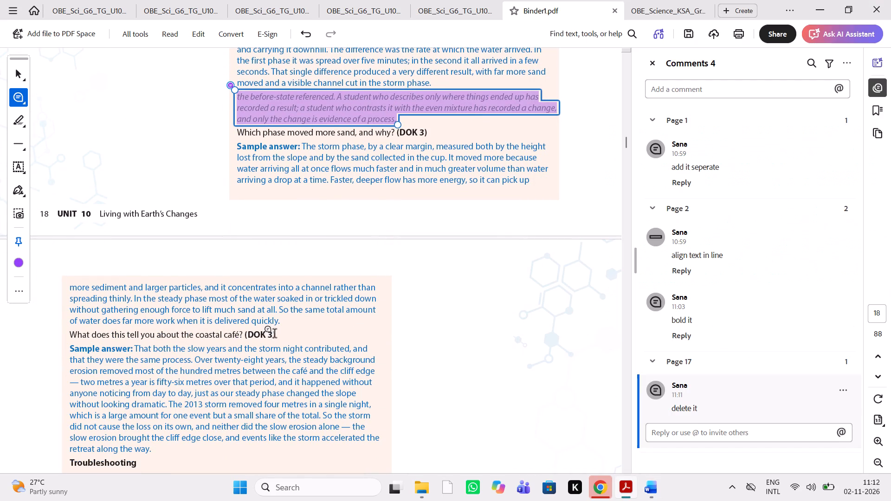
pyautogui.moveTo(274, 334); pyautogui.dragTo(276, 334)
pyautogui.write('bold')
pyautogui.press('space')
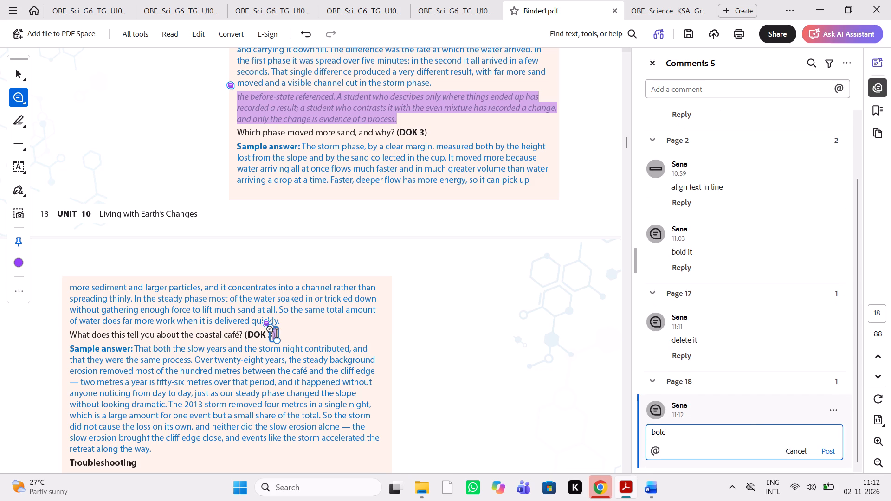
pyautogui.write('it')
pyautogui.press('space')
pyautogui.click(830, 452)
# Compare the Quick Lab's discussion answers, Troubleshooting bullets and Where this leads paragraph between Binder1.pdf and the Word manuscript.
pyautogui.scroll(-1, 422, 301)
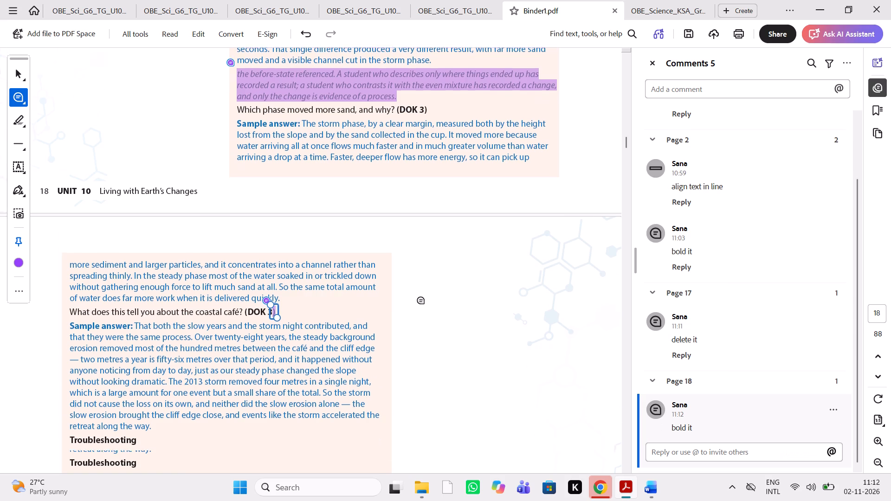
pyautogui.scroll(-1, 422, 301)
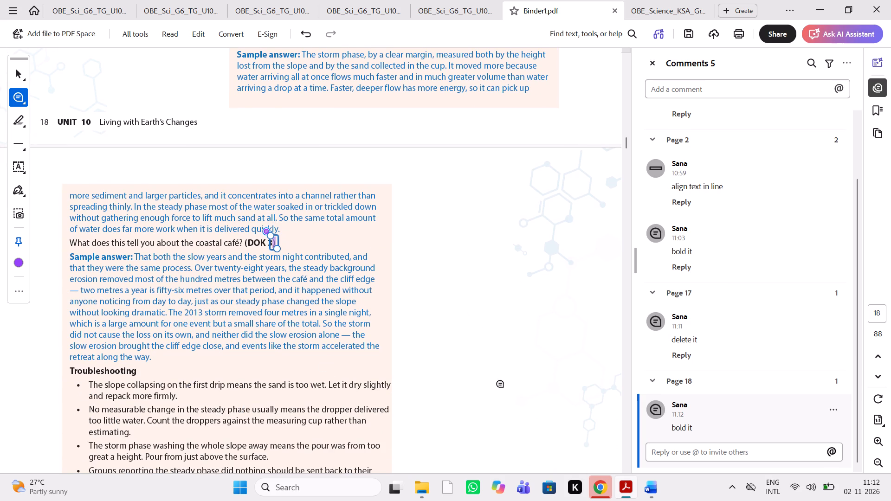
pyautogui.click(653, 498)
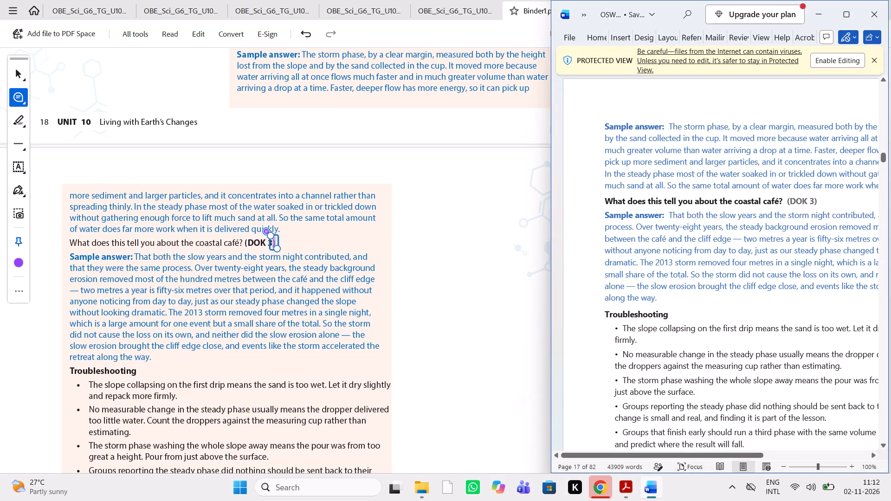
pyautogui.scroll(-1, 368, 323)
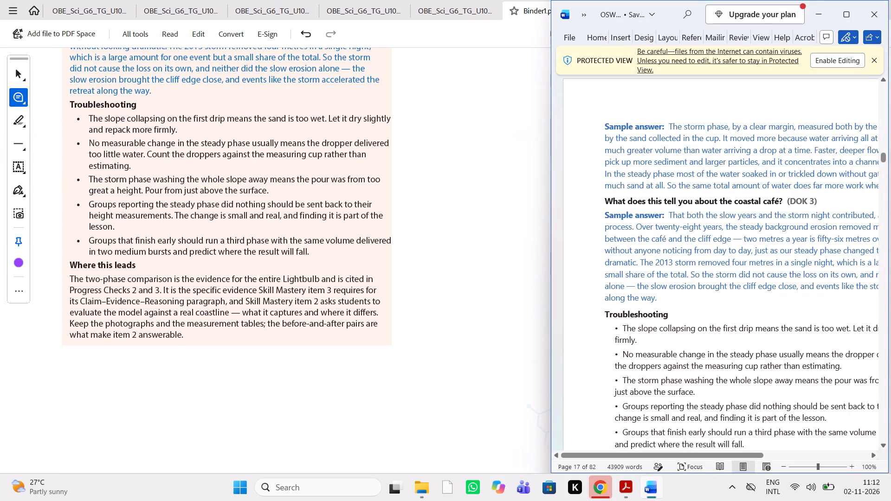
pyautogui.scroll(-2, 695, 366)
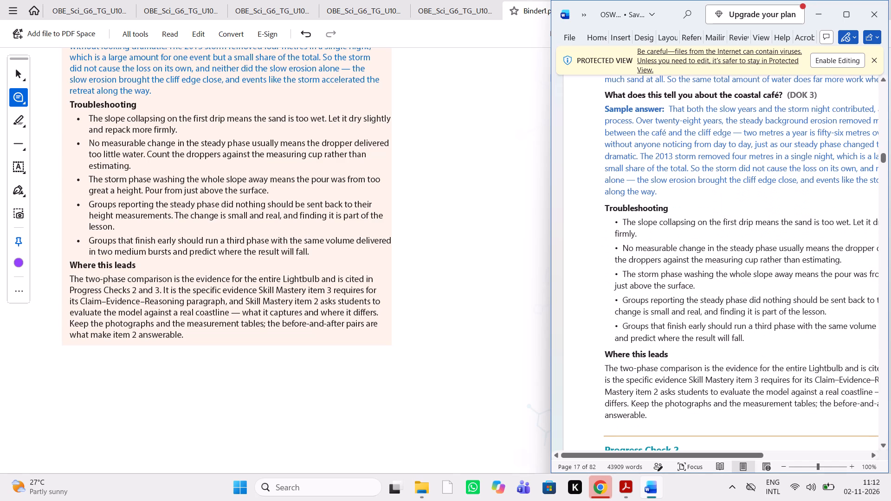
pyautogui.hscroll(-1, 695, 366)
pyautogui.hscroll(1, 695, 366)
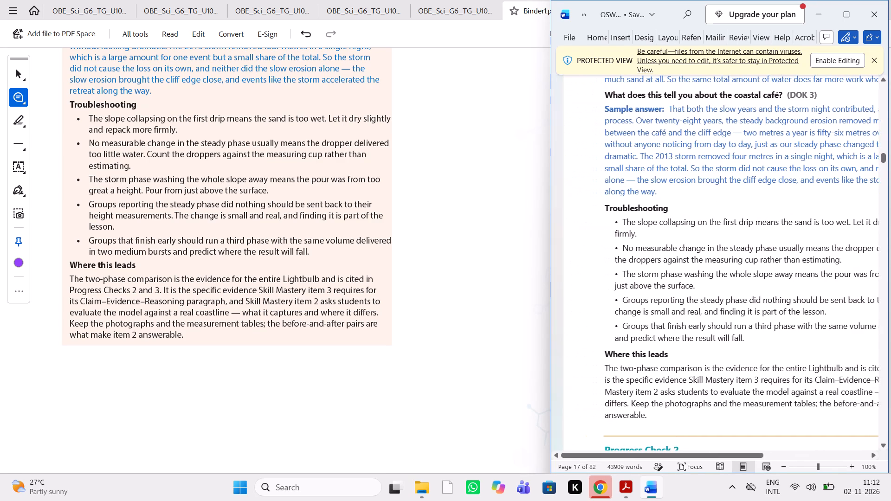
pyautogui.scroll(-1, 695, 366)
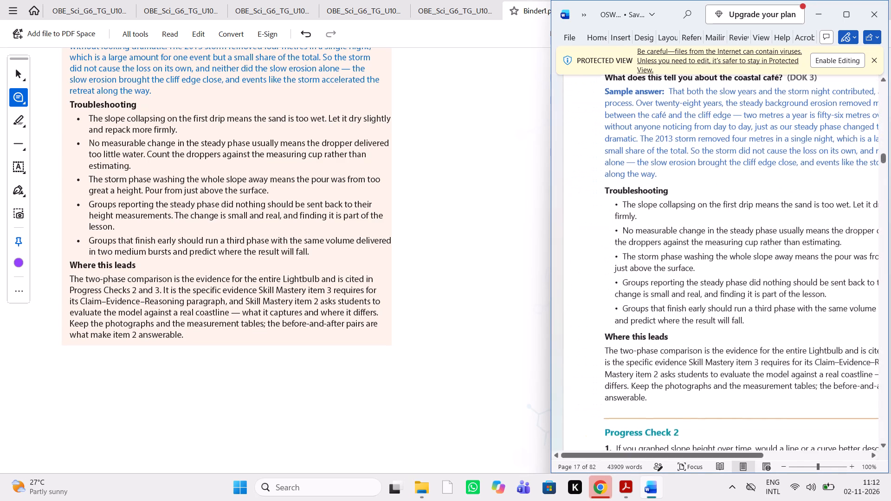
pyautogui.scroll(-1, 695, 366)
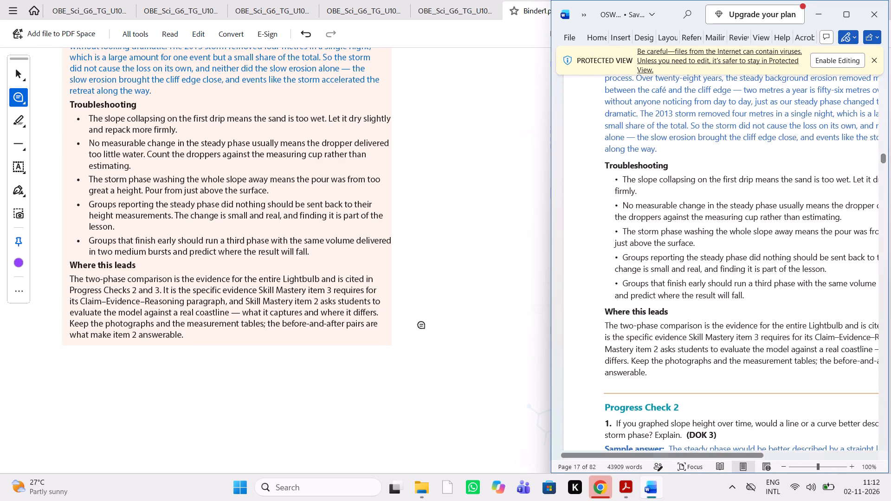
pyautogui.scroll(4, 408, 323)
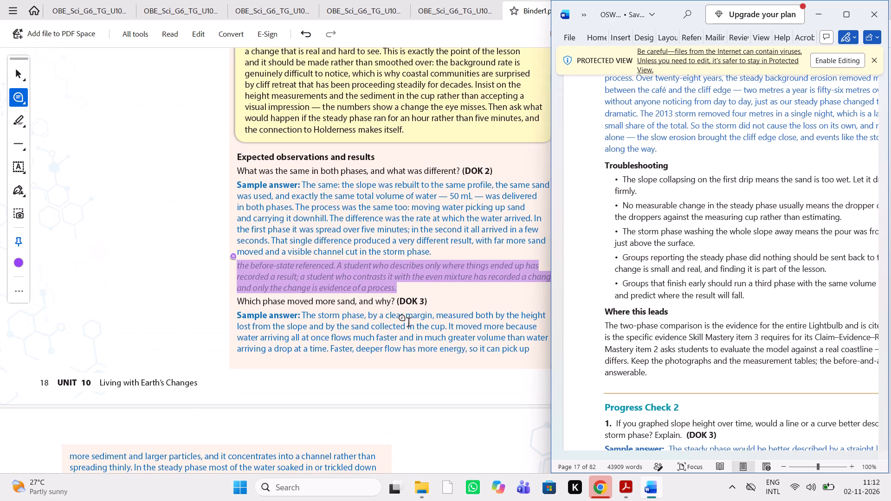
pyautogui.scroll(2, 728, 180)
pyautogui.scroll(-1, 728, 180)
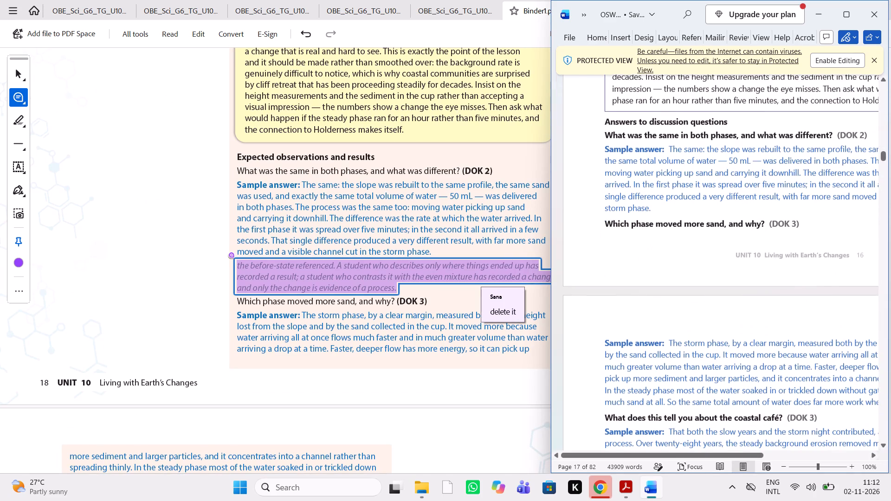
# Compare Progress Check 2, items 1 and 2 with their sample answers and Look for notes, between the PDF and the manuscript.
pyautogui.scroll(-11, 329, 409)
pyautogui.hscroll(-1, 329, 409)
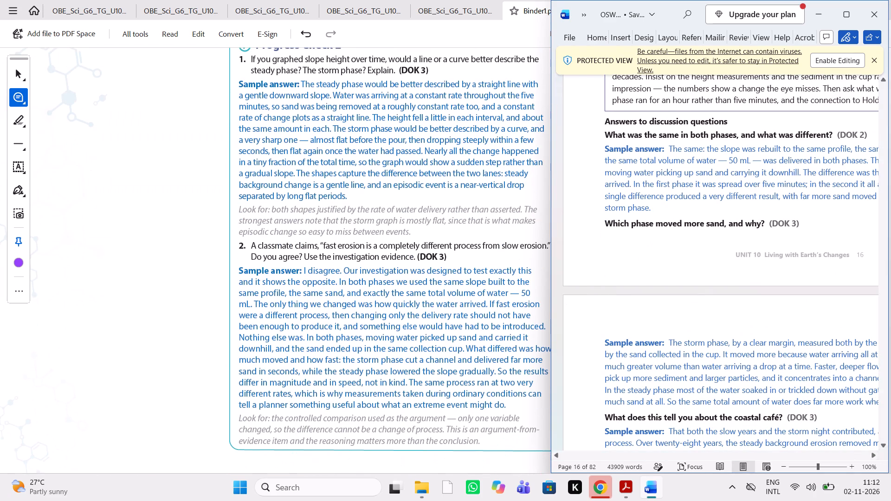
pyautogui.scroll(2, 372, 326)
pyautogui.scroll(-1, 372, 326)
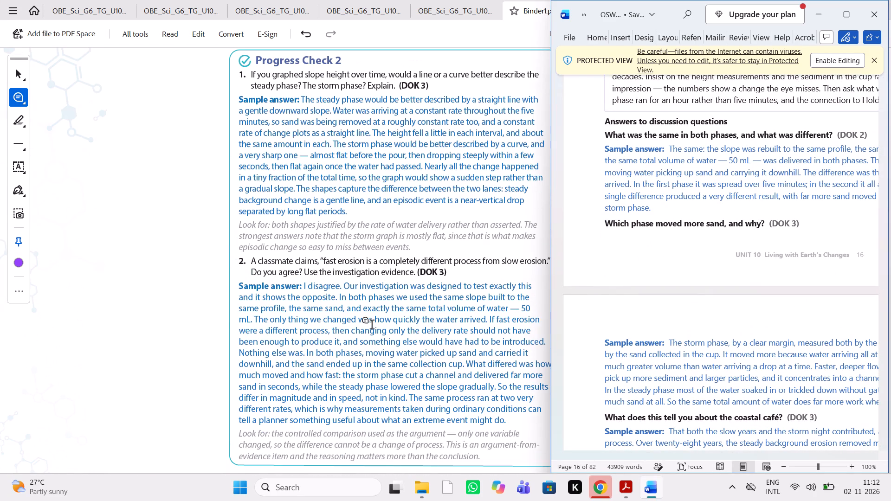
pyautogui.scroll(-3, 636, 354)
pyautogui.scroll(2, 636, 354)
pyautogui.hscroll(1, 636, 354)
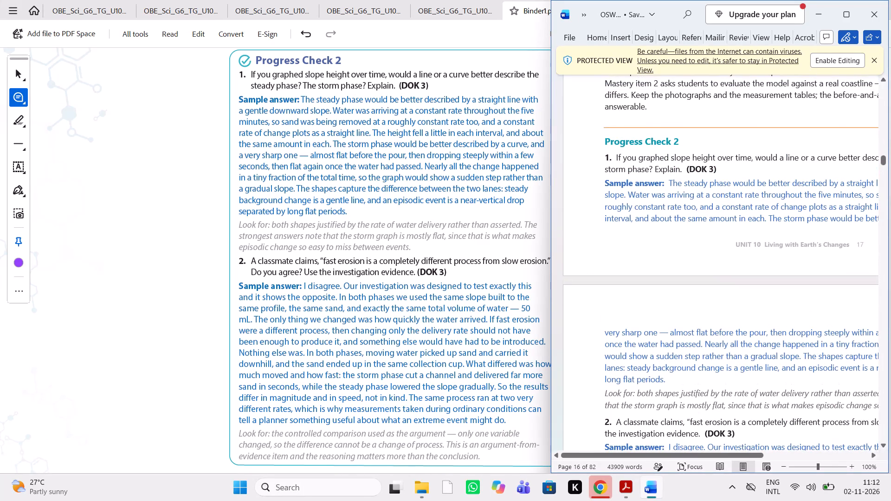
pyautogui.scroll(1, 359, 224)
pyautogui.scroll(-1, 359, 224)
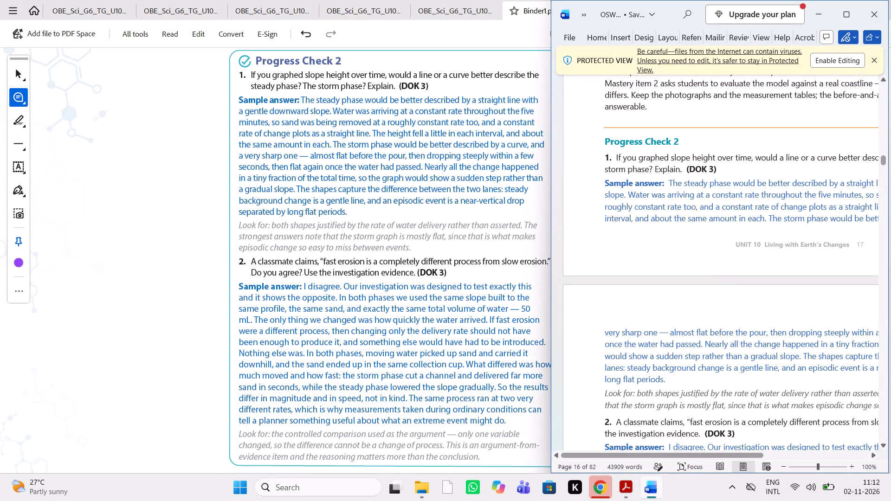
pyautogui.hscroll(-1, 709, 269)
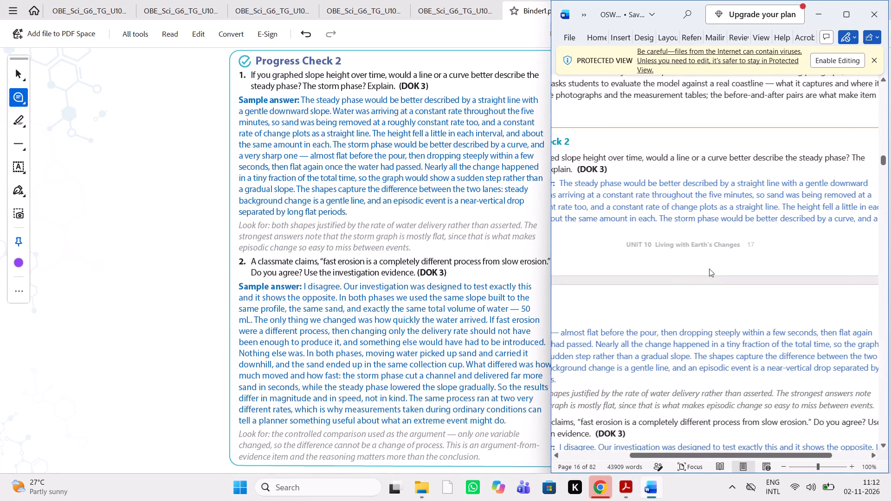
pyautogui.scroll(-1, 709, 269)
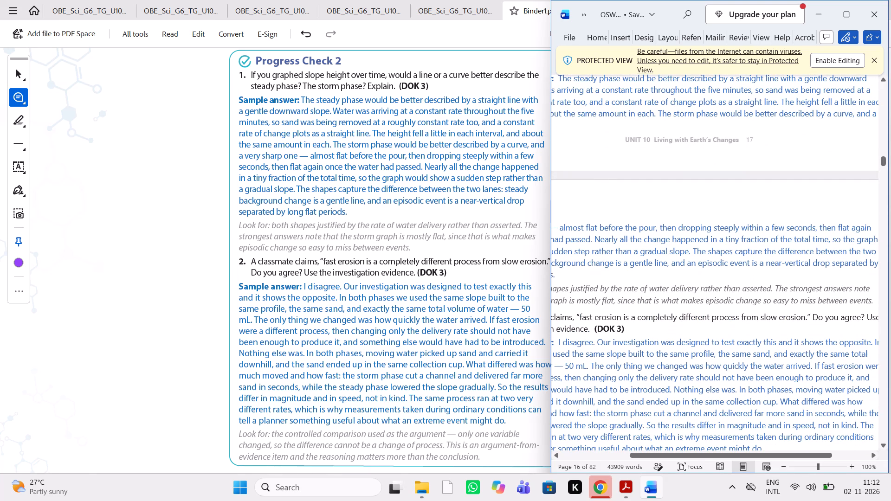
pyautogui.scroll(-1, 709, 269)
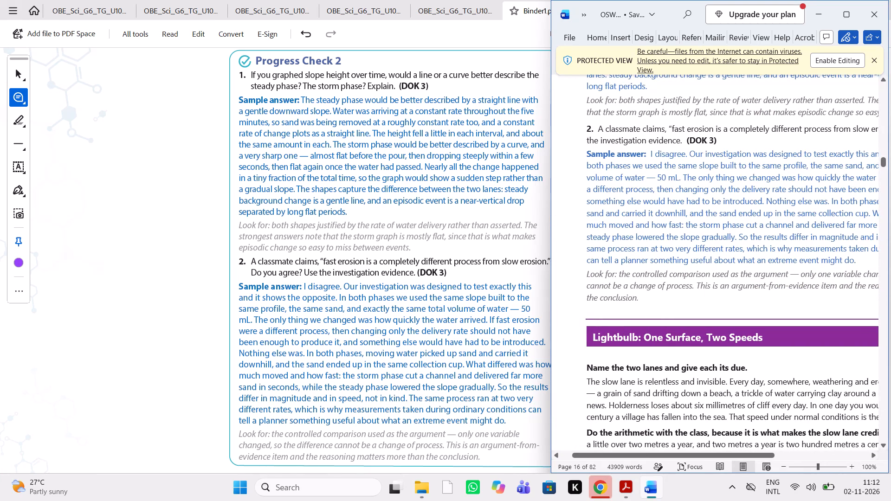
# Check the One Surface, Two Speeds Lightbulb section against the manuscript, including Stability and Change and the Quick Check answers.
pyautogui.scroll(-2, 498, 345)
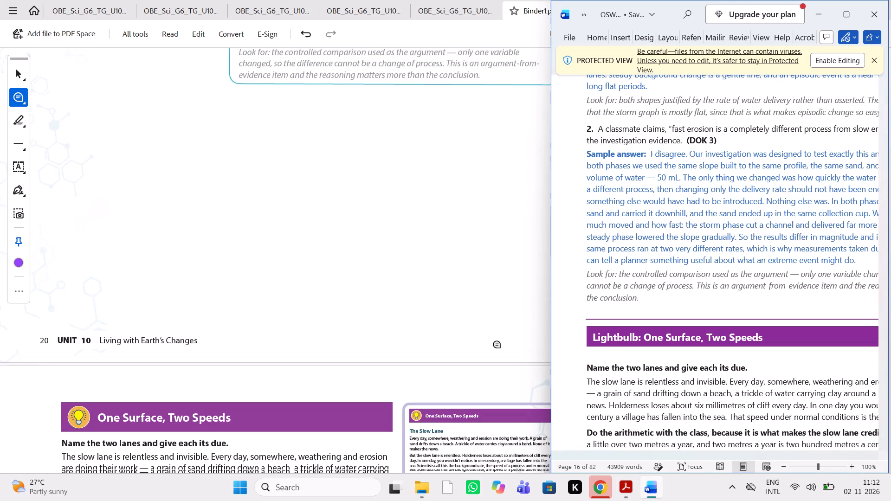
pyautogui.scroll(-4, 498, 345)
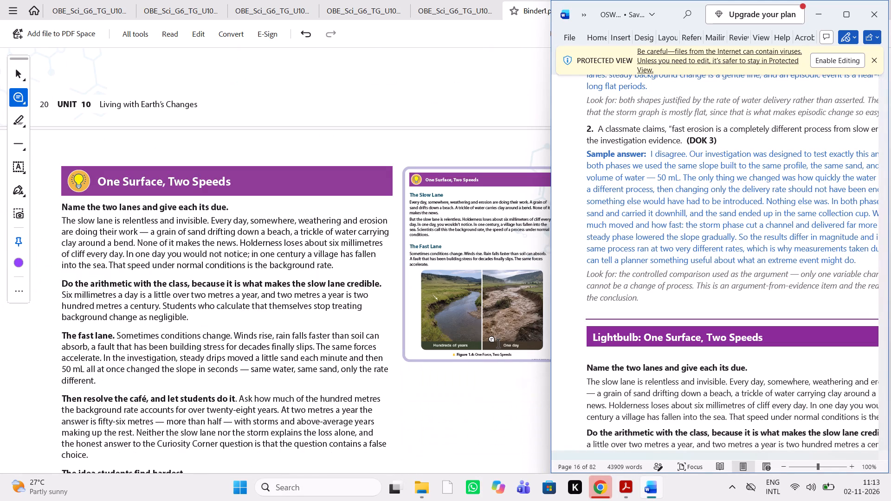
pyautogui.scroll(-2, 640, 350)
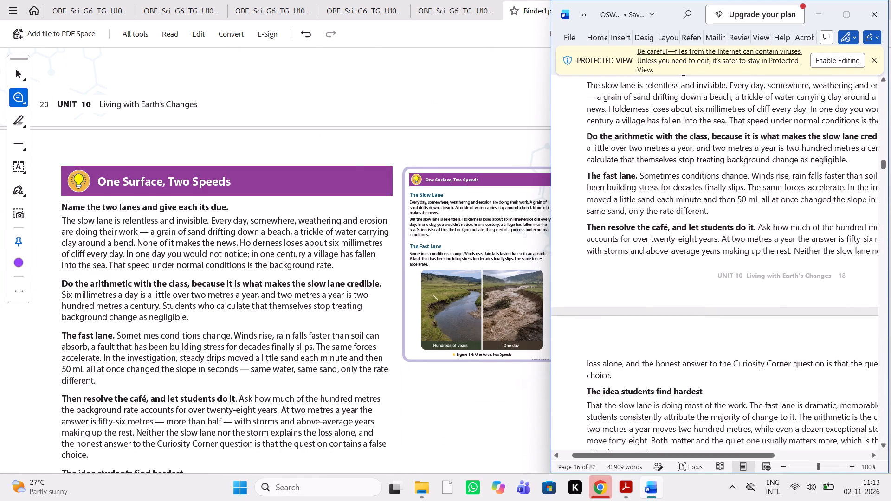
pyautogui.scroll(-1, 364, 430)
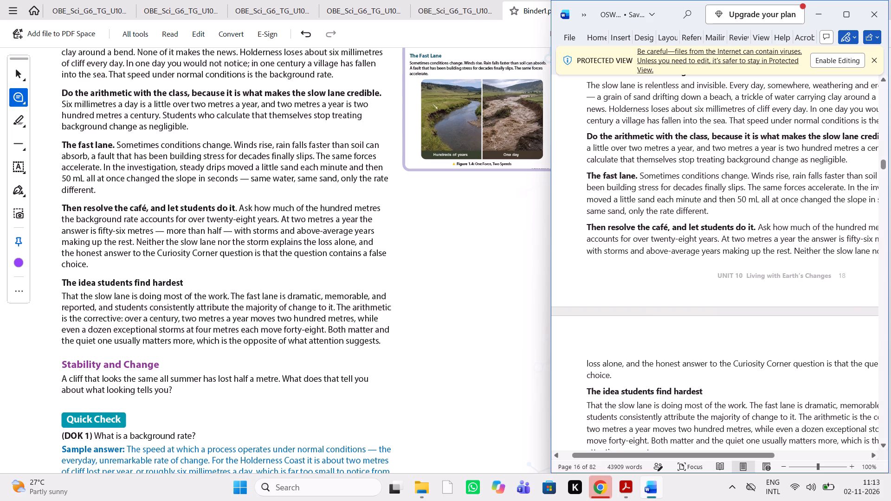
pyautogui.press('Escape')
pyautogui.press('Escape')
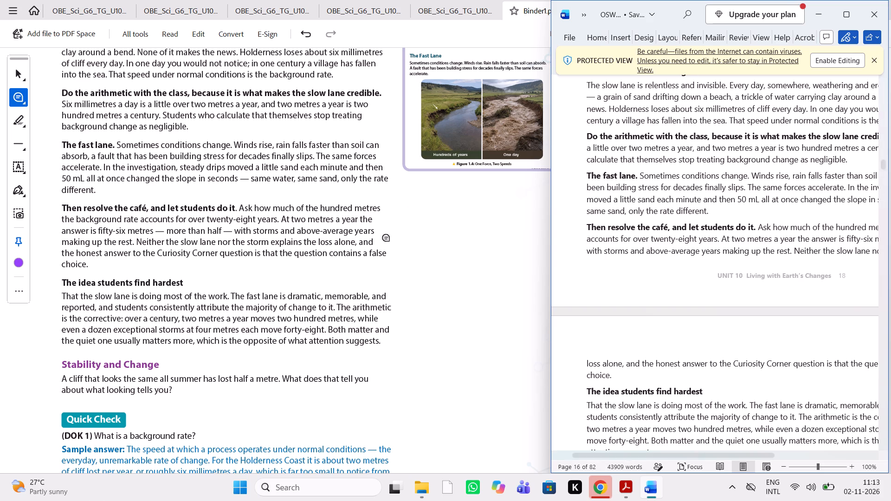
pyautogui.scroll(-1, 444, 299)
pyautogui.scroll(-1, 694, 310)
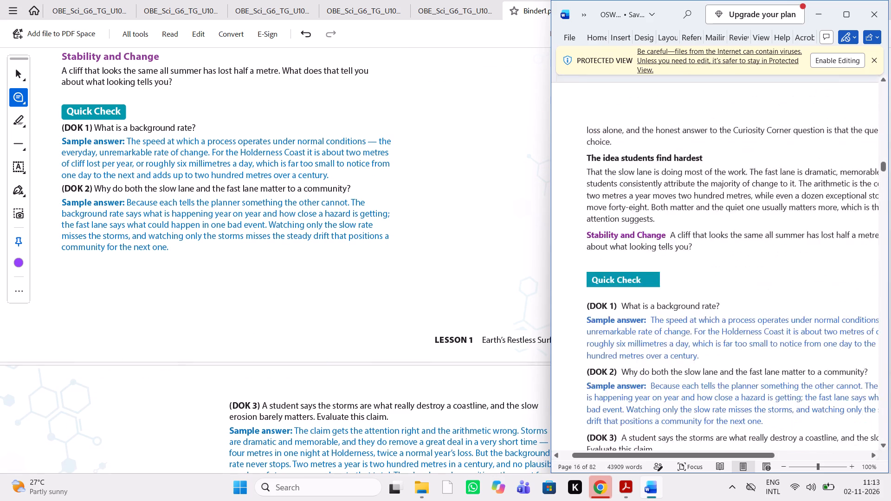
pyautogui.scroll(-1, 694, 310)
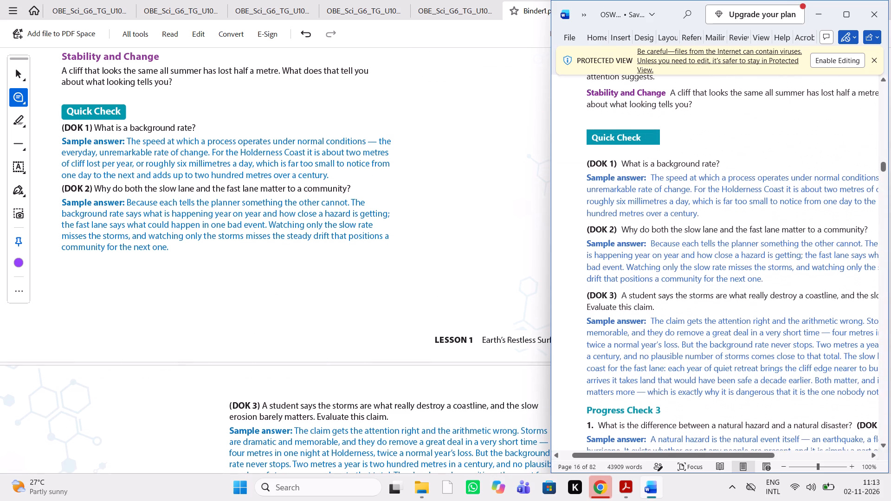
pyautogui.scroll(-2, 694, 310)
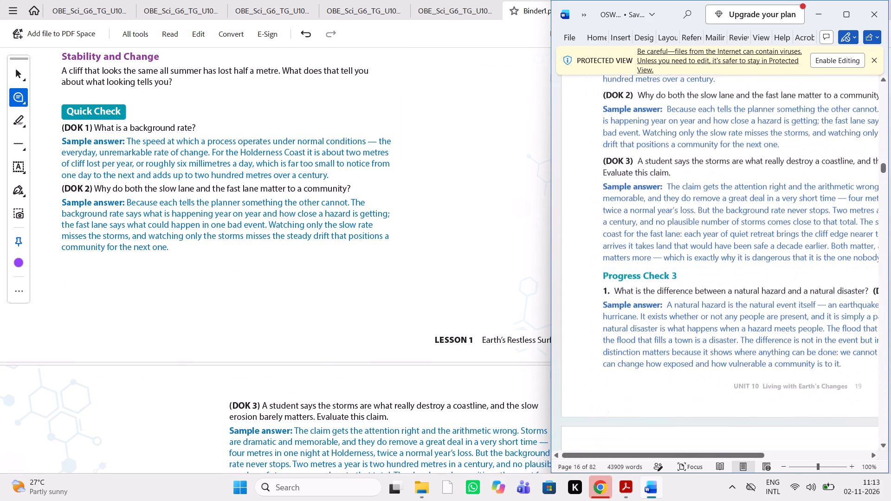
# Compare the Quick Check's DOK 3 storm-claim answer and Progress Check 3, items 1 and 2 with Look for notes, between the PDF and the manuscript.
pyautogui.scroll(-1, 694, 310)
pyautogui.scroll(-2, 384, 314)
pyautogui.hscroll(-1, 384, 314)
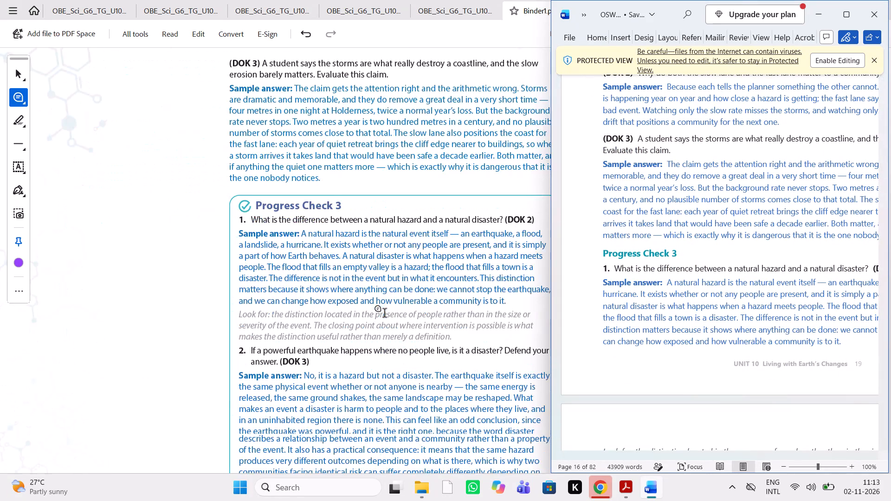
pyautogui.hscroll(-1, 384, 314)
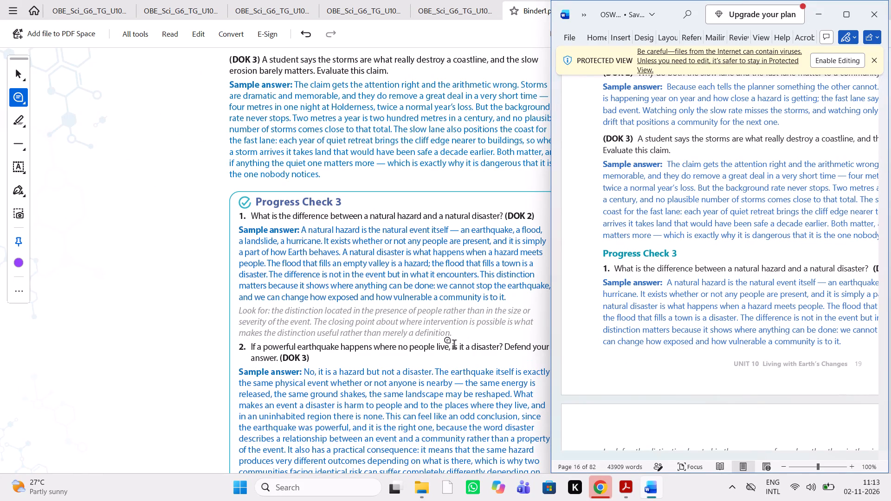
pyautogui.scroll(-3, 468, 332)
pyautogui.scroll(1, 468, 332)
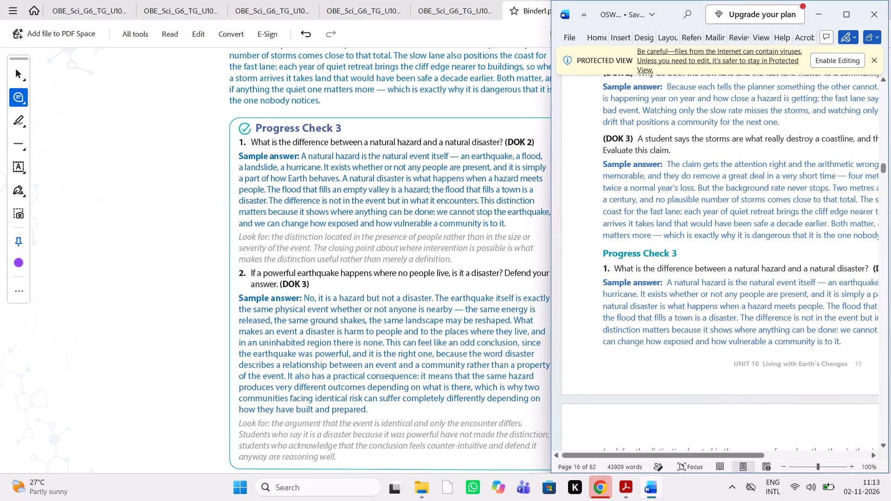
pyautogui.scroll(-2, 655, 302)
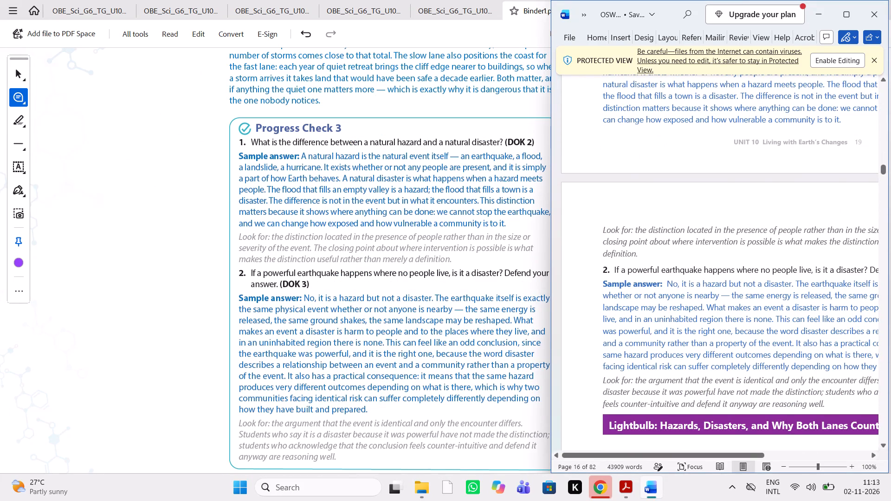
pyautogui.scroll(1, 655, 302)
pyautogui.hscroll(-1, 655, 302)
pyautogui.hscroll(1, 655, 302)
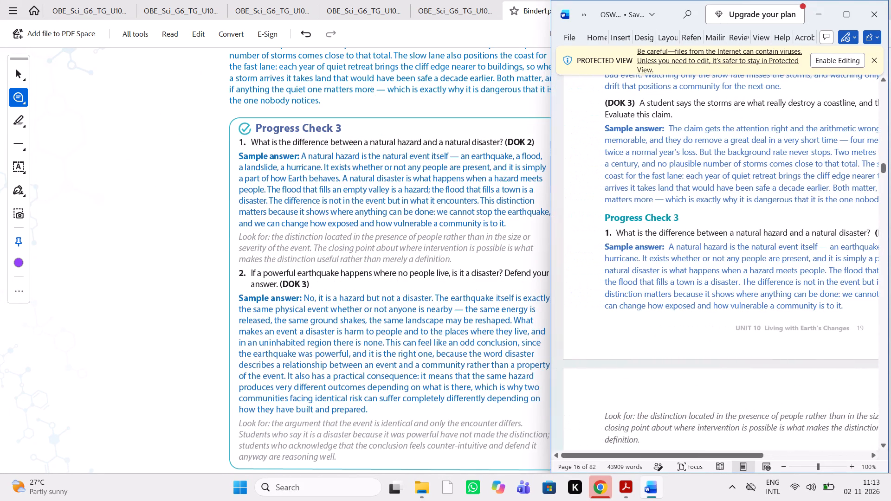
pyautogui.scroll(-1, 655, 302)
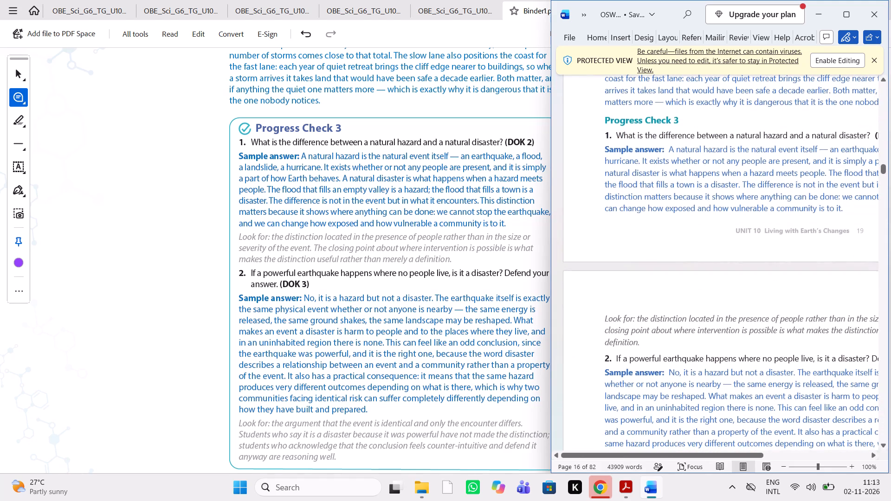
pyautogui.hscroll(-1, 655, 302)
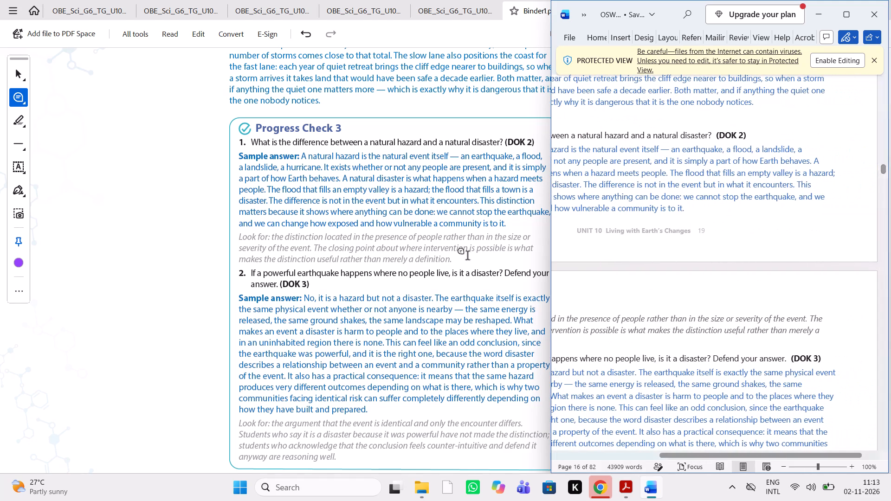
pyautogui.scroll(-2, 453, 295)
pyautogui.scroll(-1, 731, 323)
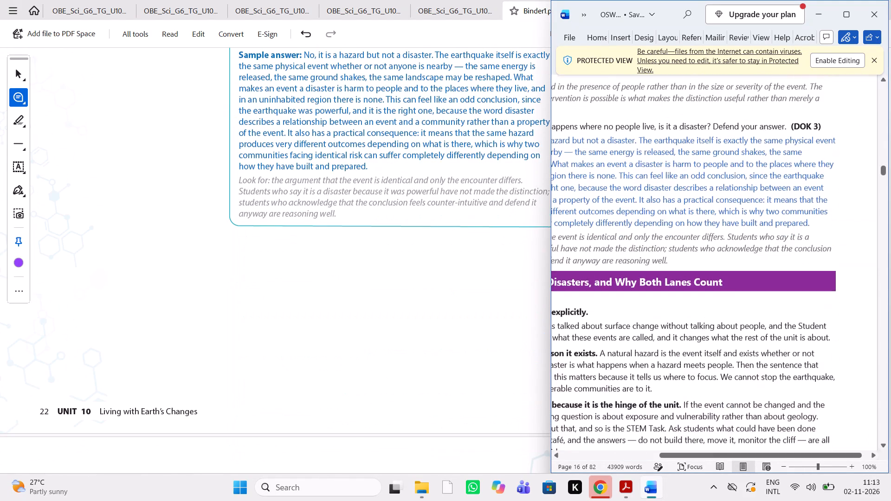
pyautogui.scroll(-1, 731, 323)
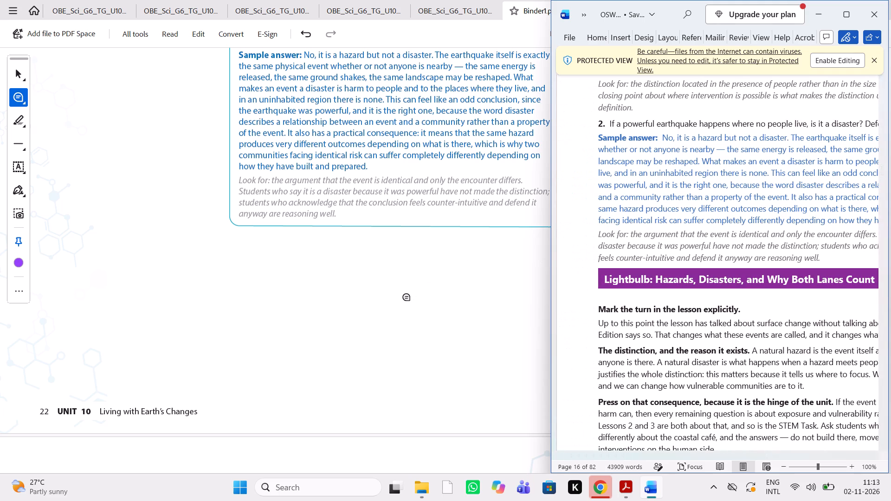
# Check the Hazards, Disasters, and Why Both Lanes Count section against the manuscript, including Systems and System Models and the Misconception Alert.
pyautogui.scroll(-1, 291, 283)
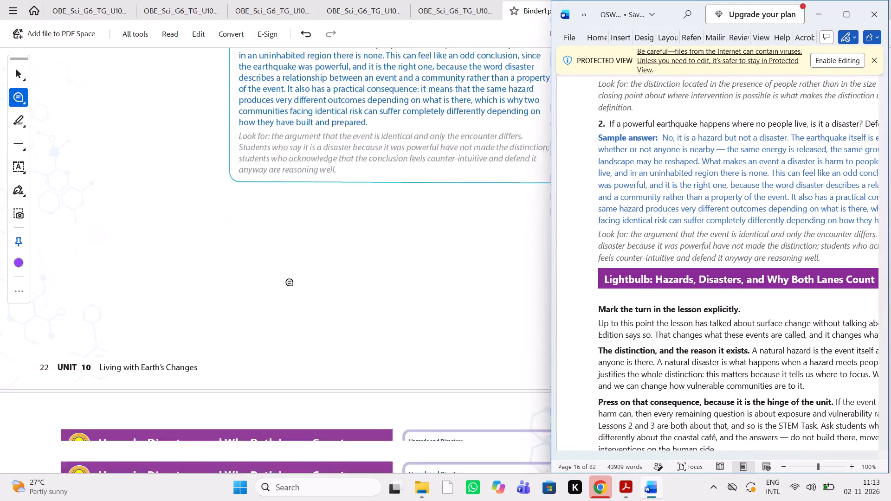
pyautogui.scroll(-1, 291, 283)
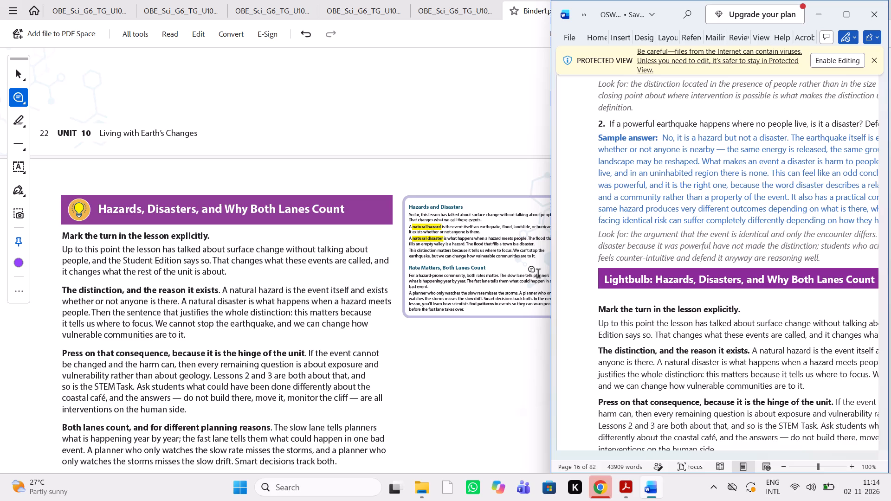
pyautogui.scroll(-5, 305, 284)
pyautogui.scroll(-1, 678, 281)
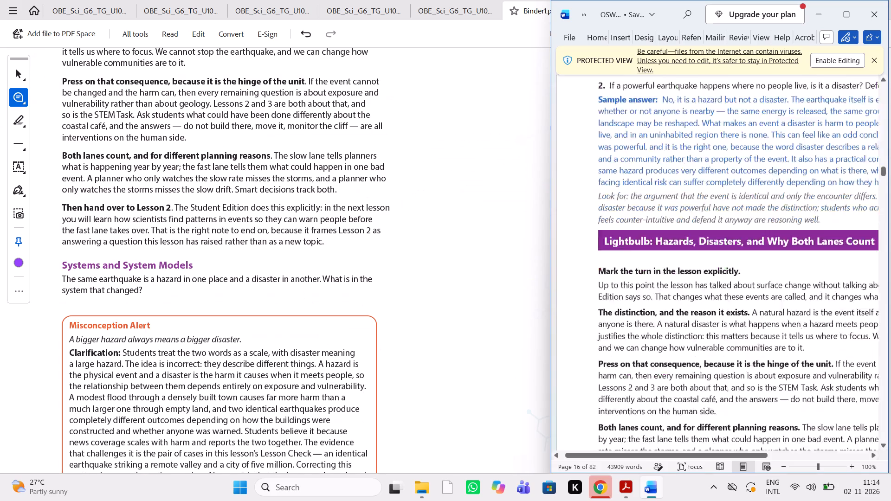
pyautogui.scroll(-3, 678, 281)
pyautogui.scroll(-1, 360, 295)
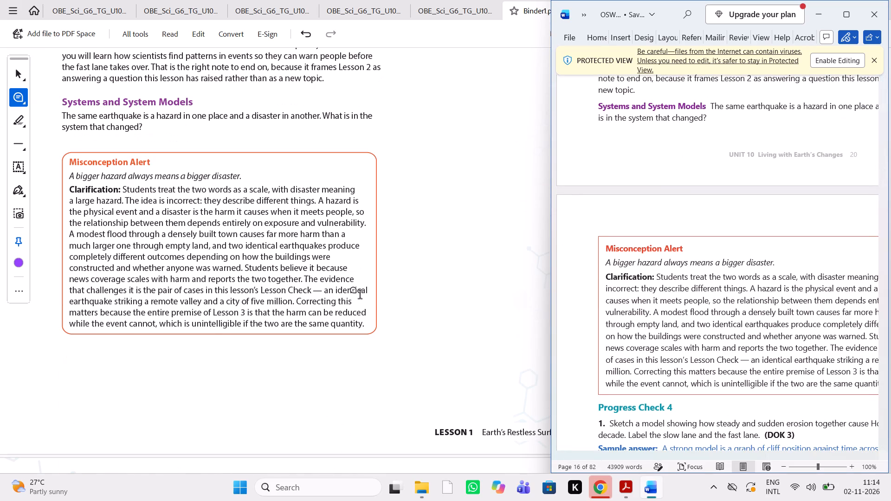
pyautogui.hscroll(-1, 667, 328)
pyautogui.hscroll(2, 667, 328)
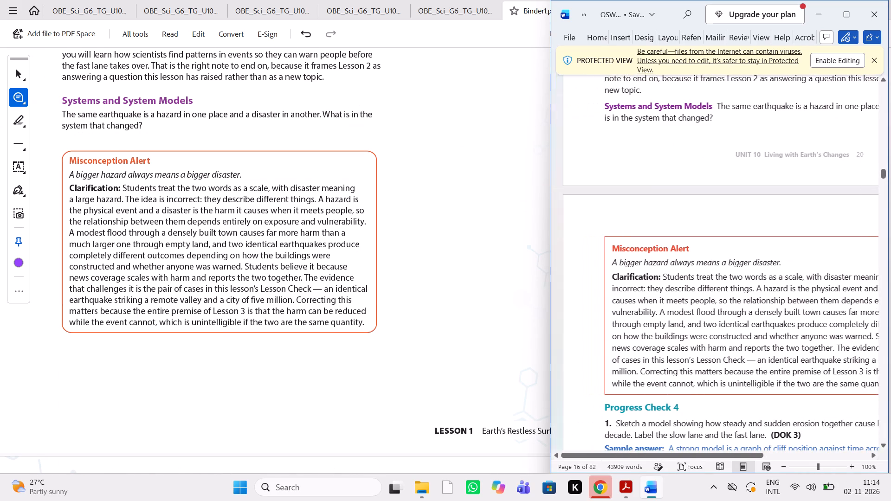
# Compare Progress Check 4, items 1 and 2 with their DOK levels, sample answers and Look for notes, between the PDF and the manuscript.
pyautogui.scroll(-2, 355, 340)
pyautogui.hscroll(-2, 355, 340)
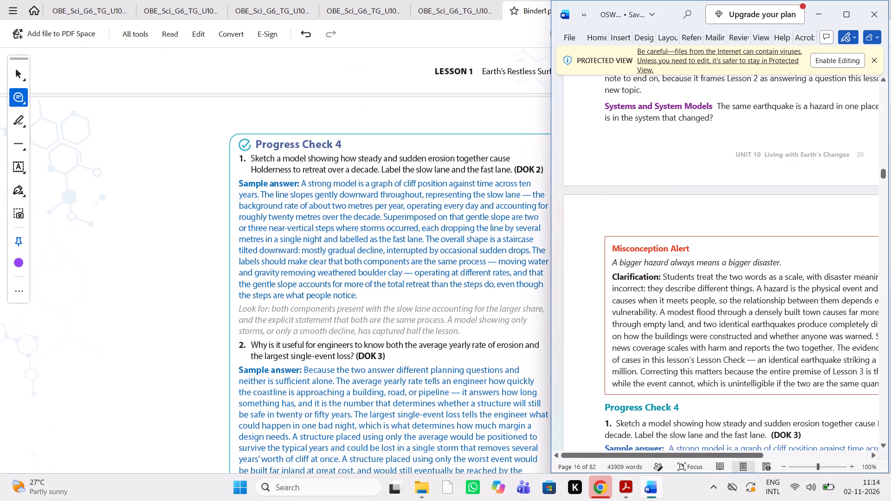
pyautogui.hscroll(-1, 709, 387)
pyautogui.hscroll(1, 709, 387)
pyautogui.scroll(-2, 709, 387)
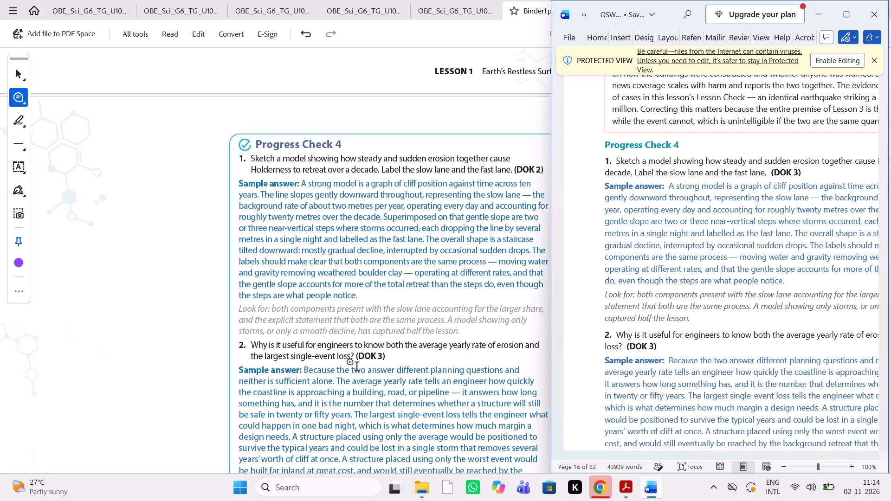
pyautogui.scroll(-1, 356, 367)
pyautogui.scroll(-1, 660, 315)
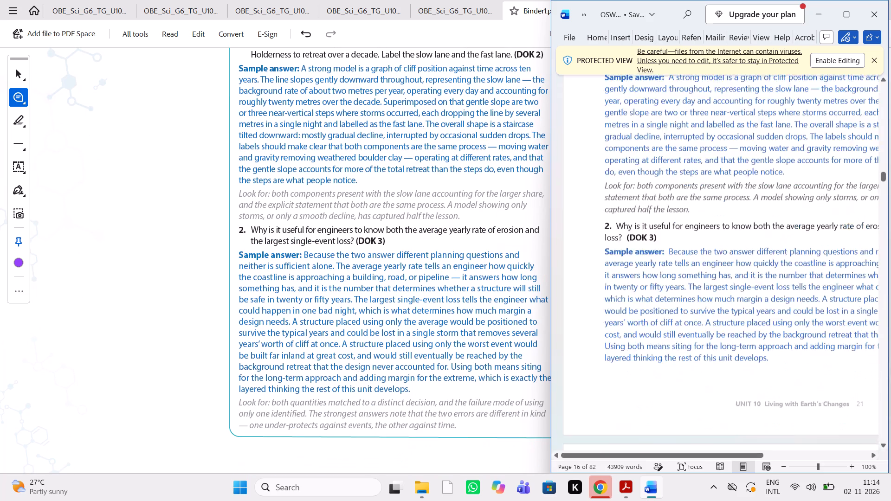
pyautogui.scroll(-1, 660, 315)
pyautogui.scroll(1, 660, 315)
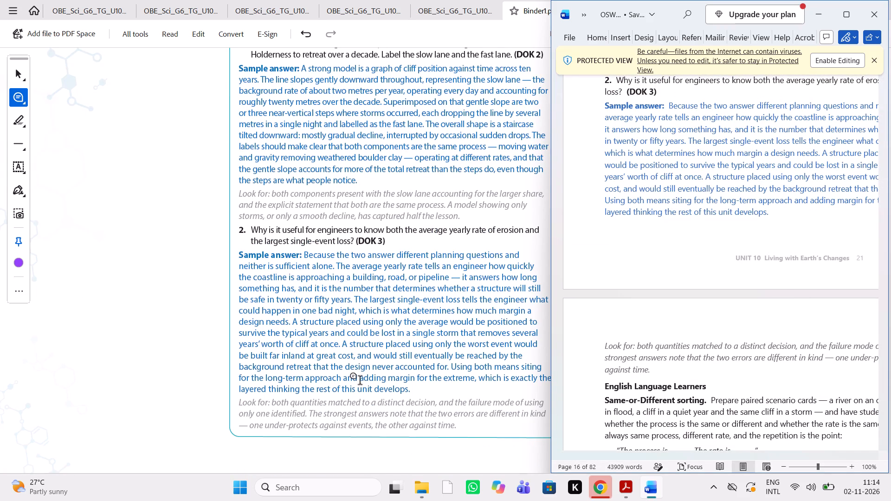
# Check the English Language Learners and Differentiated Instruction sections after Progress Check 4 against the manuscript, through the Extension paragraph.
pyautogui.scroll(-4, 360, 381)
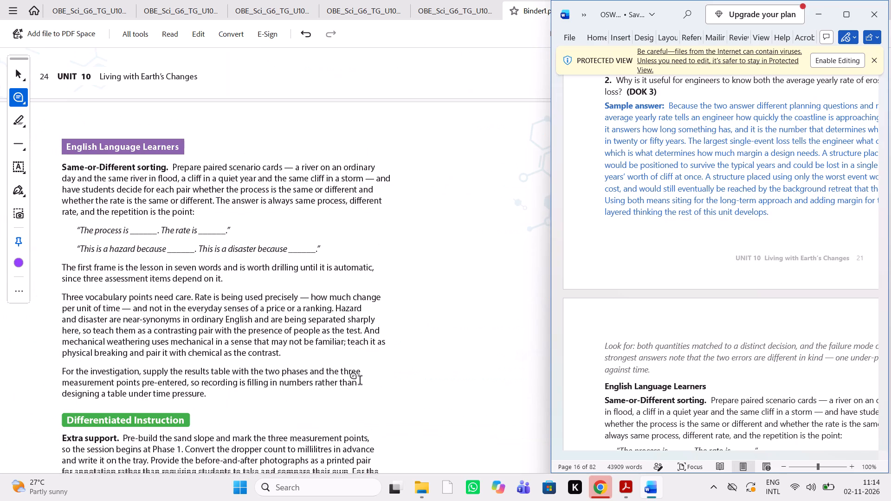
pyautogui.scroll(-1, 649, 329)
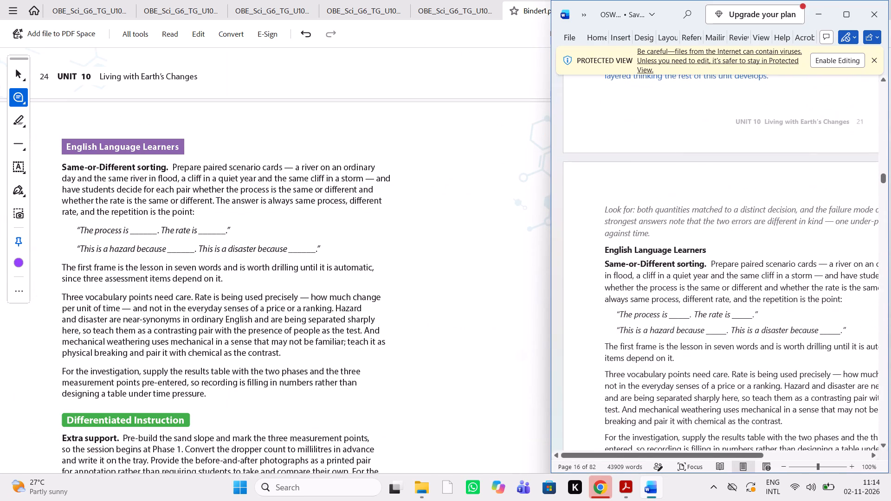
pyautogui.scroll(-1, 649, 329)
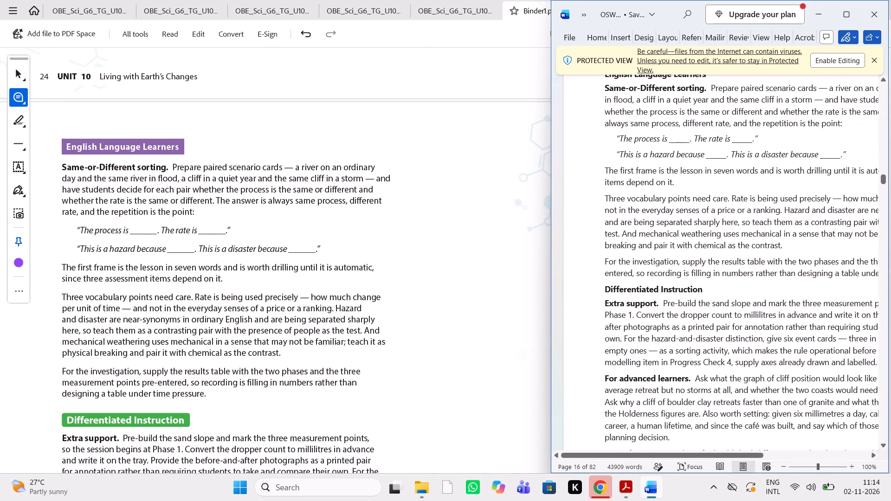
pyautogui.hscroll(-2, 649, 329)
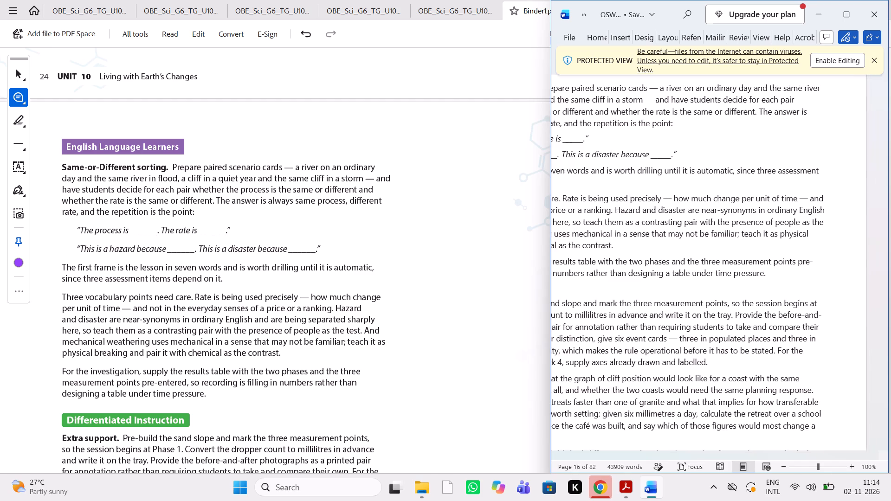
pyautogui.hscroll(1, 649, 329)
pyautogui.scroll(-1, 290, 321)
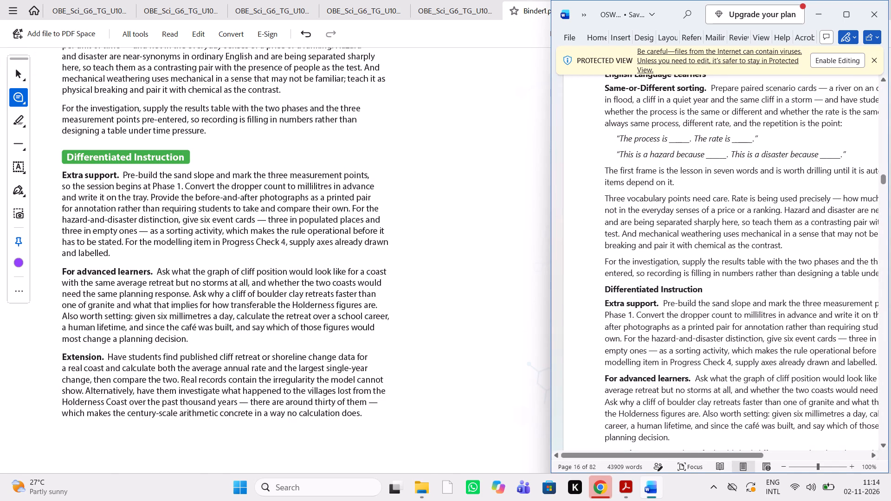
pyautogui.hscroll(-2, 728, 339)
pyautogui.scroll(-1, 728, 339)
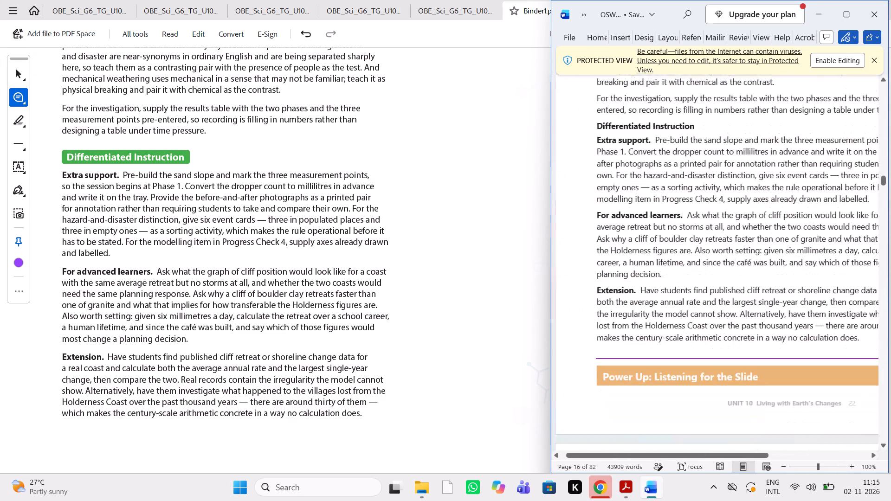
pyautogui.scroll(-1, 728, 339)
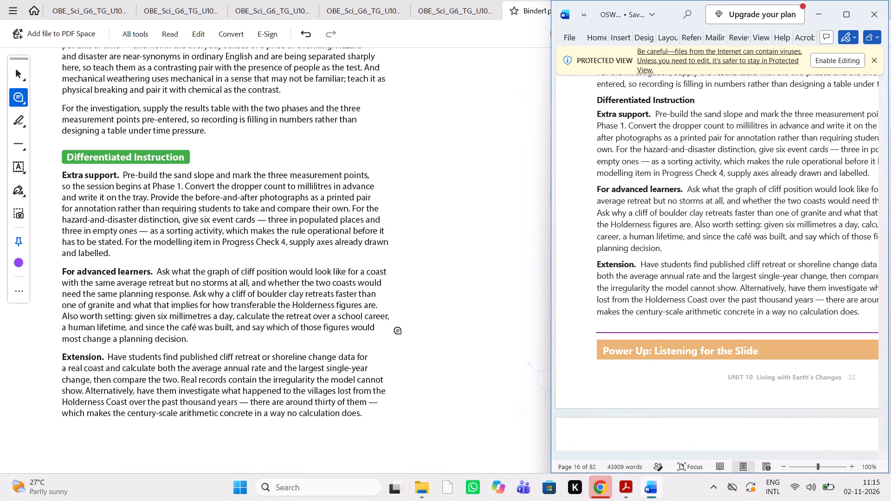
# Examine the Power Up: Listening for the Slide section in the PDF for comparison with the manuscript.
pyautogui.scroll(-1, 399, 331)
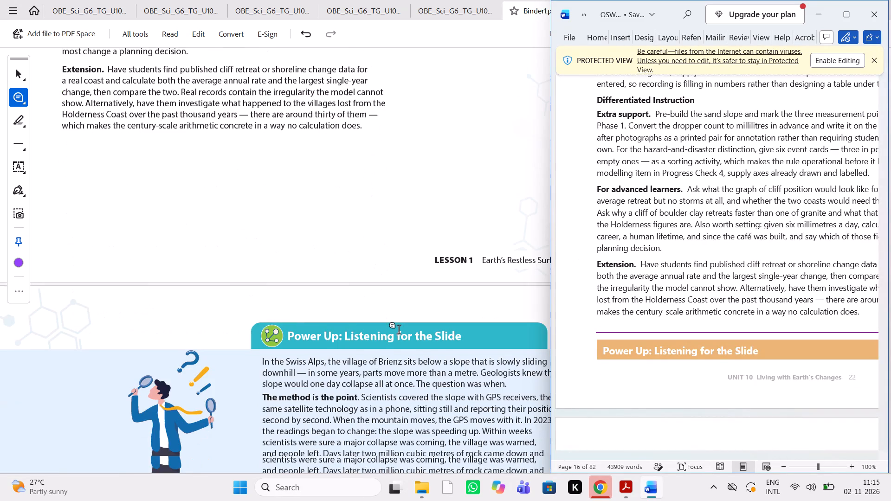
pyautogui.scroll(-2, 399, 331)
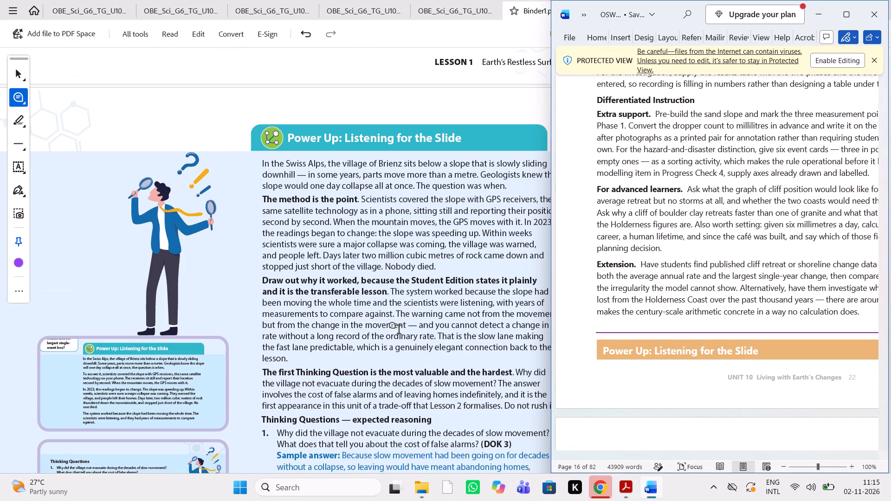
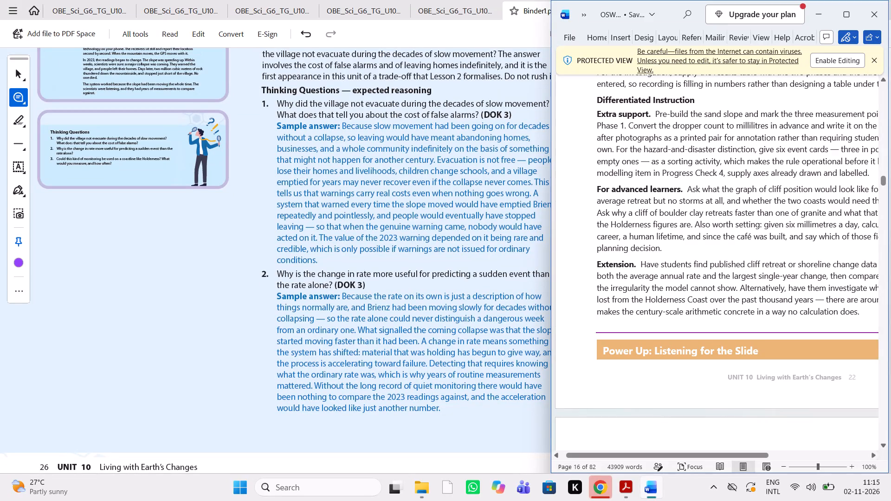
# Compare the Power Up: Listening for the Slide text and Thinking Questions 1 to 3 with sample answers between the PDF and the manuscript.
pyautogui.scroll(-2, 670, 270)
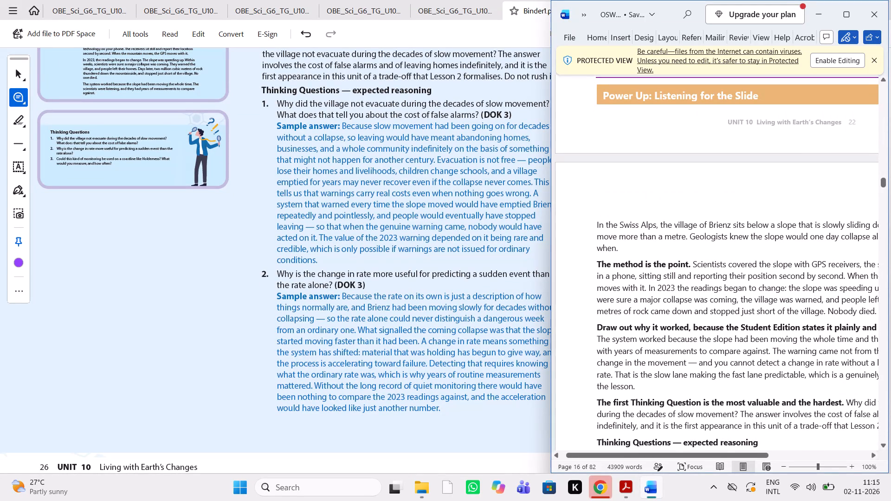
pyautogui.hscroll(-3, 479, 247)
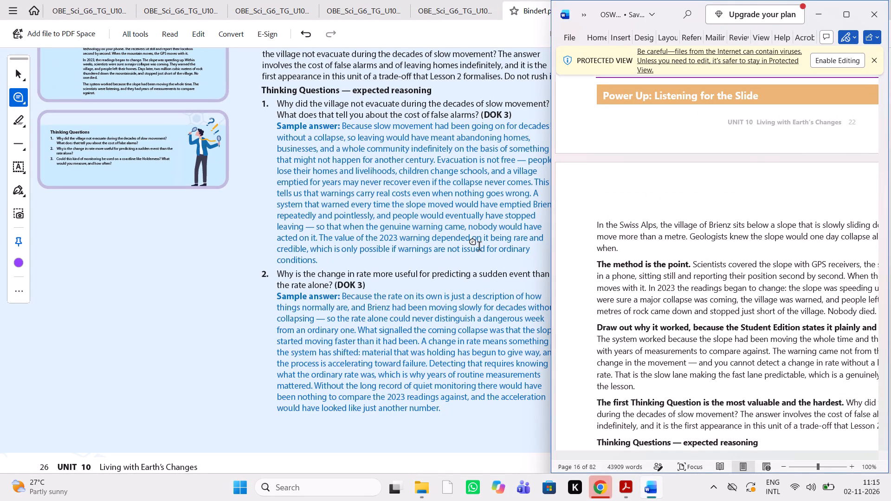
pyautogui.click(822, 20)
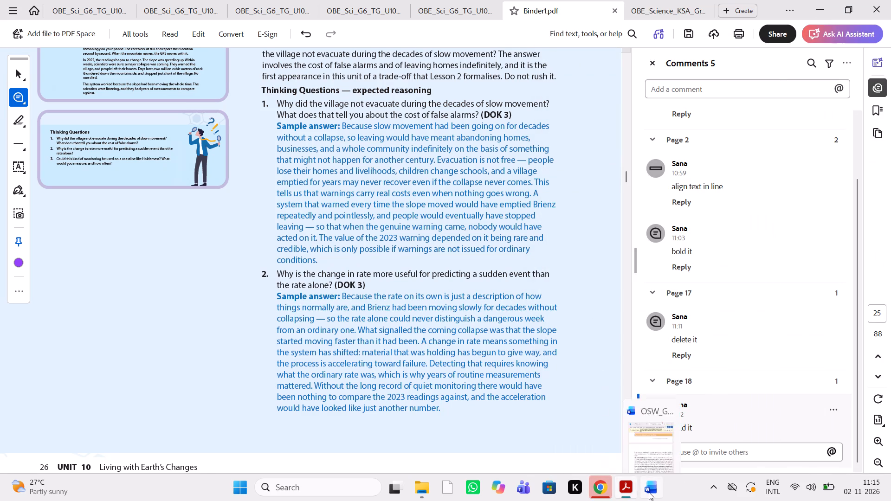
pyautogui.click(649, 493)
pyautogui.scroll(-1, 443, 308)
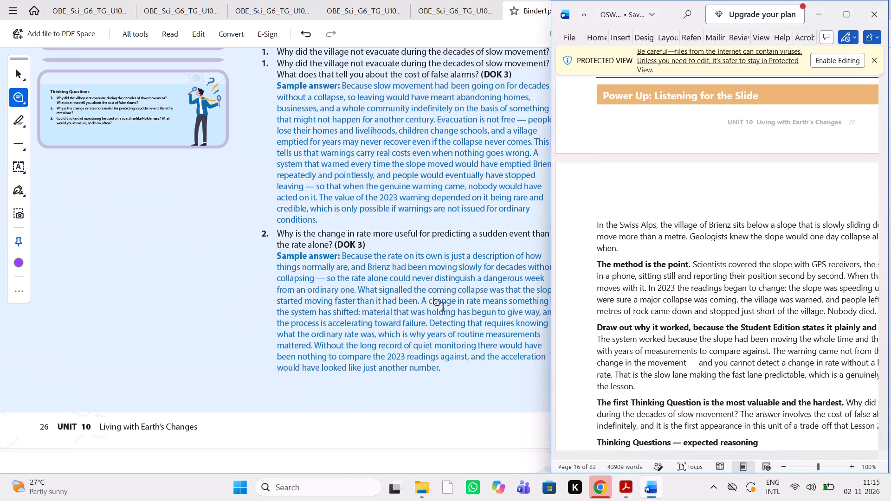
pyautogui.scroll(-1, 443, 308)
pyautogui.scroll(-4, 687, 335)
pyautogui.scroll(1, 687, 335)
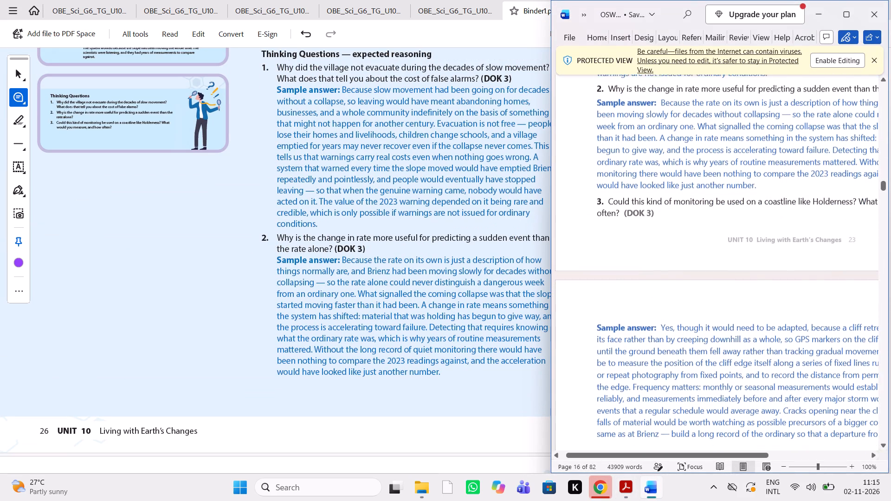
pyautogui.scroll(1, 687, 335)
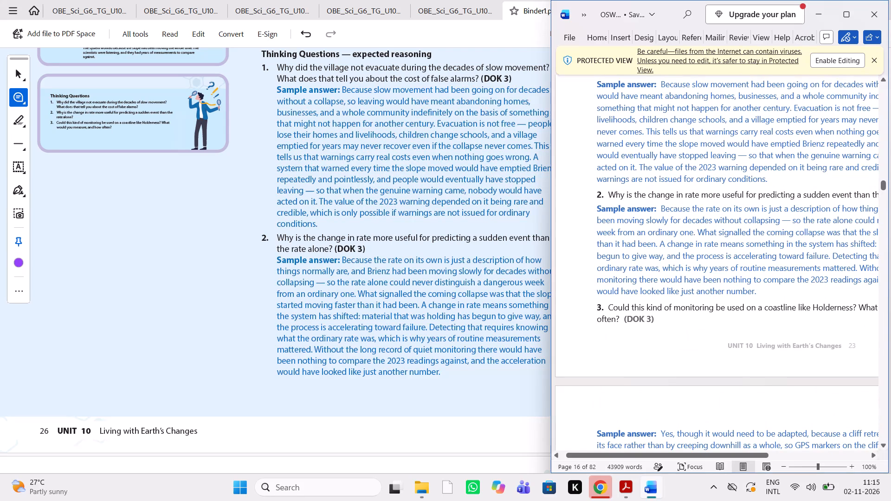
pyautogui.scroll(-2, 271, 279)
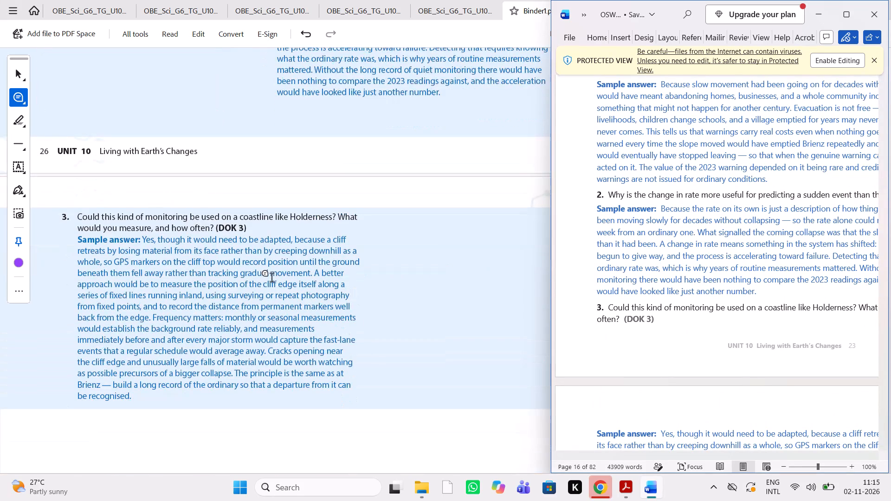
pyautogui.scroll(-2, 579, 281)
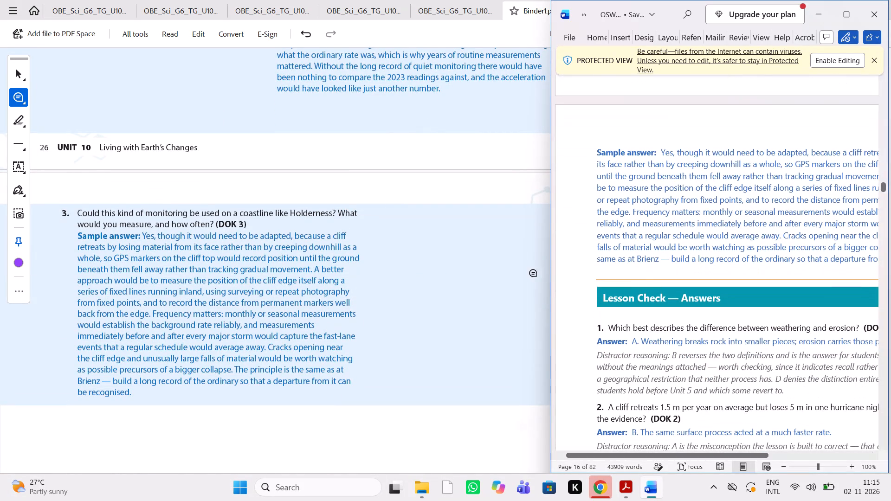
pyautogui.hscroll(-1, 664, 274)
pyautogui.hscroll(3, 664, 274)
pyautogui.scroll(-1, 298, 302)
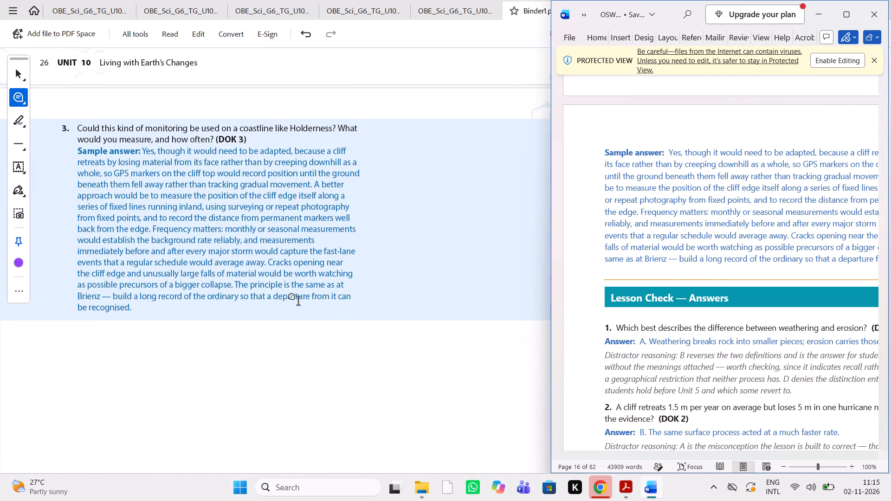
# Check the Lesson 1 Lesson Check — Answers section in the PDF against the manuscript, starting with items 1 and 2.
pyautogui.scroll(-5, 298, 302)
pyautogui.hscroll(-2, 298, 302)
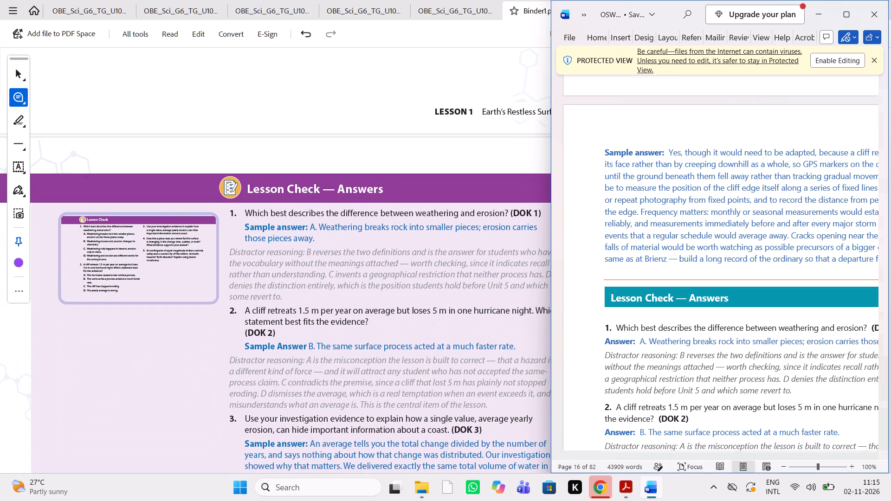
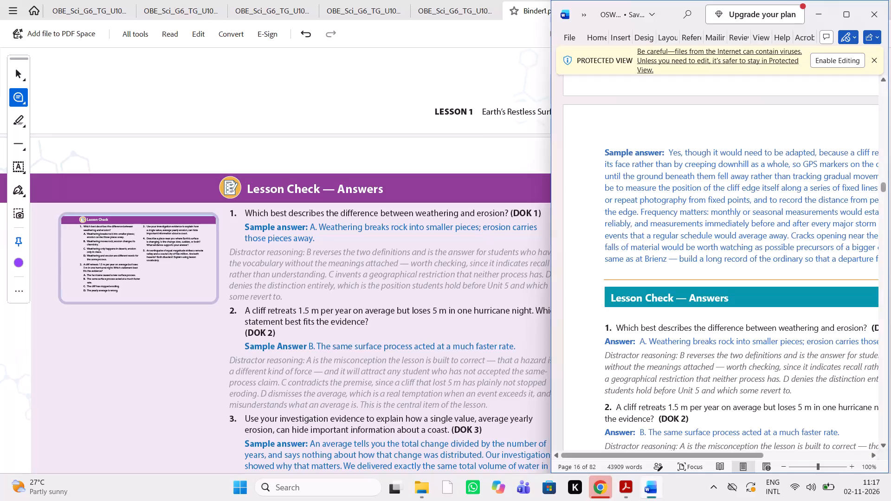
# Compare Lesson Check items 1 and 2, including their answers and distractor reasoning, between the PDF and the manuscript.
pyautogui.hscroll(-1, 740, 343)
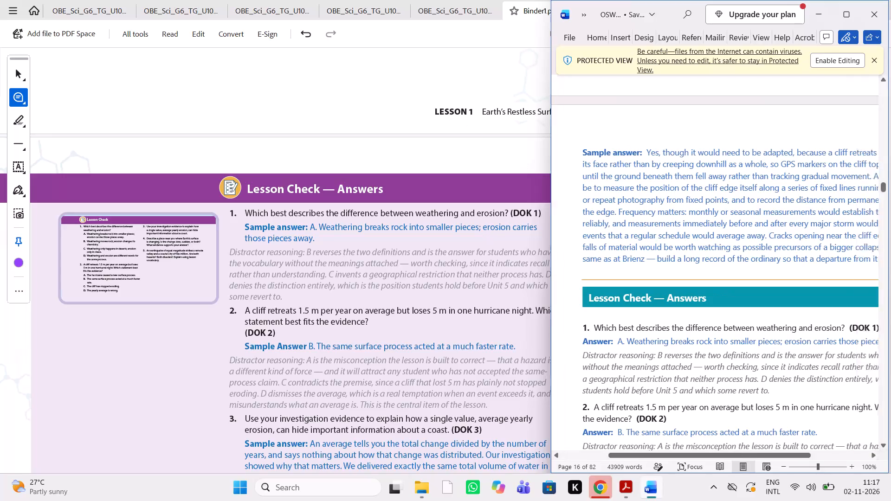
pyautogui.hscroll(-1, 740, 343)
pyautogui.scroll(-1, 740, 343)
pyautogui.hscroll(1, 740, 343)
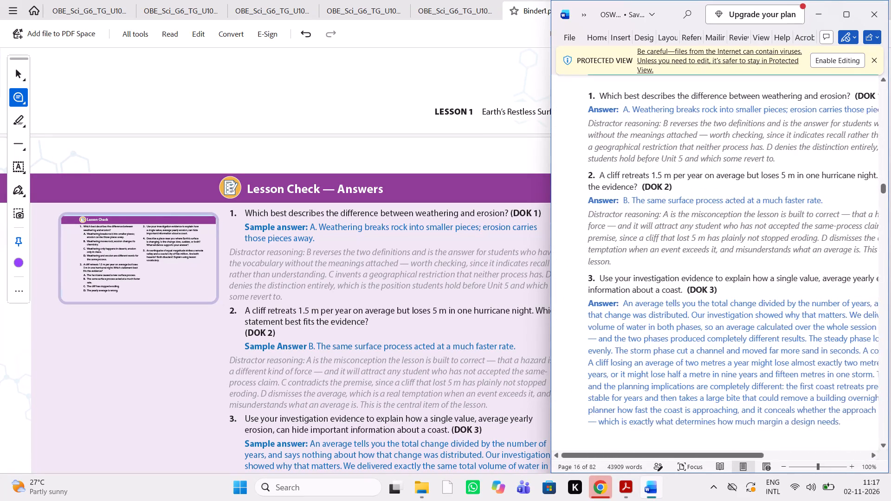
pyautogui.hscroll(1, 740, 343)
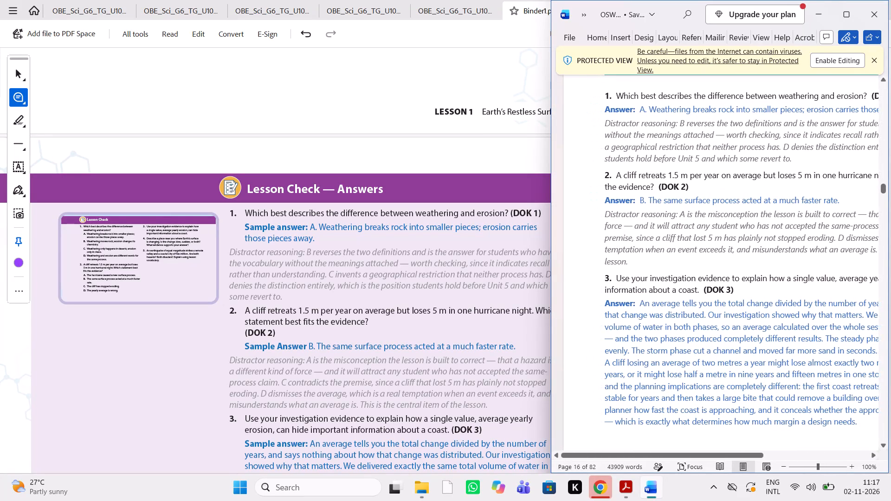
pyautogui.hscroll(-1, 740, 343)
pyautogui.hscroll(1, 740, 343)
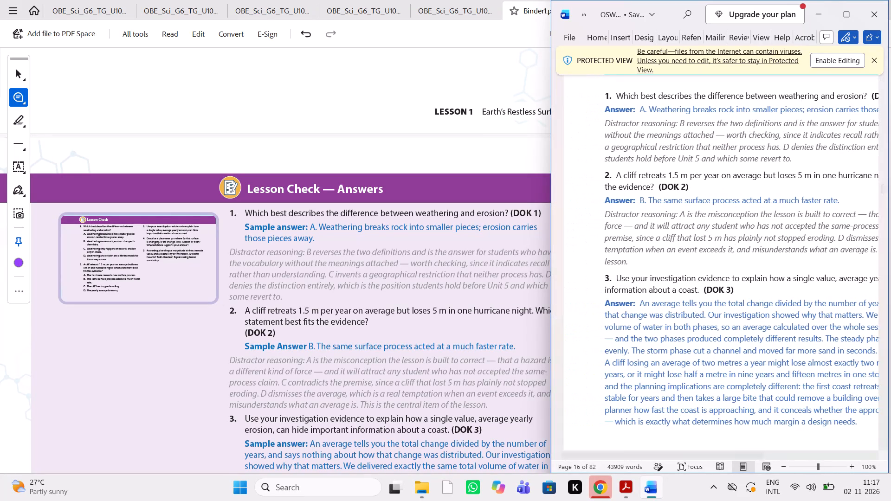
pyautogui.hscroll(-1, 740, 343)
pyautogui.hscroll(1, 740, 343)
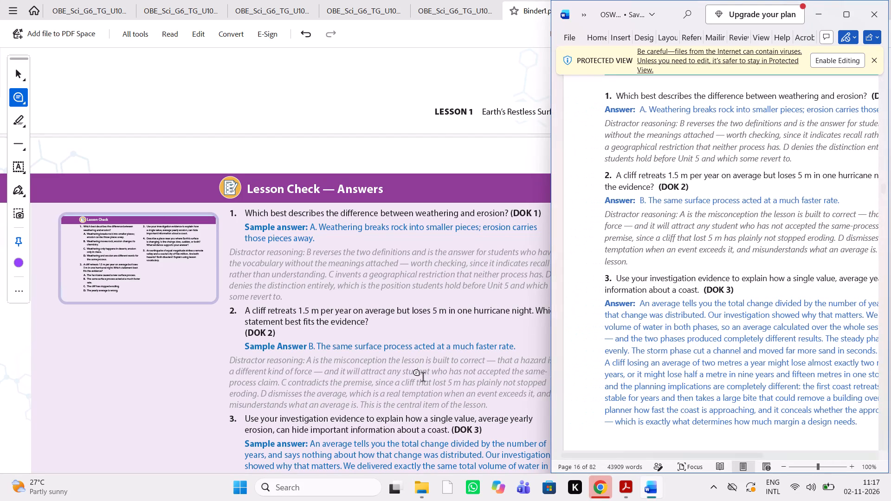
# Compare Lesson Check item 3 on average yearly erosion and its sample answer between the PDF and the manuscript.
pyautogui.scroll(-1, 423, 378)
pyautogui.hscroll(-1, 716, 338)
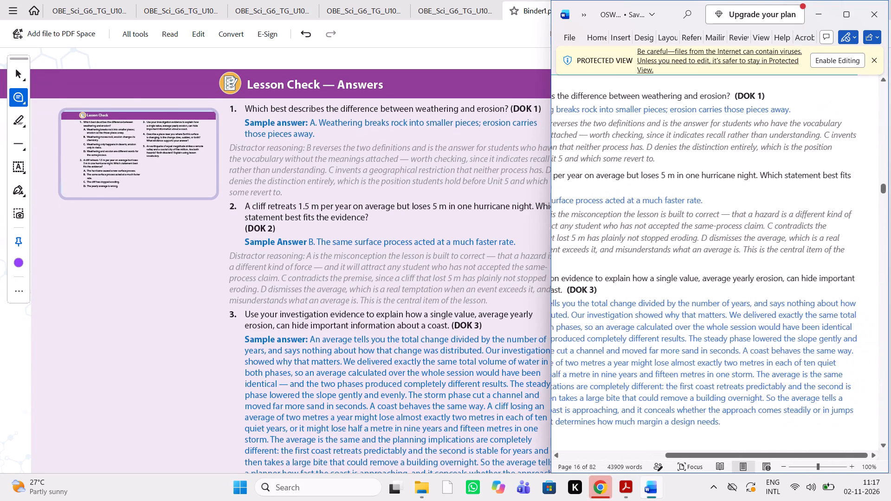
pyautogui.hscroll(-1, 716, 338)
pyautogui.hscroll(2, 716, 338)
pyautogui.scroll(-1, 337, 358)
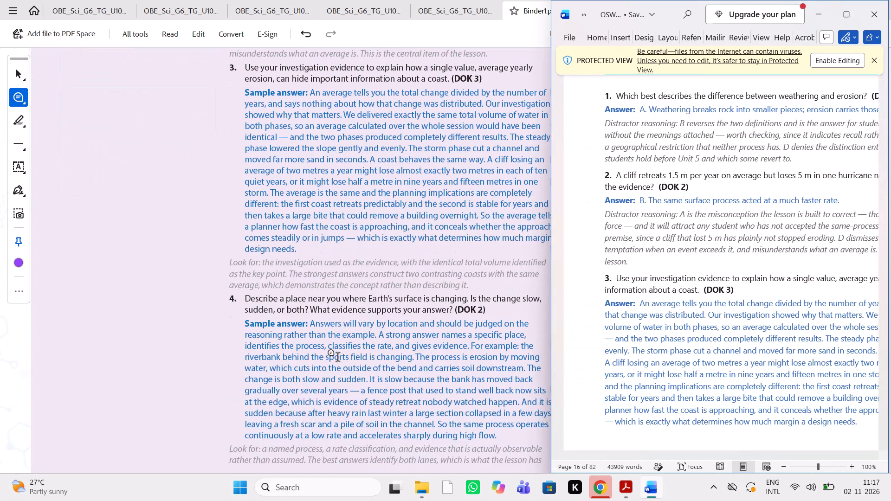
pyautogui.scroll(4, 337, 358)
pyautogui.scroll(-1, 337, 358)
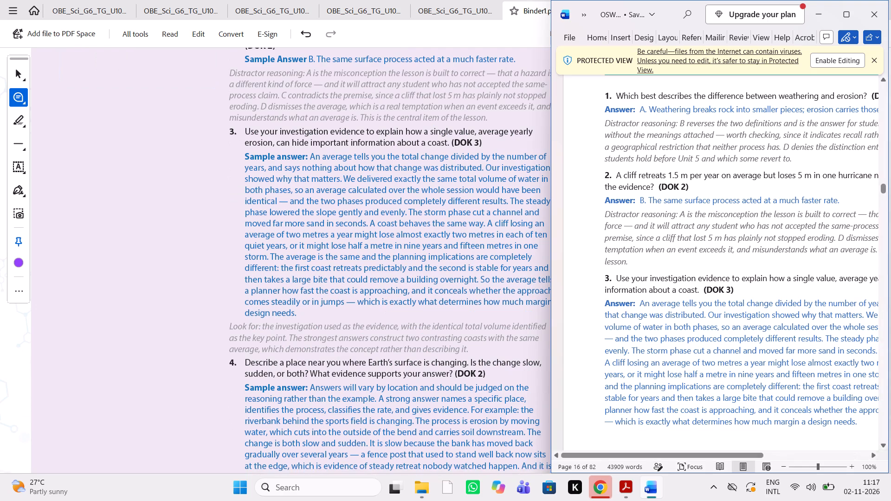
pyautogui.rightClick(724, 335)
pyautogui.scroll(-1, 724, 335)
pyautogui.click(646, 249)
pyautogui.hscroll(-1, 646, 249)
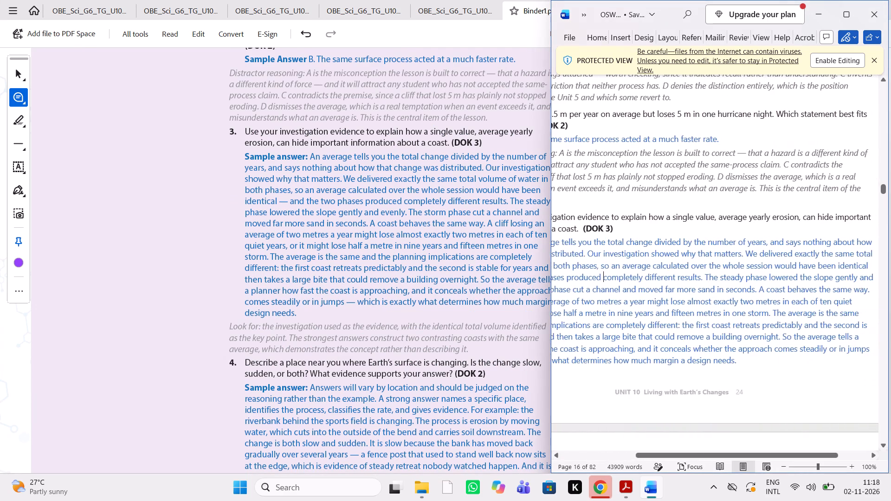
pyautogui.hscroll(1, 646, 249)
pyautogui.hscroll(-1, 375, 272)
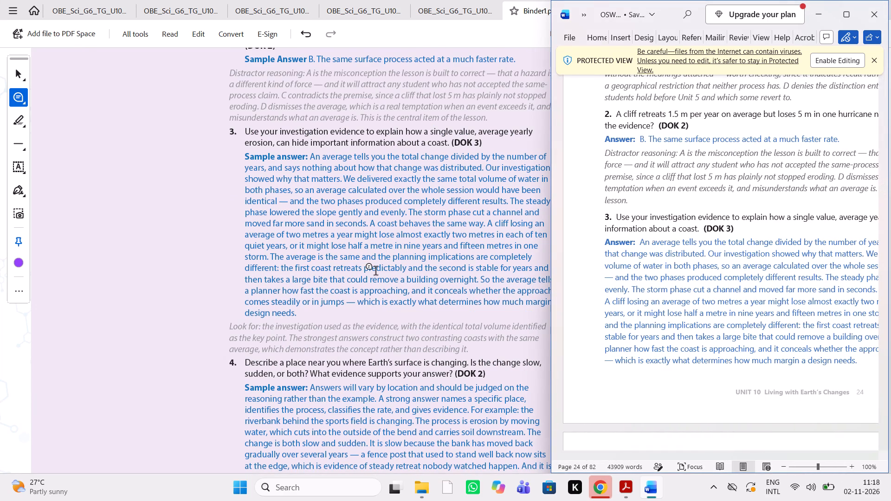
# Compare Lesson Check items 4 and 5, with their sample answers and Look for notes, between the PDF and the manuscript.
pyautogui.scroll(-1, 375, 272)
pyautogui.scroll(-2, 716, 272)
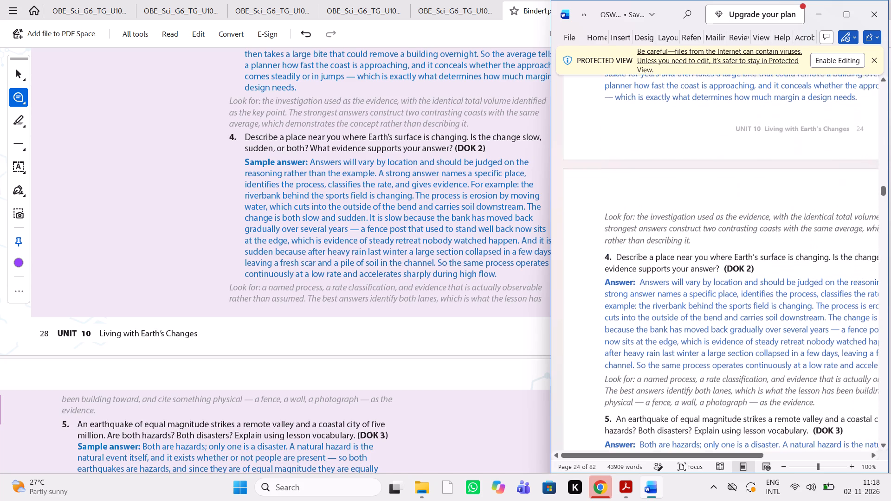
pyautogui.hscroll(-1, 716, 272)
pyautogui.hscroll(5, 716, 272)
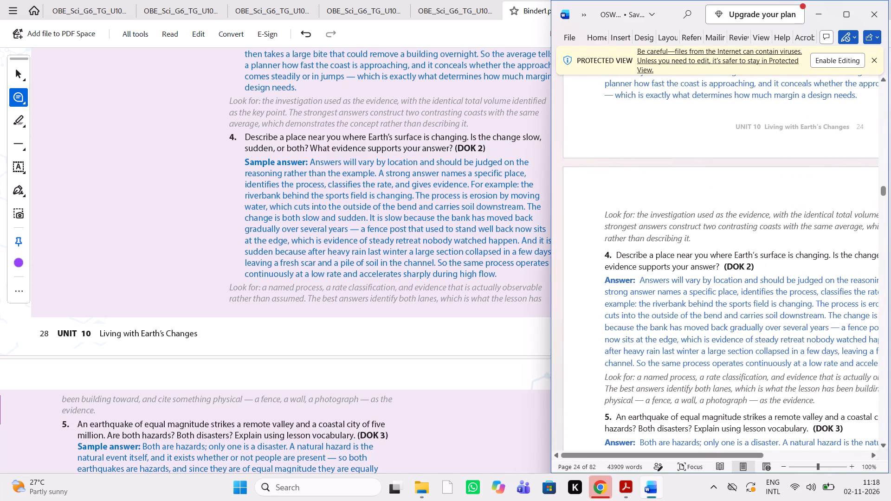
pyautogui.scroll(-1, 650, 365)
pyautogui.hscroll(-1, 650, 365)
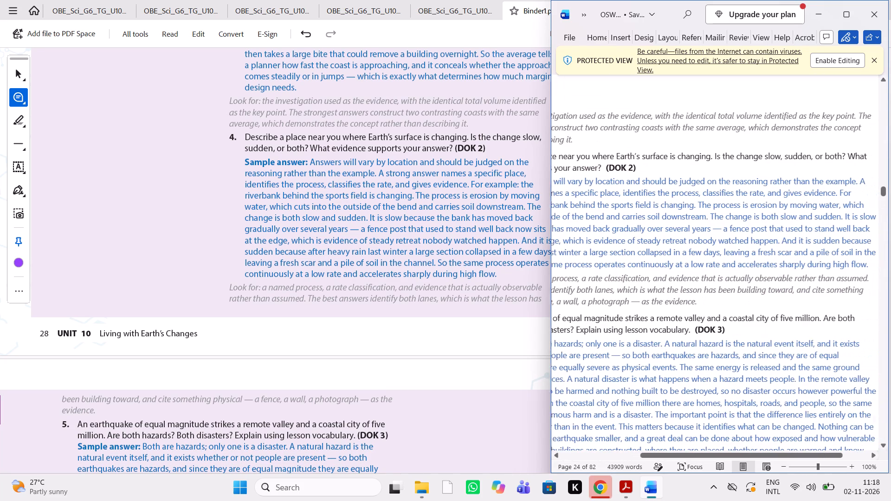
pyautogui.hscroll(-1, 650, 365)
pyautogui.hscroll(1, 650, 365)
pyautogui.hscroll(-1, 650, 365)
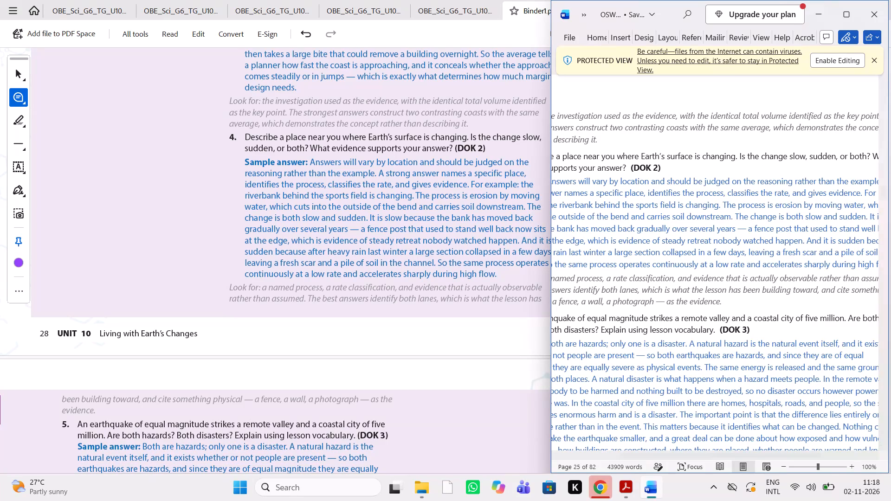
pyautogui.hscroll(1, 450, 411)
pyautogui.scroll(-1, 450, 411)
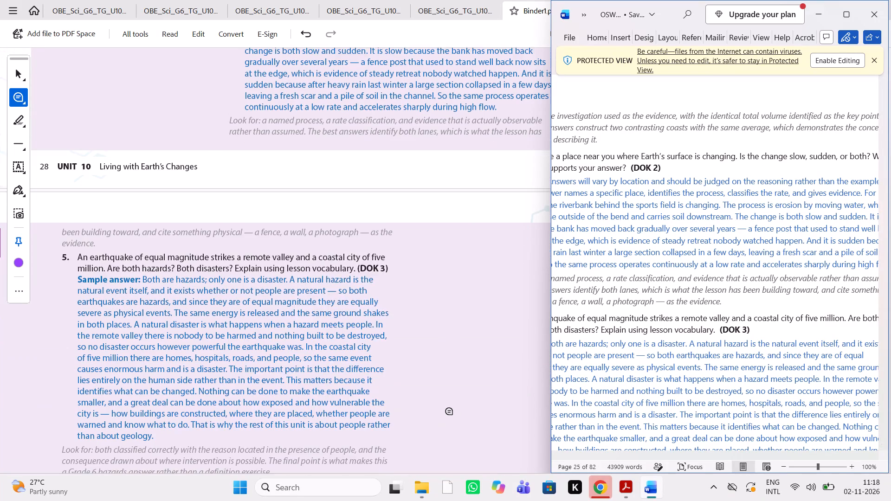
pyautogui.scroll(-1, 450, 411)
pyautogui.hscroll(1, 716, 324)
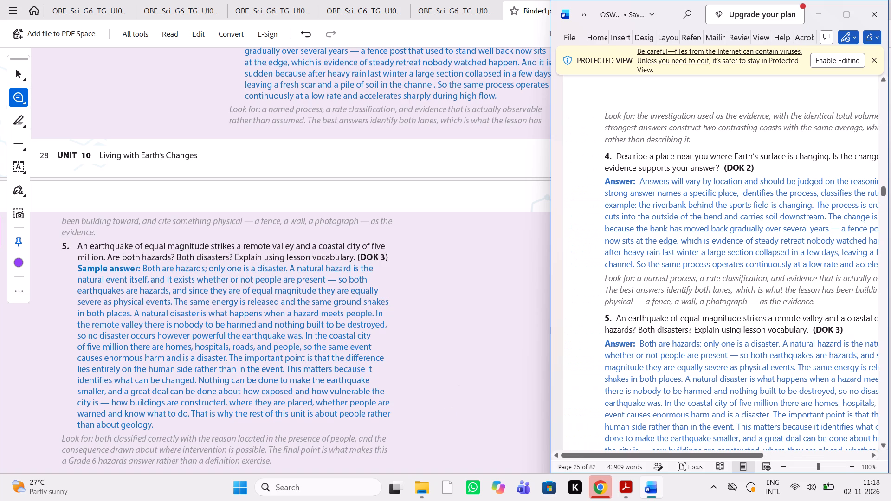
pyautogui.scroll(-1, 716, 324)
pyautogui.hscroll(-1, 716, 324)
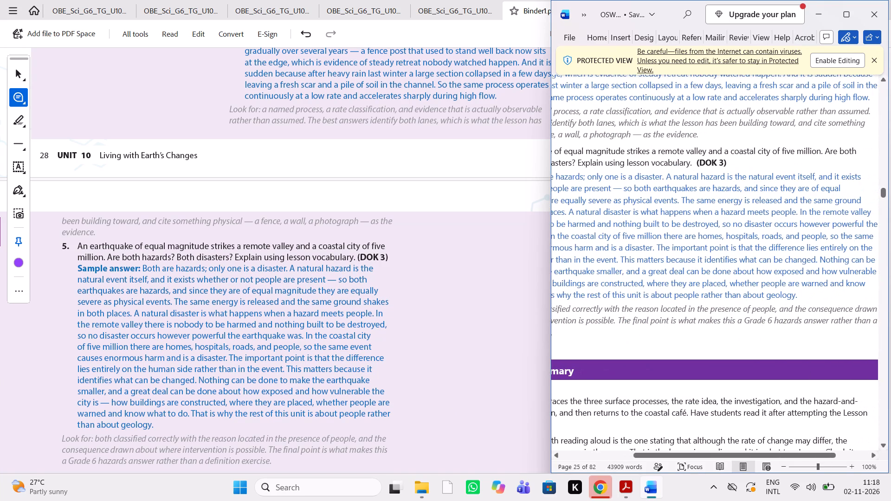
pyautogui.hscroll(1, 716, 324)
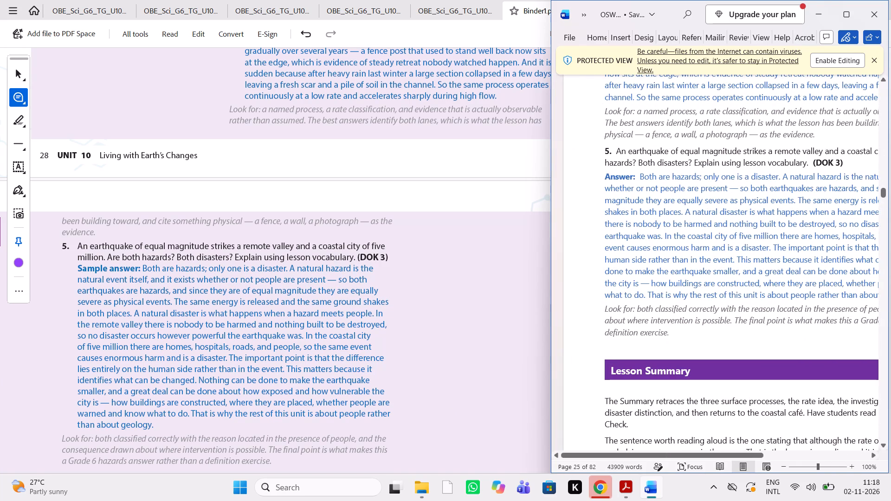
# Compare the Lesson 1 Lesson Summary paragraphs and the Skill Mastery — Answers and Look-Fors introduction between the PDF and the manuscript.
pyautogui.scroll(-1, 529, 351)
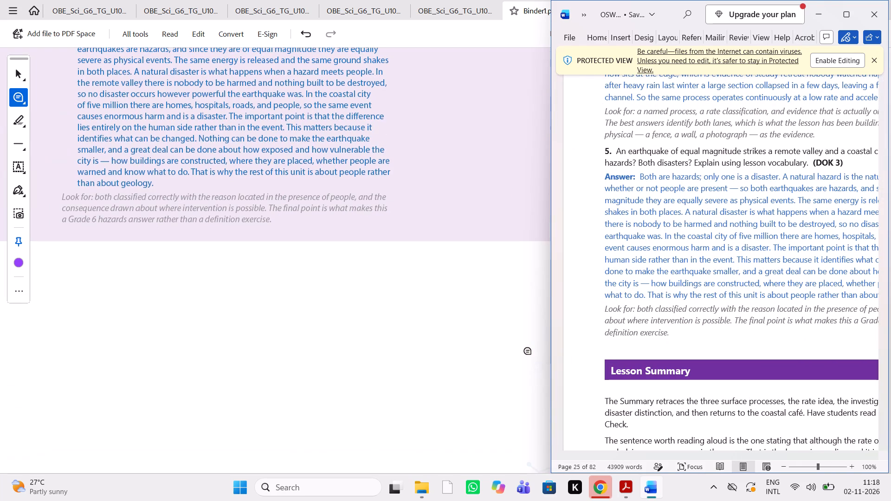
pyautogui.scroll(-2, 529, 351)
pyautogui.hscroll(-1, 529, 351)
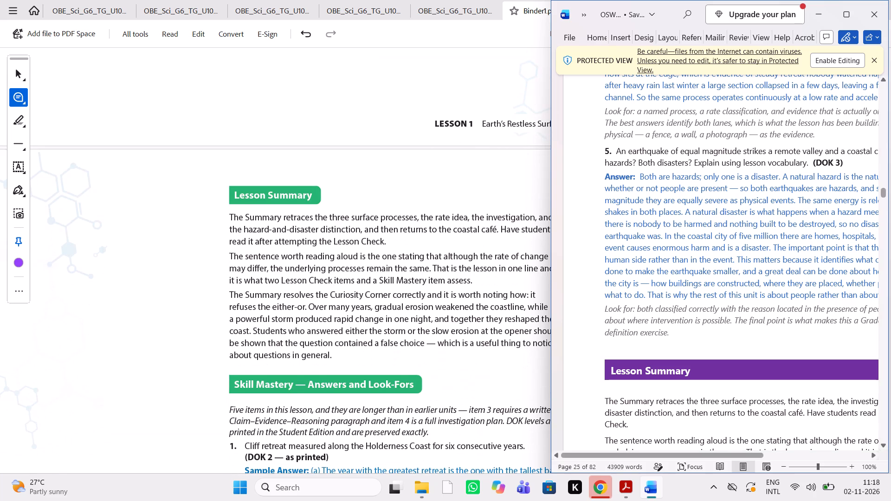
pyautogui.scroll(-1, 750, 332)
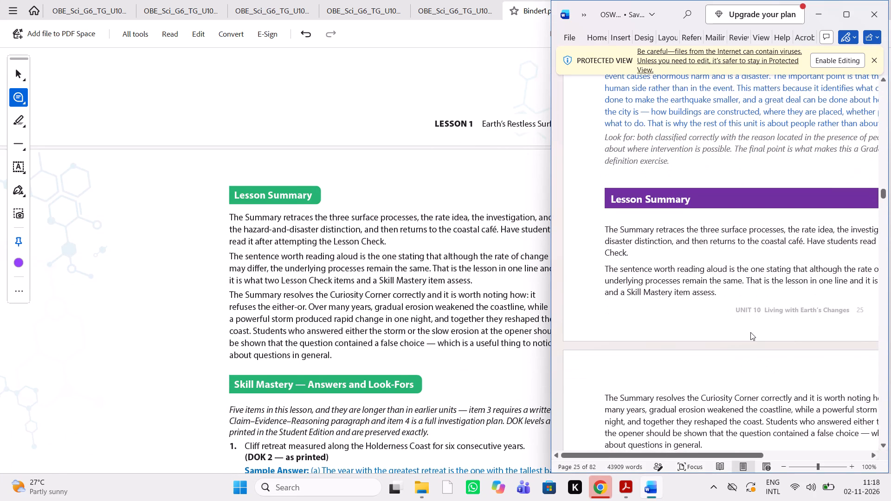
pyautogui.scroll(-1, 750, 332)
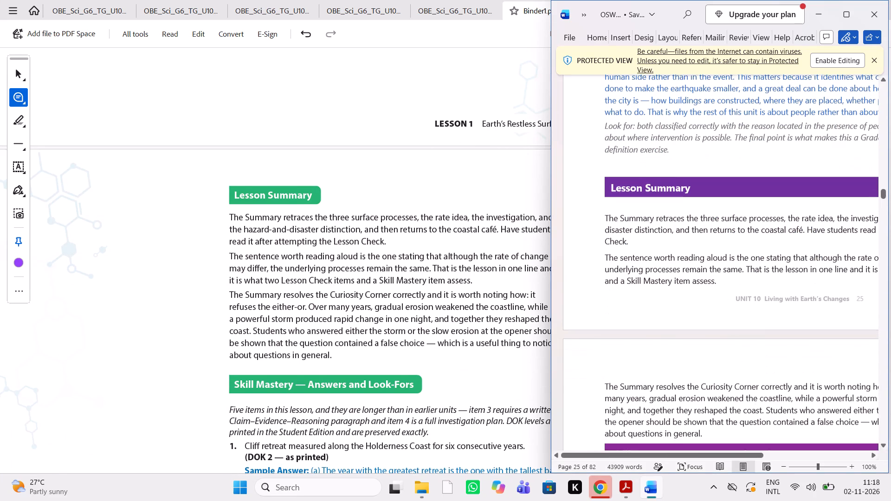
pyautogui.scroll(-1, 750, 332)
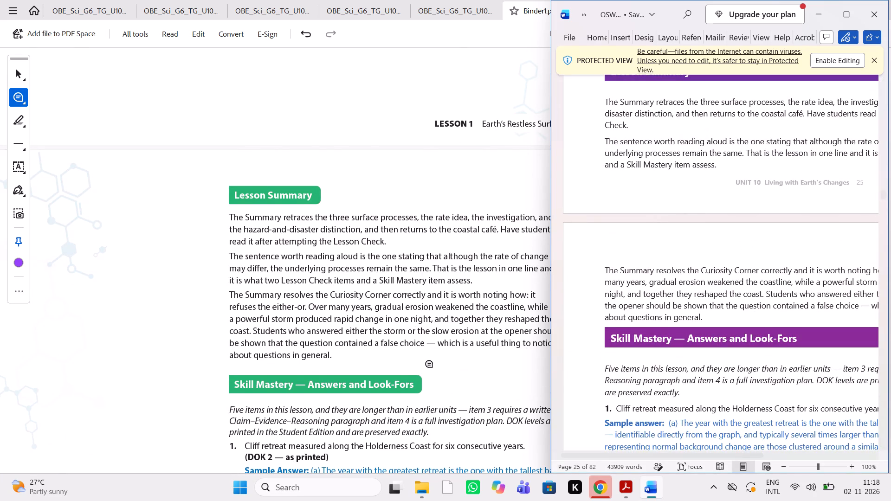
pyautogui.scroll(-1, 430, 364)
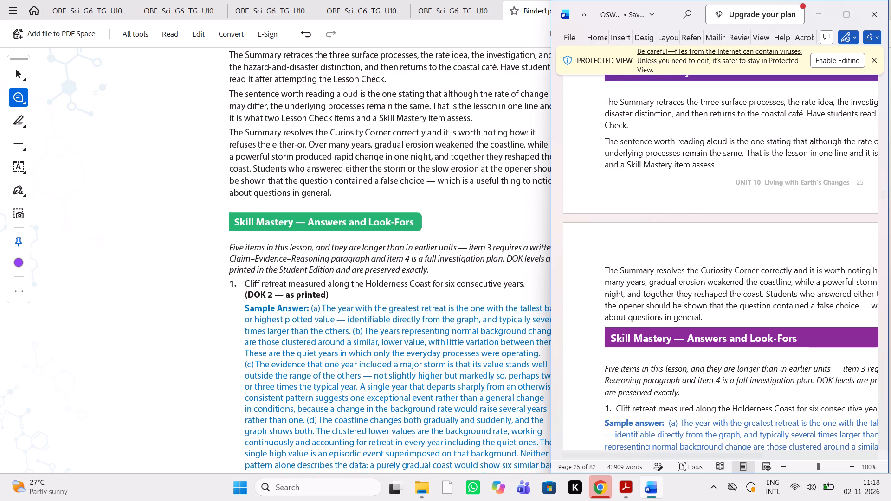
pyautogui.hscroll(-1, 745, 337)
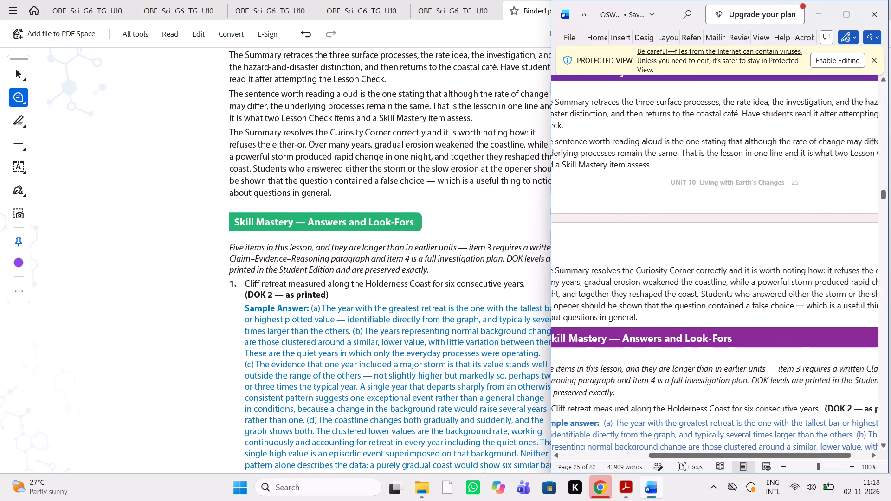
pyautogui.hscroll(-1, 745, 337)
pyautogui.hscroll(1, 745, 337)
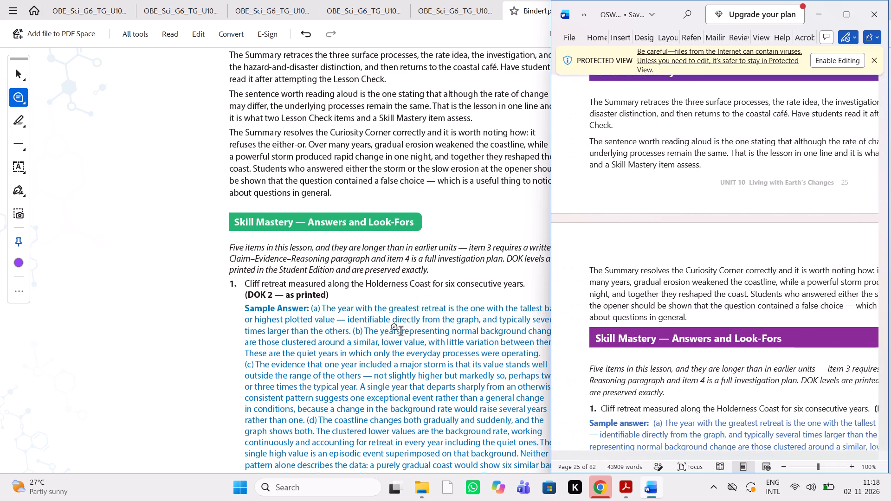
# Compare Skill Mastery item 1 on Holderness Coast cliff retreat, with its sample answer and Look for note, between the PDF and the manuscript.
pyautogui.scroll(-1, 400, 332)
pyautogui.scroll(-3, 635, 351)
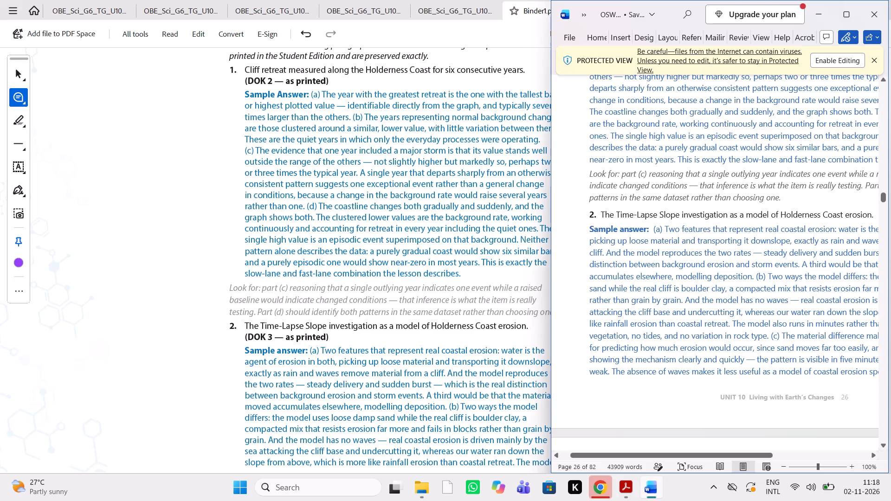
pyautogui.scroll(-2, 635, 351)
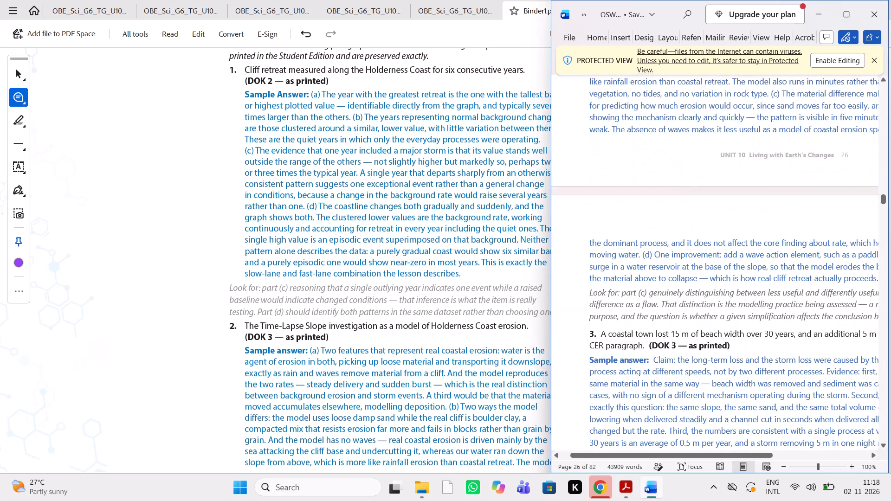
pyautogui.hscroll(-1, 635, 351)
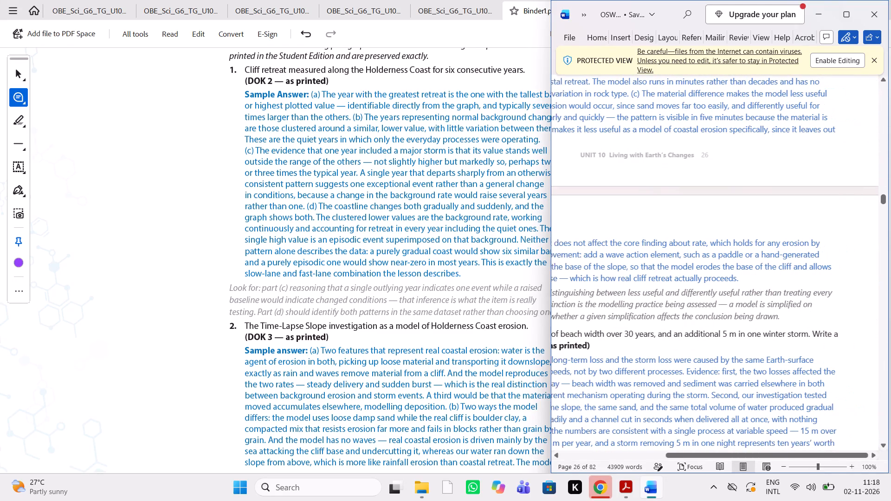
pyautogui.hscroll(-1, 635, 351)
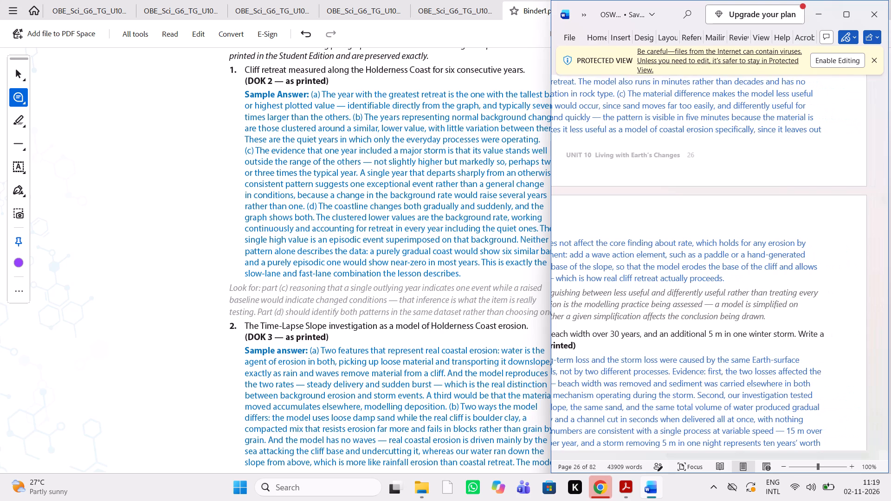
pyautogui.hscroll(1, 635, 351)
pyautogui.hscroll(-2, 635, 351)
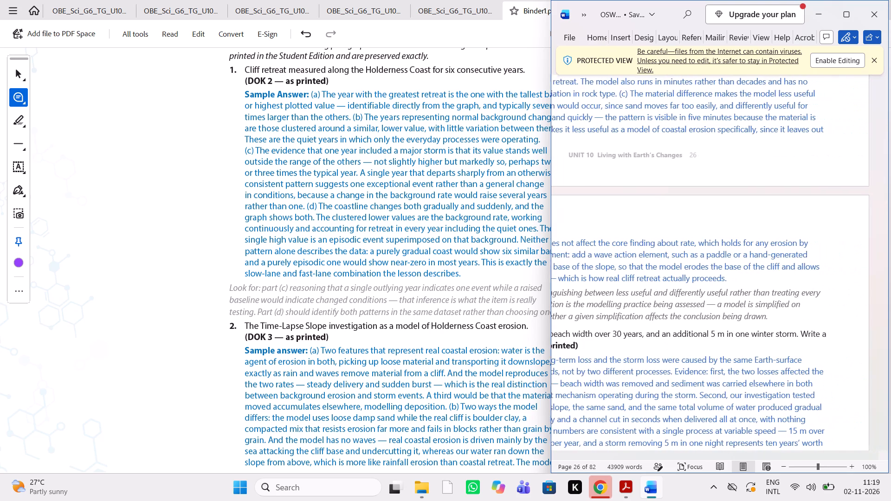
pyautogui.hscroll(-1, 635, 351)
pyautogui.hscroll(2, 635, 351)
pyautogui.scroll(-2, 269, 348)
pyautogui.hscroll(-1, 269, 348)
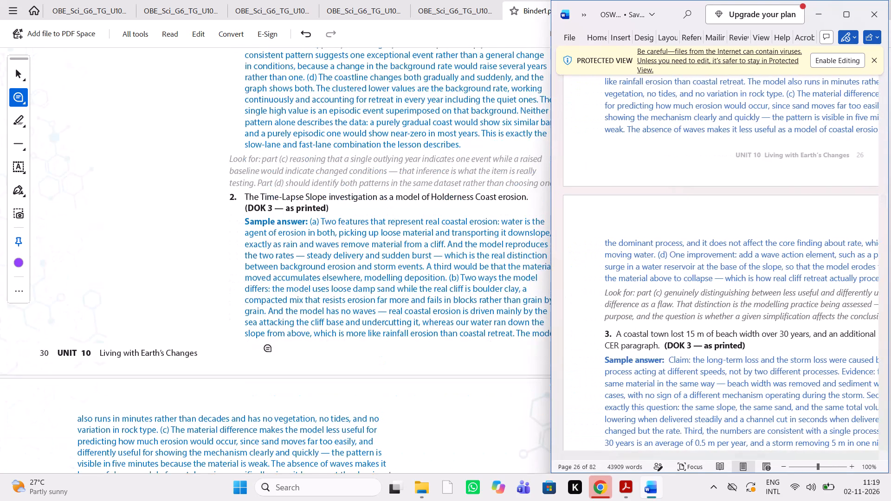
pyautogui.hscroll(-1, 269, 348)
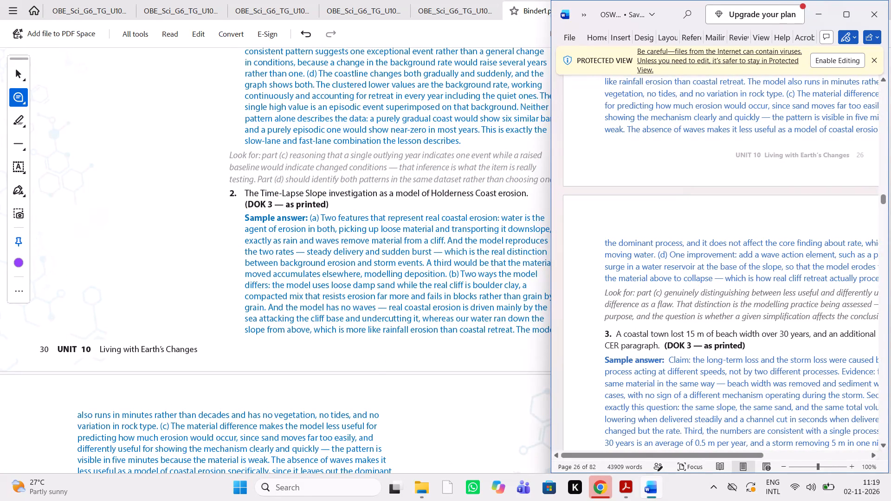
pyautogui.scroll(1, 413, 226)
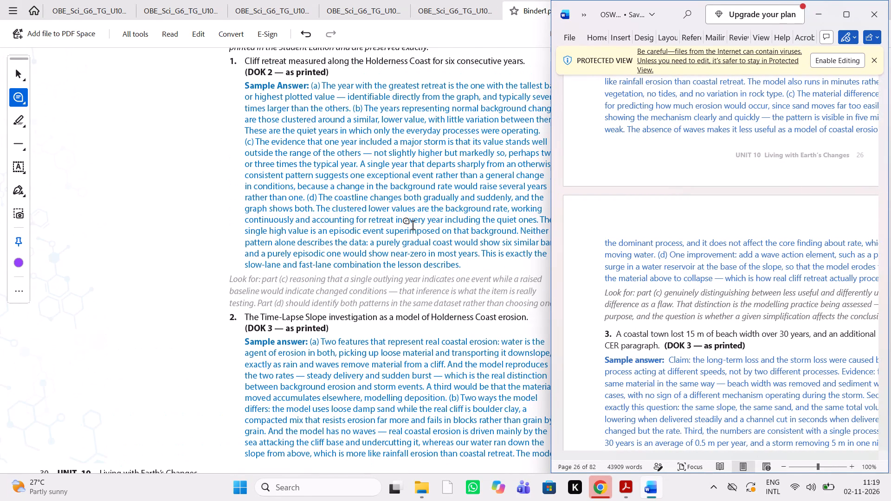
pyautogui.scroll(2, 413, 226)
pyautogui.scroll(-1, 413, 226)
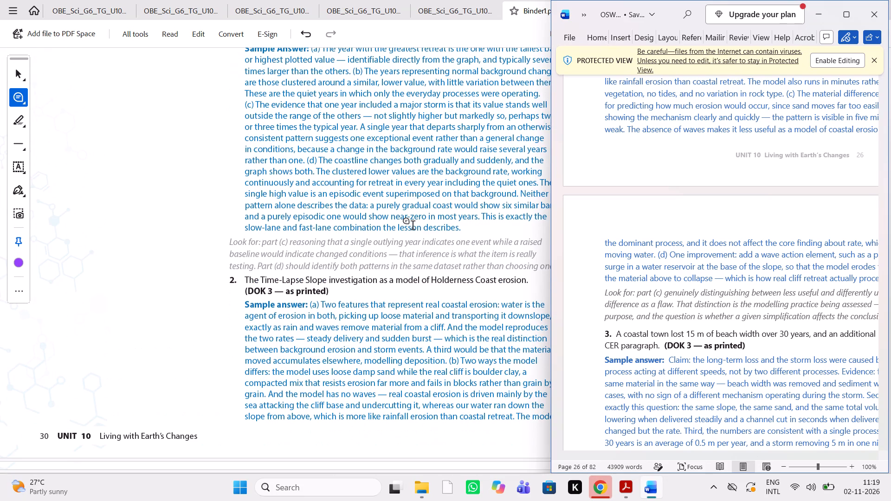
pyautogui.scroll(1, 413, 226)
pyautogui.scroll(-1, 413, 226)
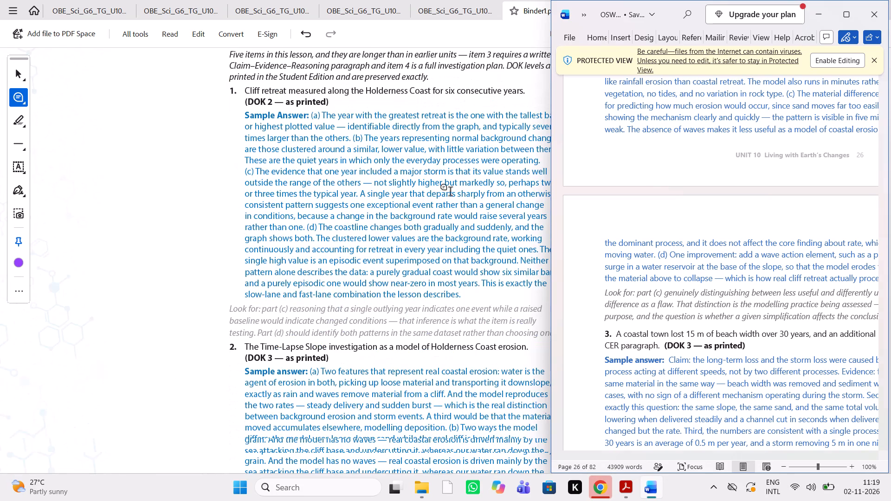
pyautogui.scroll(2, 696, 266)
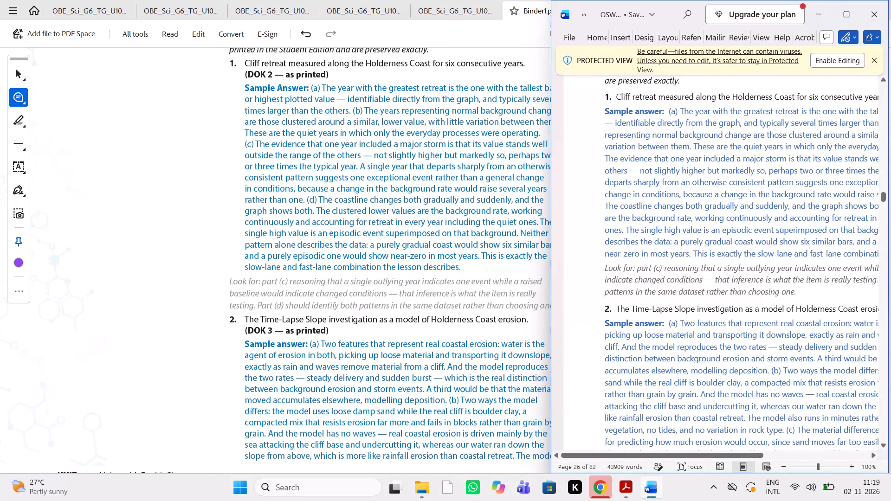
pyautogui.hscroll(-1, 714, 289)
pyautogui.hscroll(1, 714, 289)
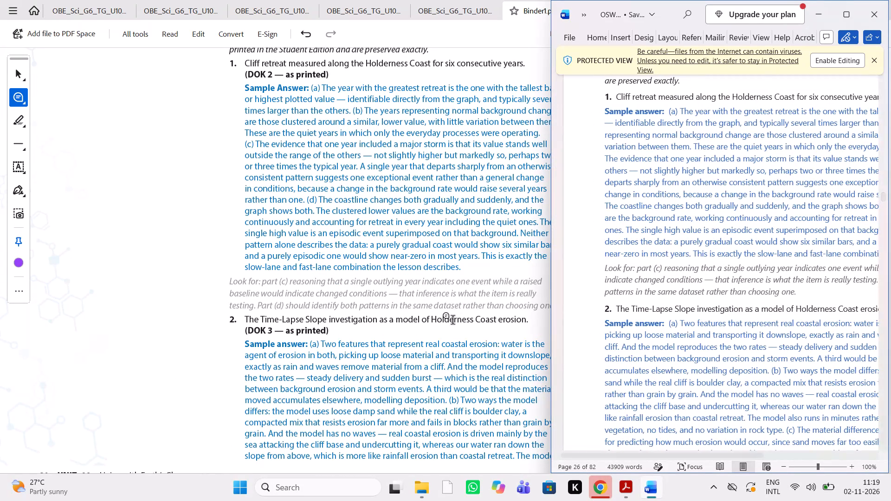
pyautogui.hscroll(-1, 743, 269)
pyautogui.hscroll(2, 743, 269)
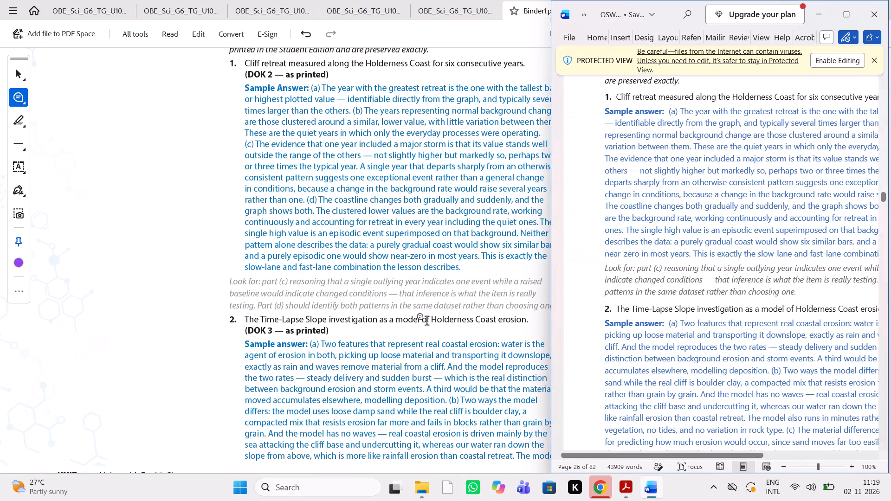
# Compare Skill Mastery item 2 on the Time-Lapse Slope model, with its sample answer and Look for note, between the PDF and the manuscript.
pyautogui.scroll(-2, 424, 325)
pyautogui.hscroll(-1, 656, 340)
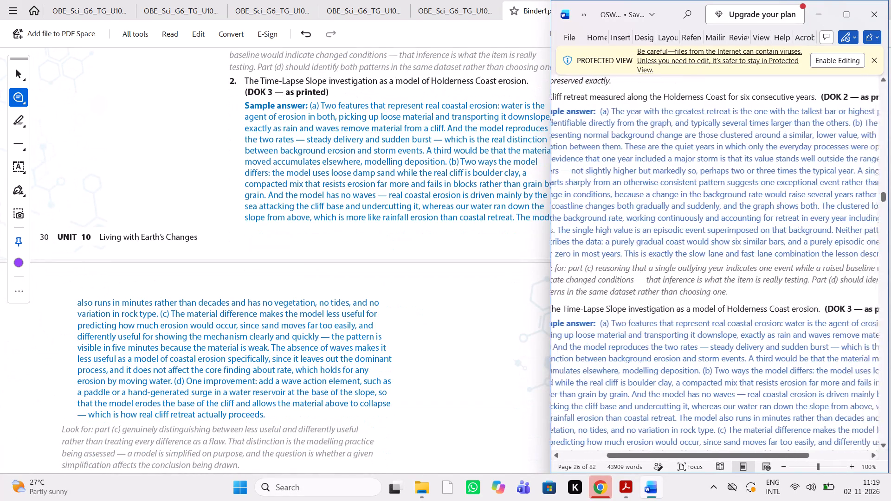
pyautogui.hscroll(-2, 656, 340)
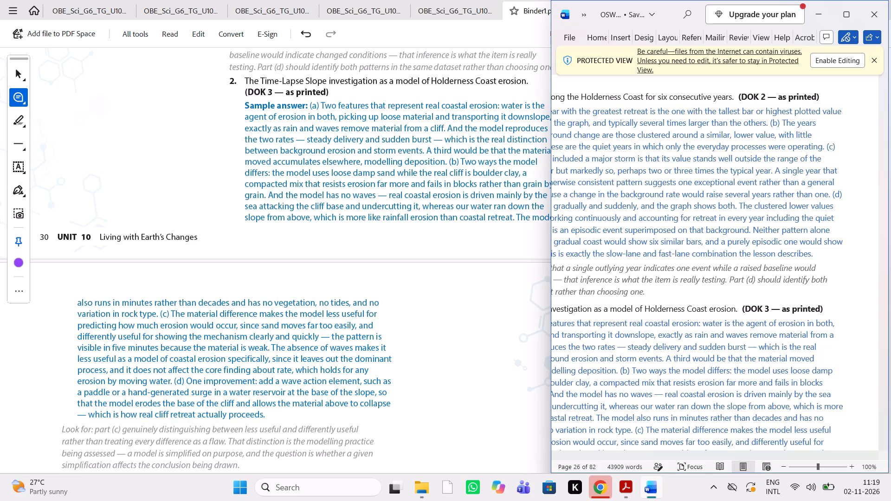
pyautogui.hscroll(1, 656, 340)
pyautogui.scroll(1, 656, 340)
pyautogui.scroll(-1, 656, 340)
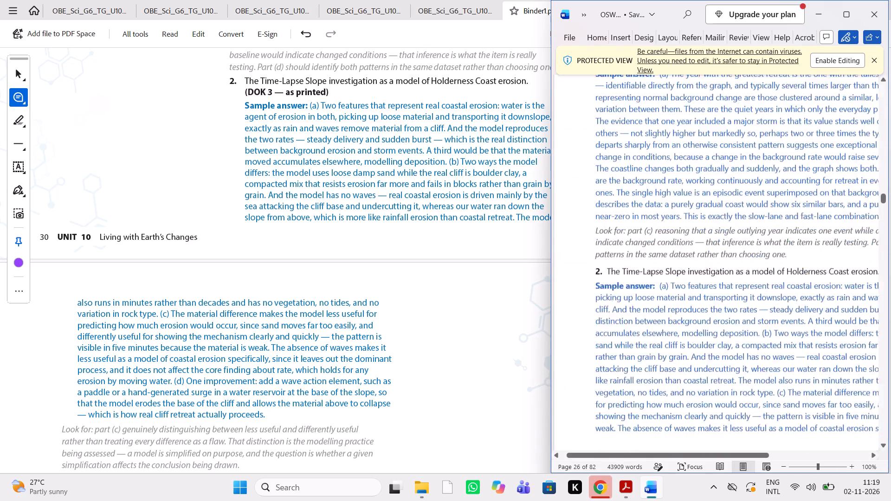
pyautogui.scroll(-1, 656, 340)
pyautogui.hscroll(-1, 656, 340)
pyautogui.hscroll(1, 656, 340)
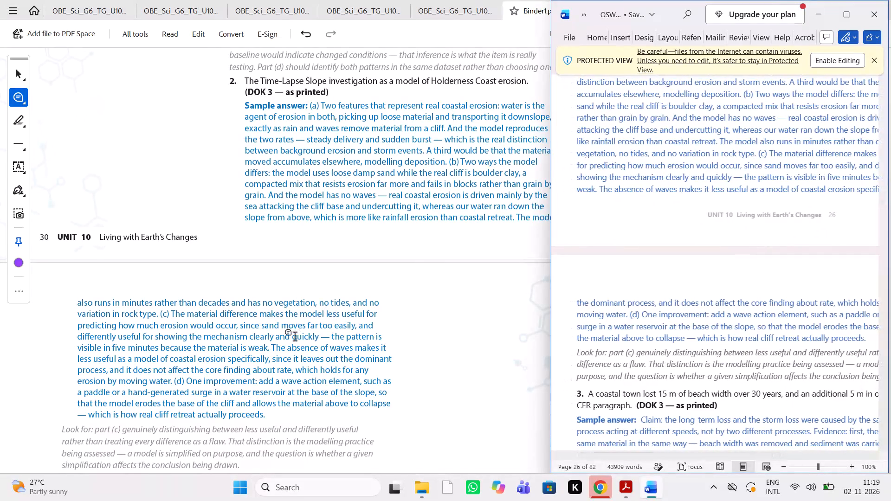
pyautogui.scroll(-2, 295, 338)
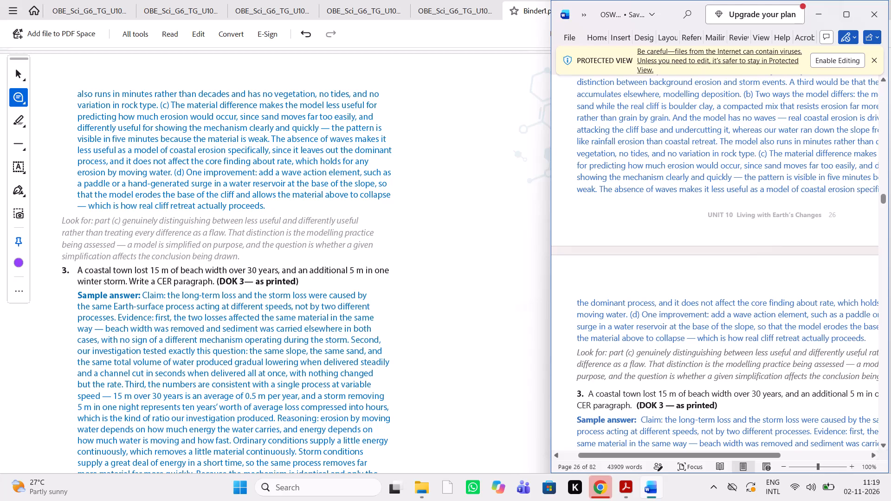
pyautogui.scroll(-1, 594, 319)
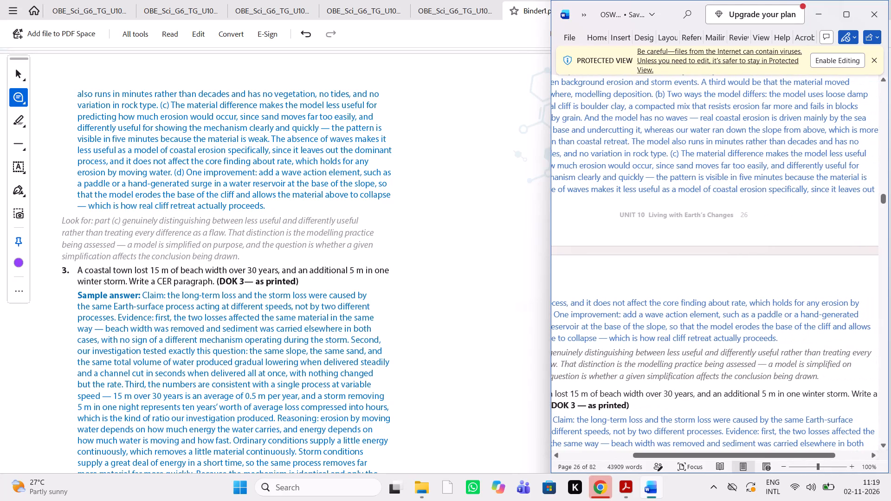
pyautogui.scroll(-1, 594, 319)
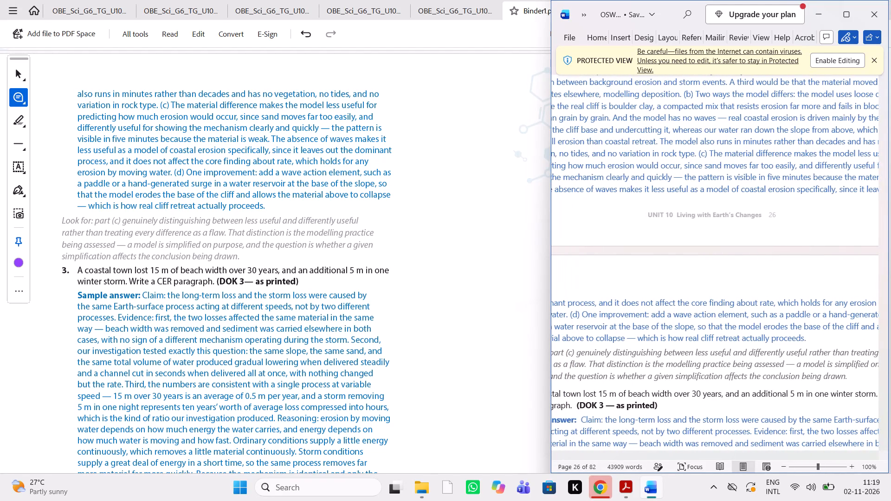
# Compare Skill Mastery item 3 on the coastal town's beach loss, with its CER sample answer and Look for note, between the PDF and the manuscript.
pyautogui.scroll(-2, 594, 319)
pyautogui.hscroll(1, 594, 319)
pyautogui.hscroll(-1, 594, 319)
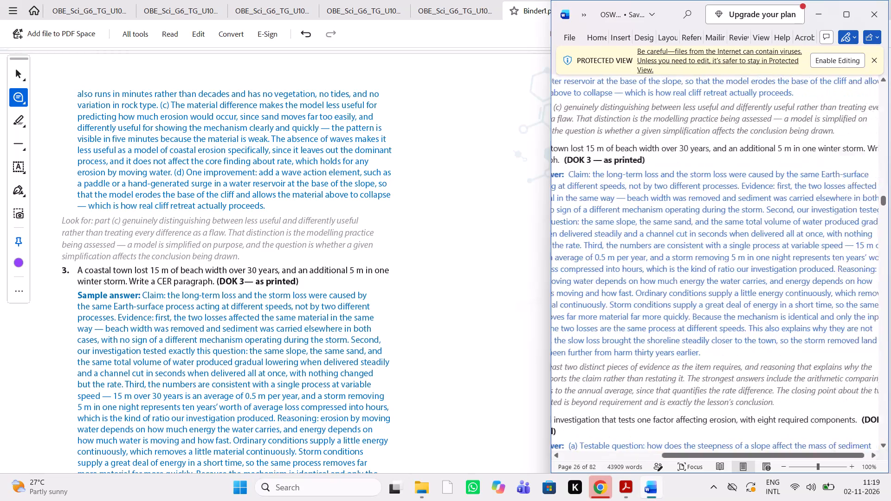
pyautogui.hscroll(-1, 594, 319)
pyautogui.hscroll(1, 594, 319)
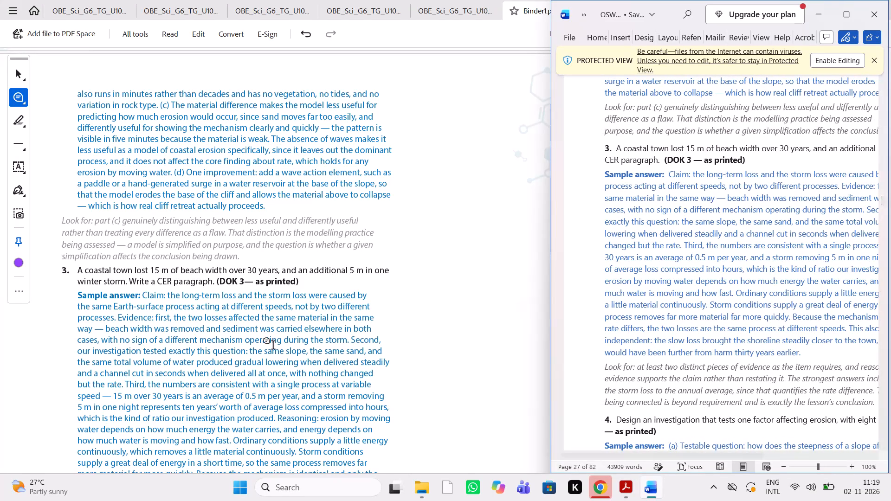
pyautogui.hscroll(2, 273, 346)
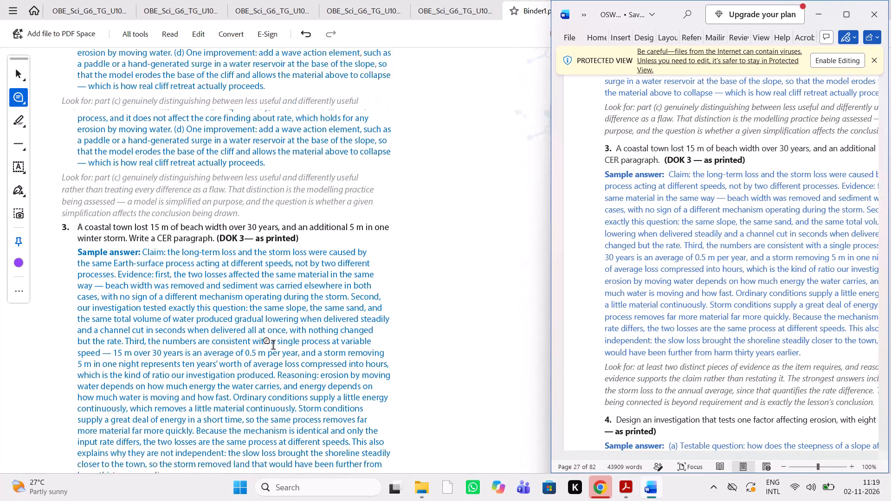
pyautogui.hscroll(2, 273, 346)
pyautogui.scroll(-1, 273, 346)
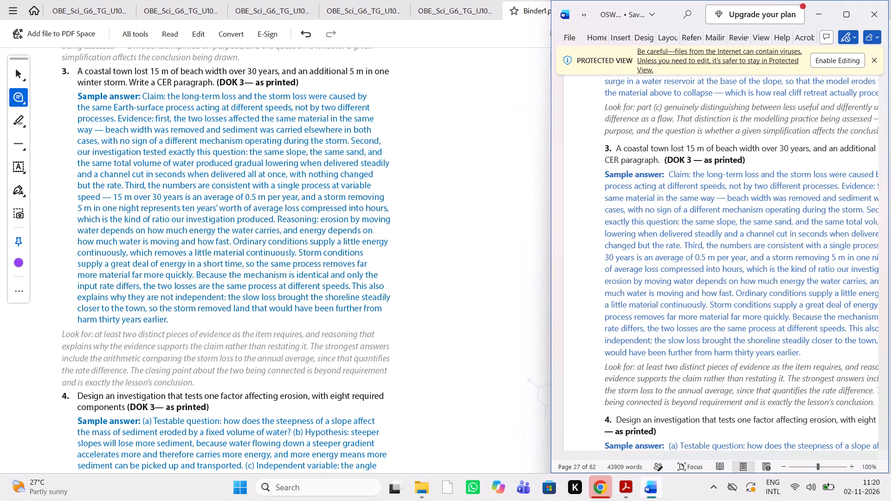
pyautogui.hscroll(-1, 640, 323)
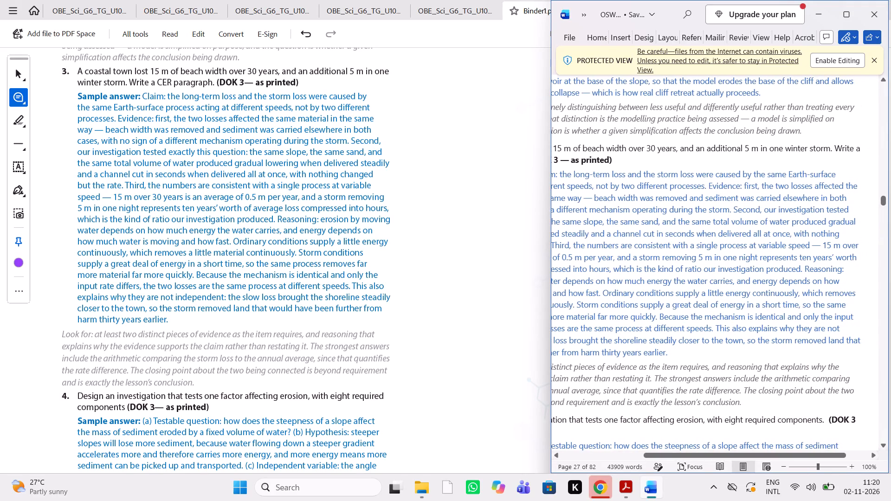
pyautogui.hscroll(1, 640, 323)
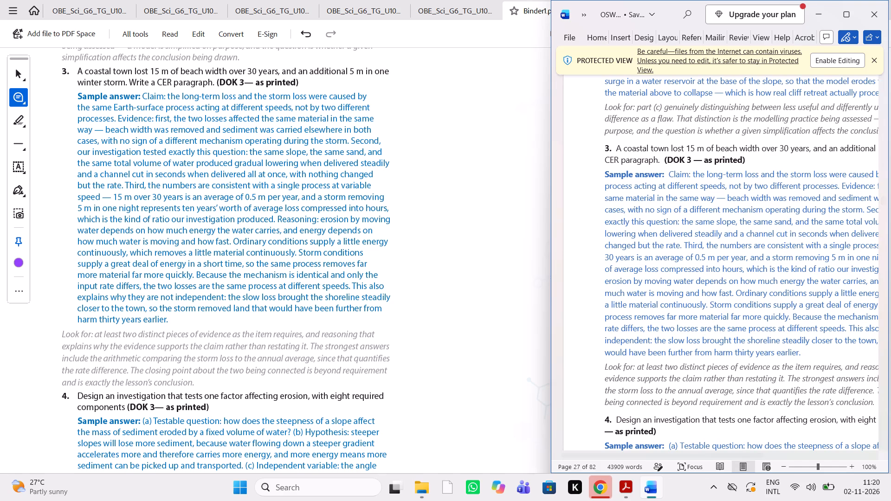
pyautogui.hscroll(-1, 745, 328)
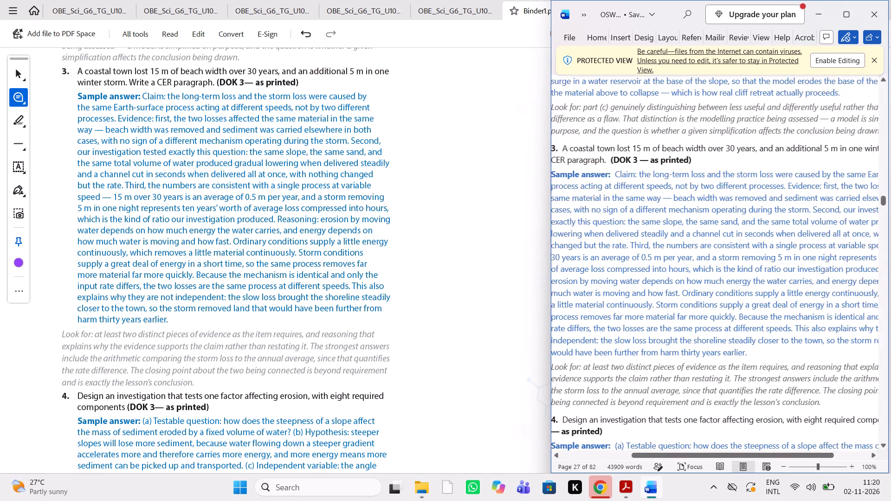
pyautogui.hscroll(-1, 745, 328)
pyautogui.hscroll(2, 745, 328)
# Compare Skill Mastery item 4 on designing an erosion investigation, with its sample answer and Look for note, between the PDF and the manuscript.
pyautogui.scroll(-1, 745, 328)
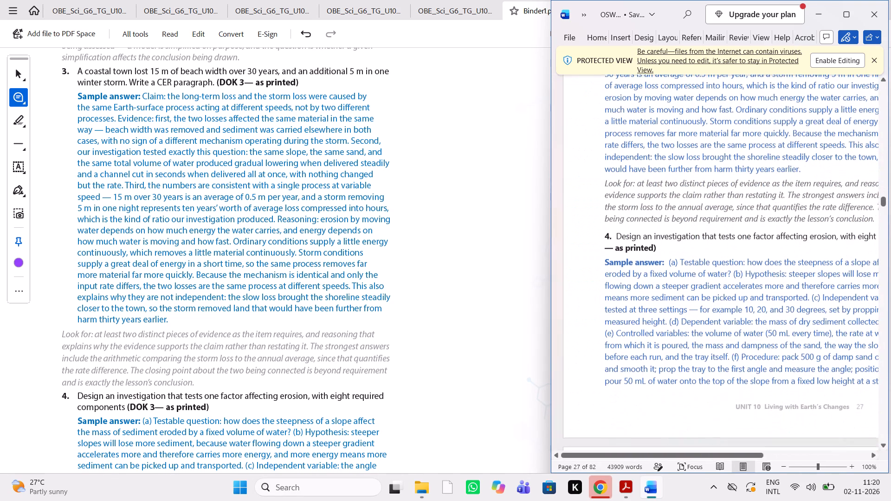
pyautogui.scroll(-1, 465, 332)
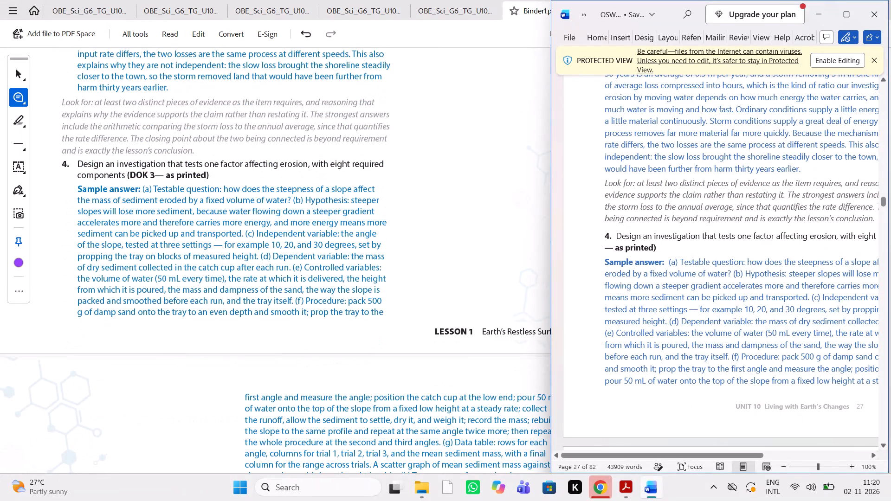
pyautogui.hscroll(-1, 774, 307)
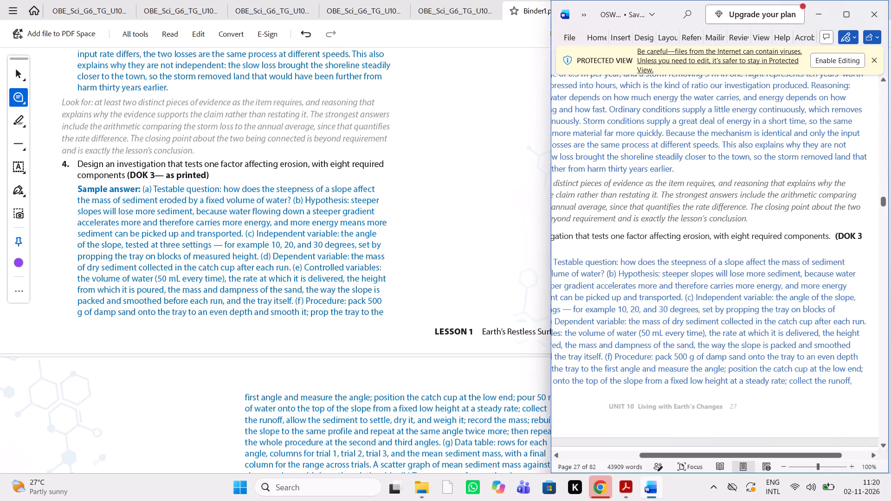
pyautogui.hscroll(1, 774, 307)
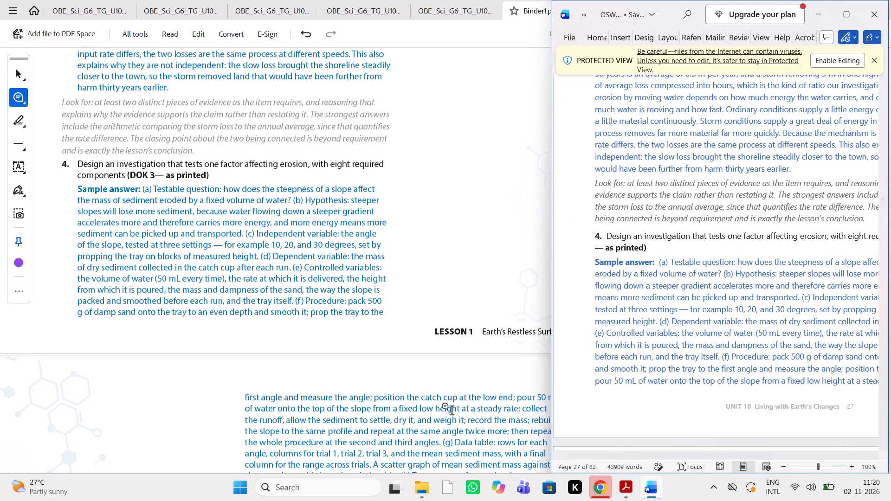
pyautogui.scroll(-2, 452, 412)
pyautogui.hscroll(-2, 452, 412)
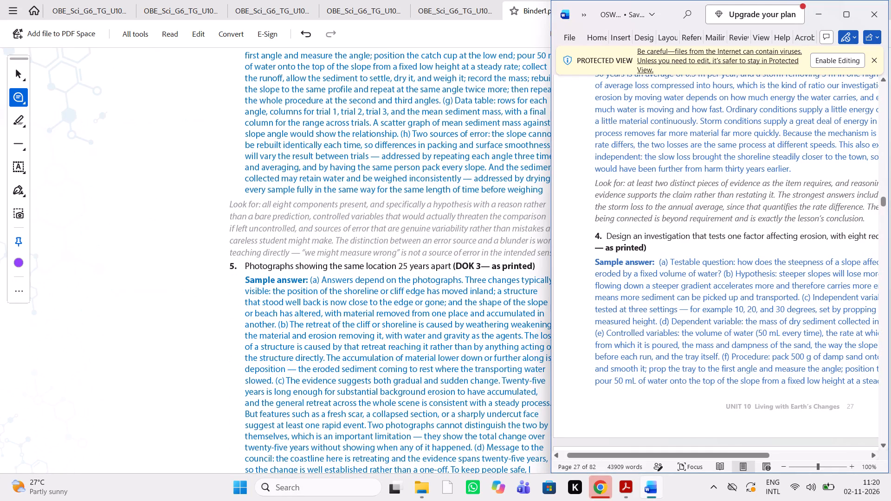
pyautogui.hscroll(-1, 719, 367)
pyautogui.scroll(-2, 719, 367)
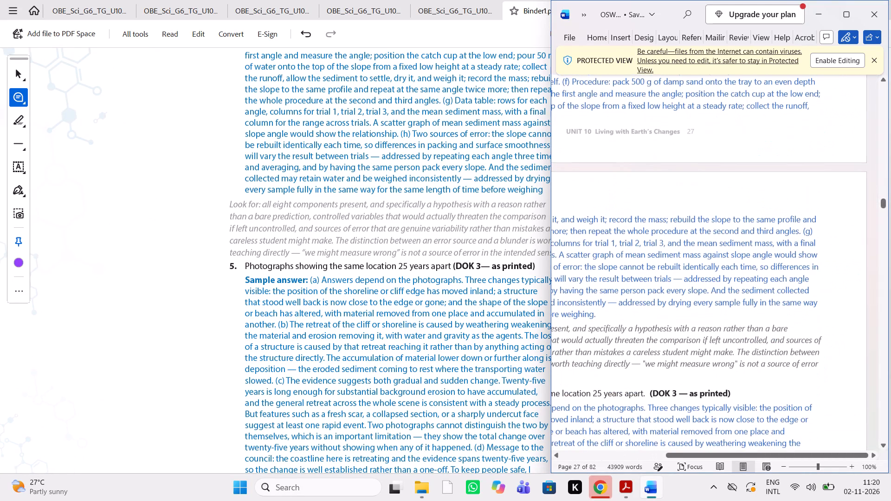
pyautogui.hscroll(1, 719, 367)
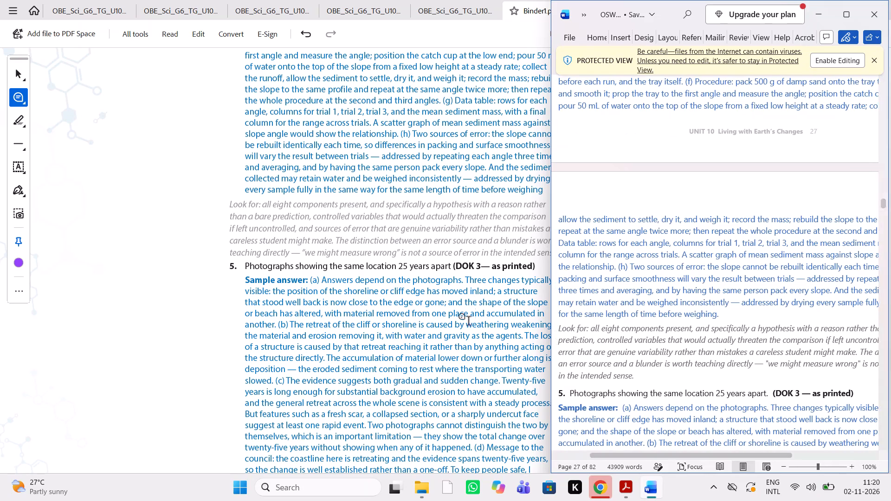
# Compare Skill Mastery item 5 on photographs taken 25 years apart, with its sample answer and Look for note, between the PDF and the manuscript.
pyautogui.scroll(-1, 470, 355)
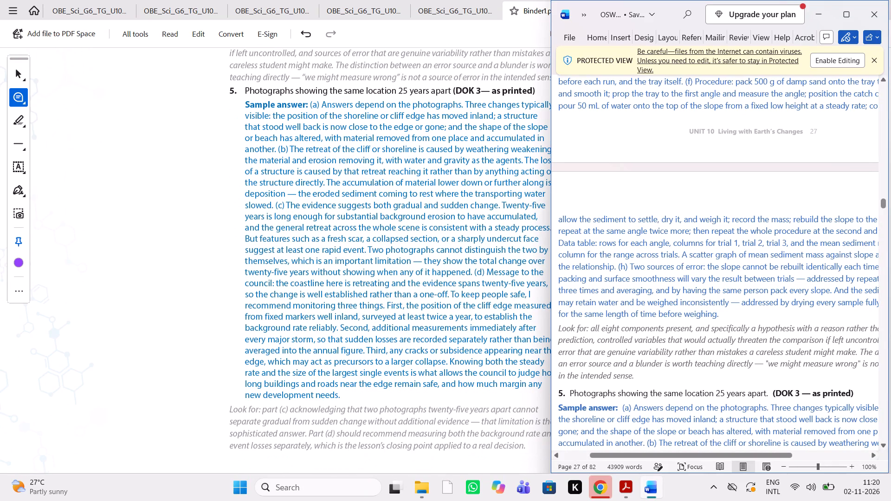
pyautogui.scroll(-5, 684, 322)
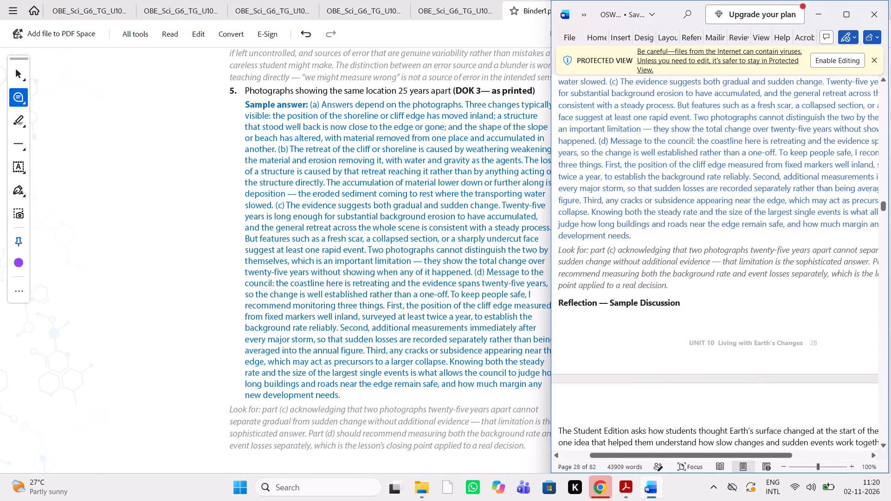
# Compare the Lesson 1 Reflection section and its Questions to prompt with between the PDF and the manuscript.
pyautogui.scroll(-1, 375, 368)
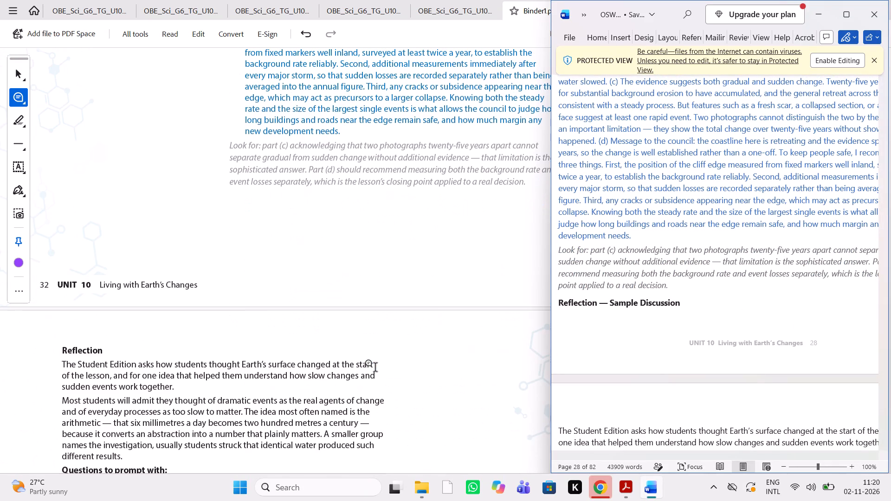
pyautogui.scroll(-2, 375, 368)
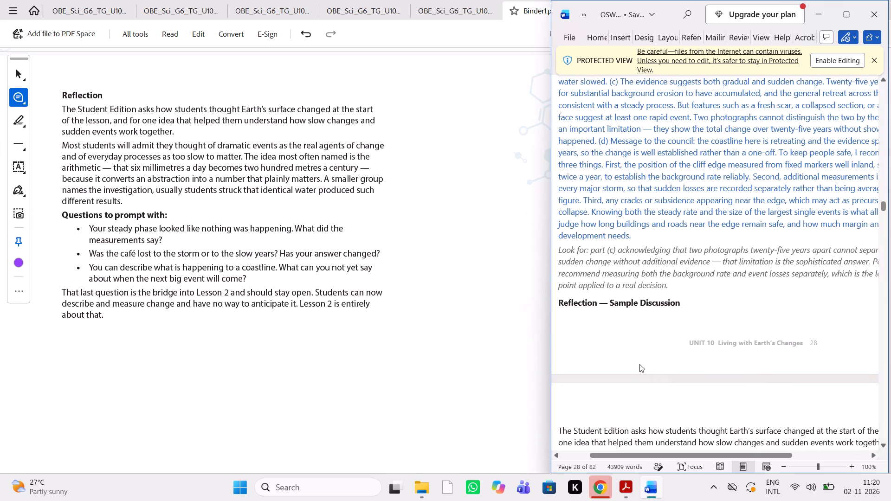
pyautogui.scroll(-1, 639, 366)
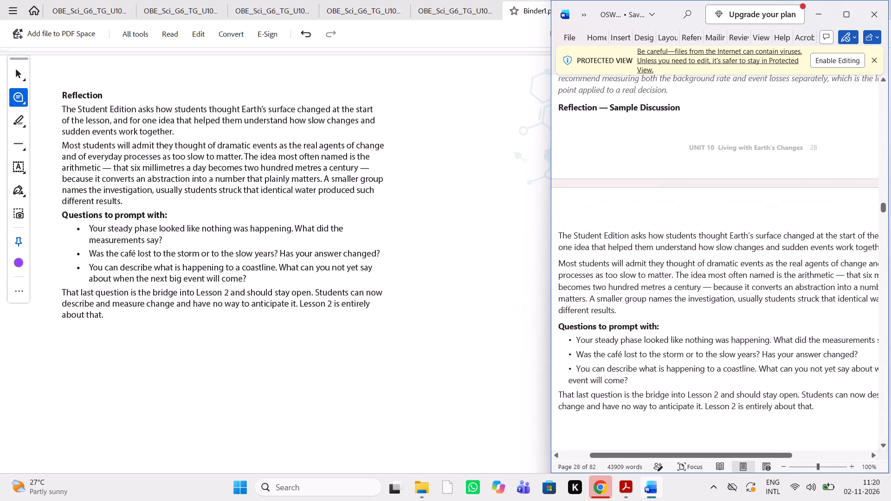
# Compare the Lesson 2 Reading the Warning Signs opener, with its Standards Note and Lesson Overview, between the PDF and the manuscript.
pyautogui.scroll(-3, 383, 342)
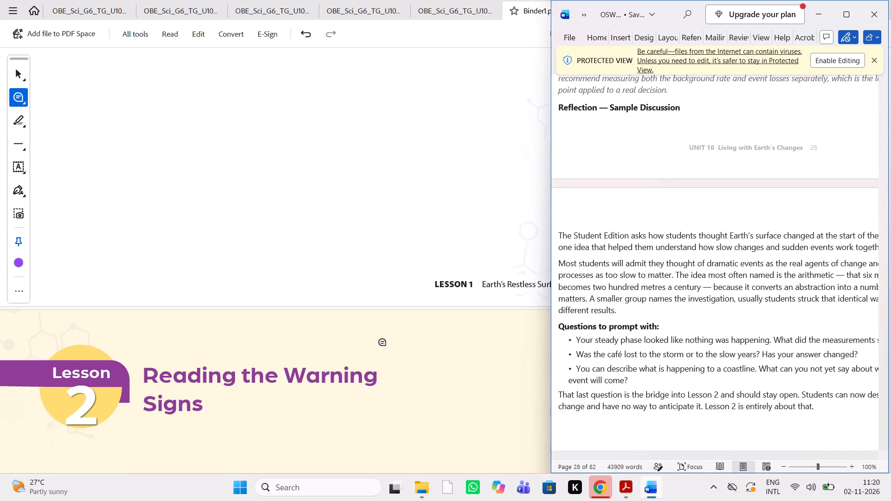
pyautogui.scroll(-2, 383, 342)
pyautogui.scroll(-4, 658, 347)
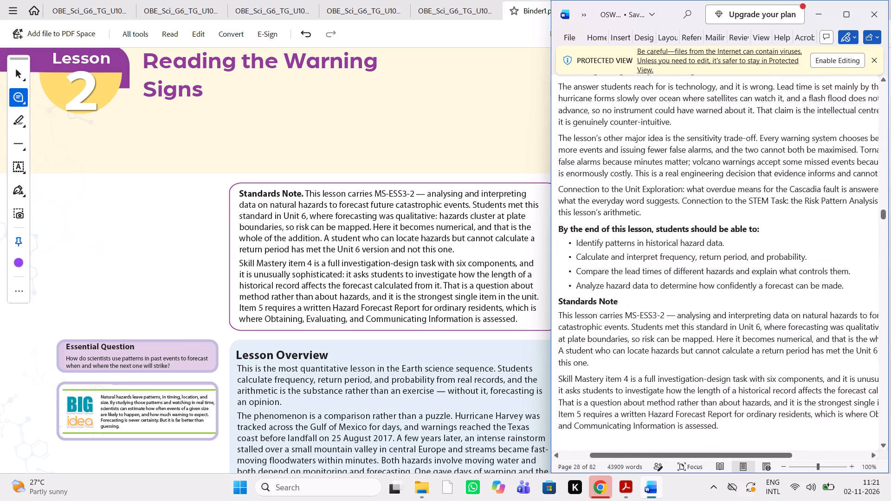
pyautogui.scroll(-1, 658, 347)
pyautogui.scroll(1, 658, 347)
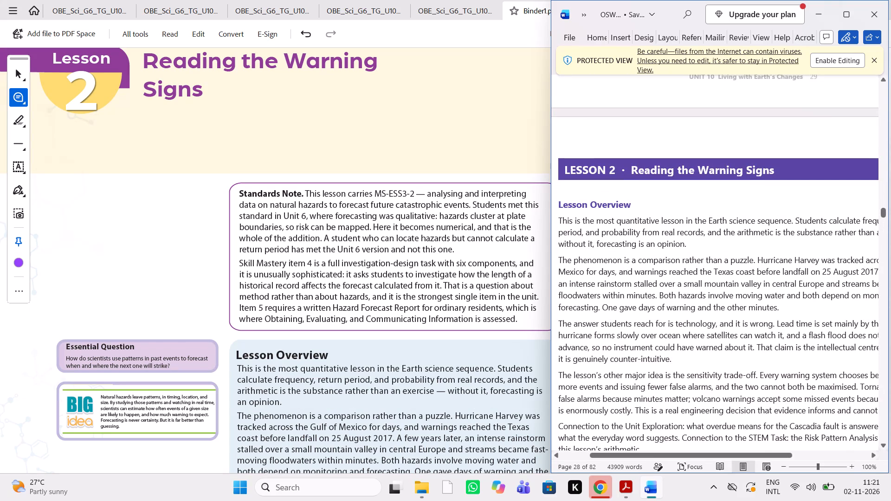
# Check the Lesson 2 Essential Question and Big Idea in the student book PDF against the opener page in Binder1.pdf.
pyautogui.click(625, 491)
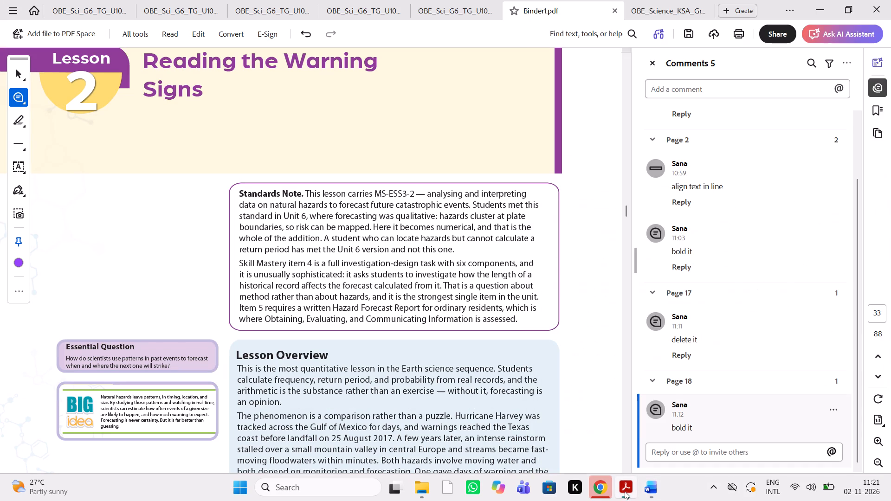
pyautogui.click(676, 13)
pyautogui.scroll(-10, 562, 235)
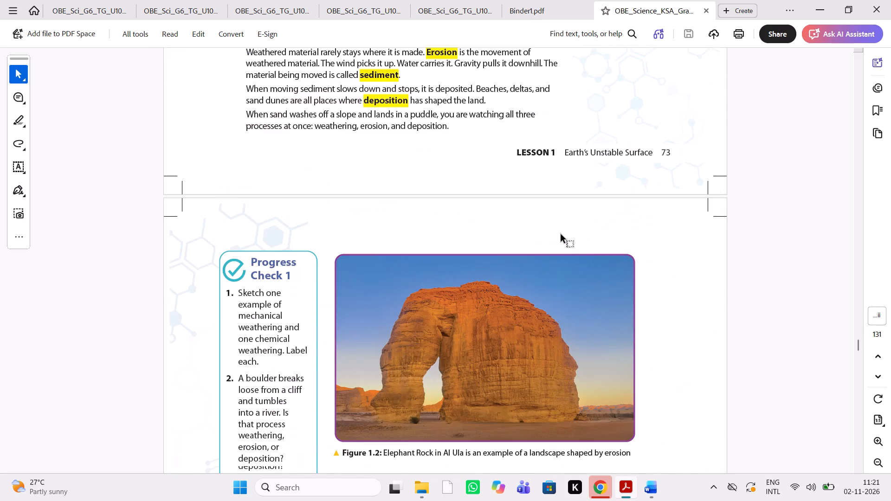
pyautogui.scroll(-20, 562, 235)
pyautogui.scroll(-4, 562, 235)
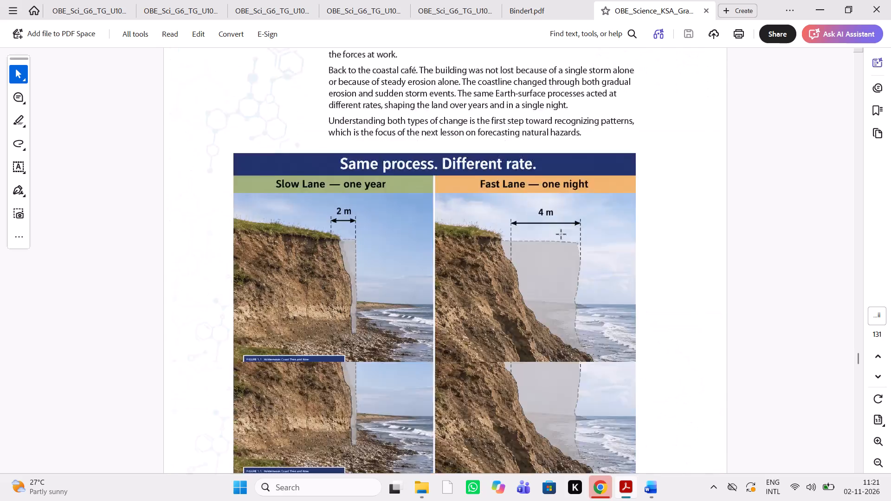
pyautogui.scroll(-17, 562, 235)
pyautogui.scroll(2, 562, 235)
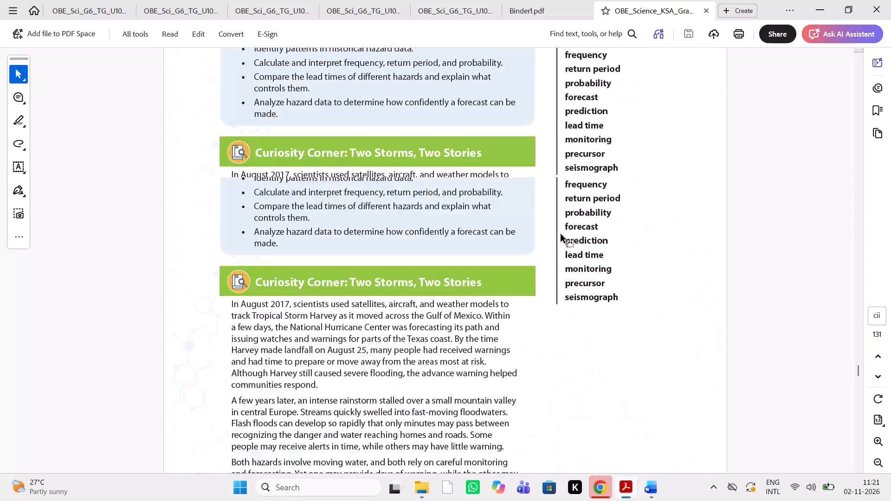
pyautogui.scroll(1, 562, 235)
pyautogui.hscroll(2, 562, 235)
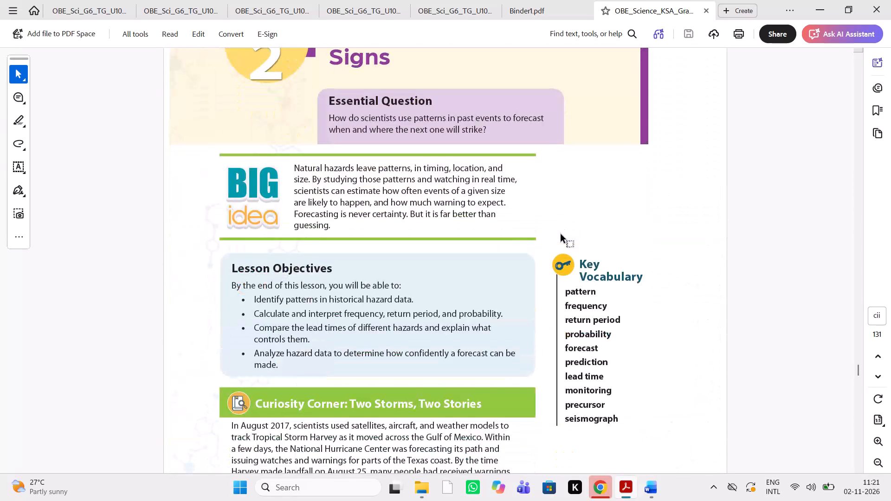
pyautogui.click(562, 235)
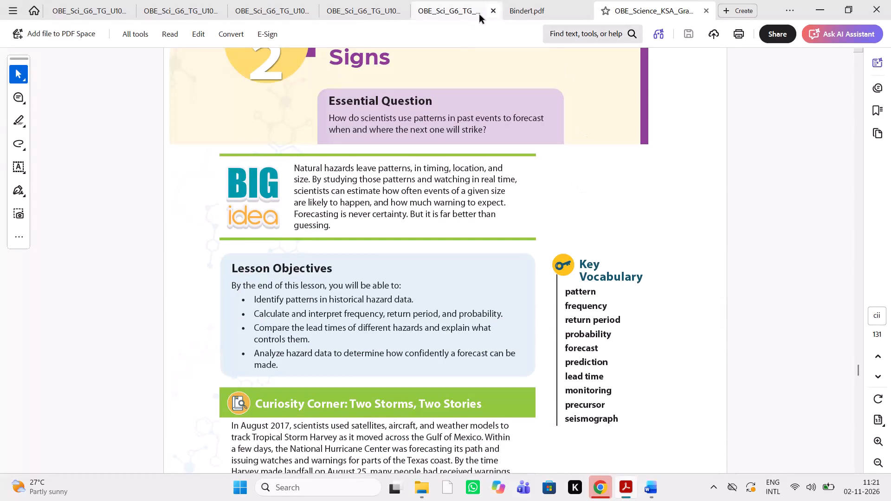
pyautogui.click(542, 10)
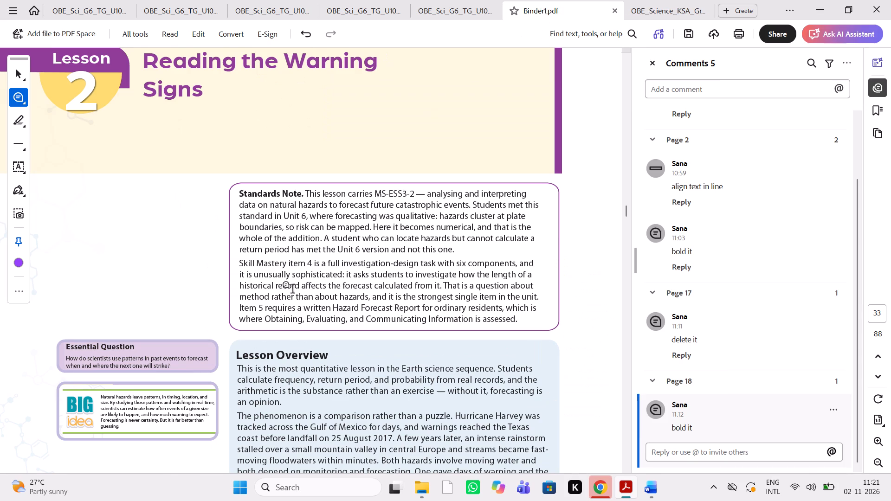
# Read through the Lesson 2 Standards Note, Lesson Overview and start of the objectives list in the teacher guide PDF.
pyautogui.hscroll(1, 255, 354)
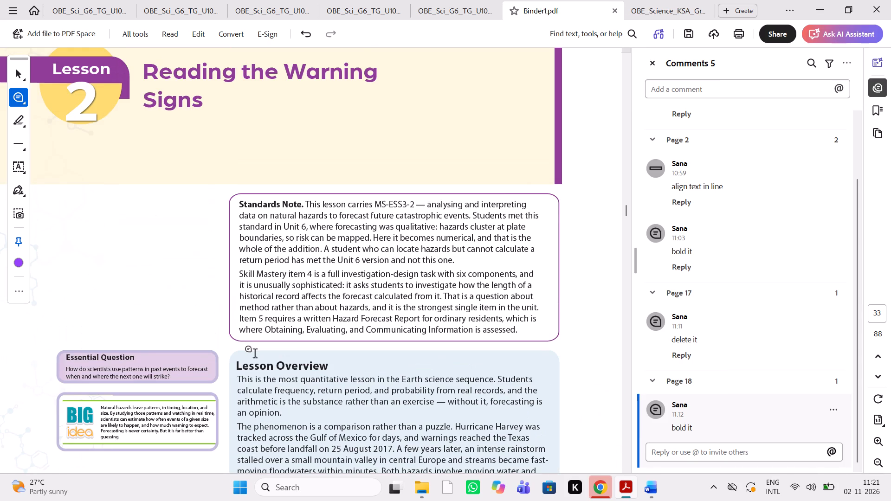
pyautogui.scroll(-1, 255, 354)
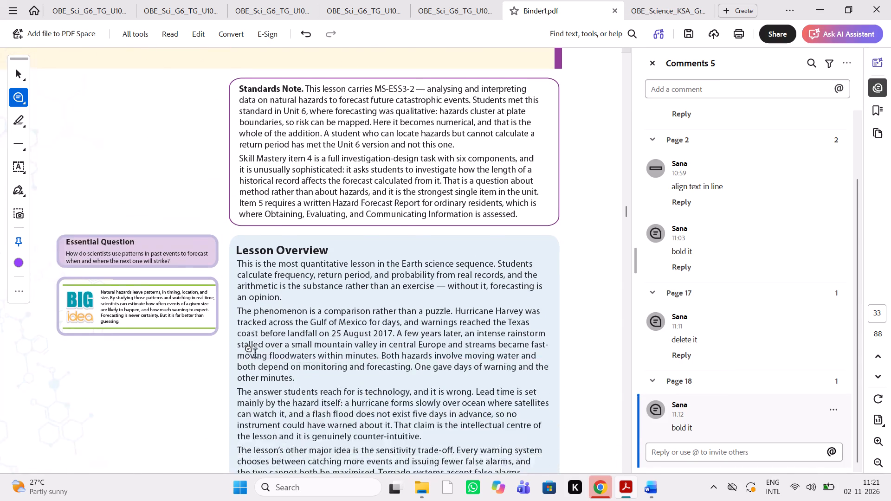
pyautogui.scroll(-2, 255, 354)
pyautogui.scroll(2, 255, 354)
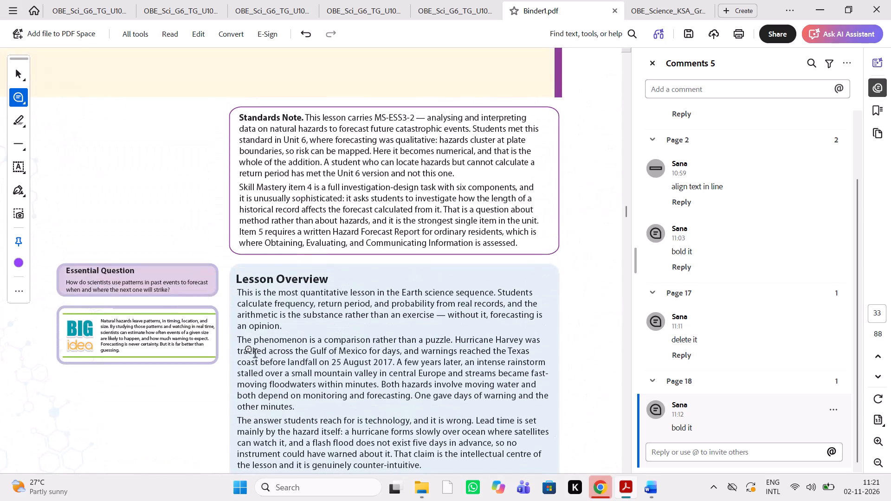
pyautogui.scroll(1, 255, 354)
pyautogui.scroll(-2, 255, 354)
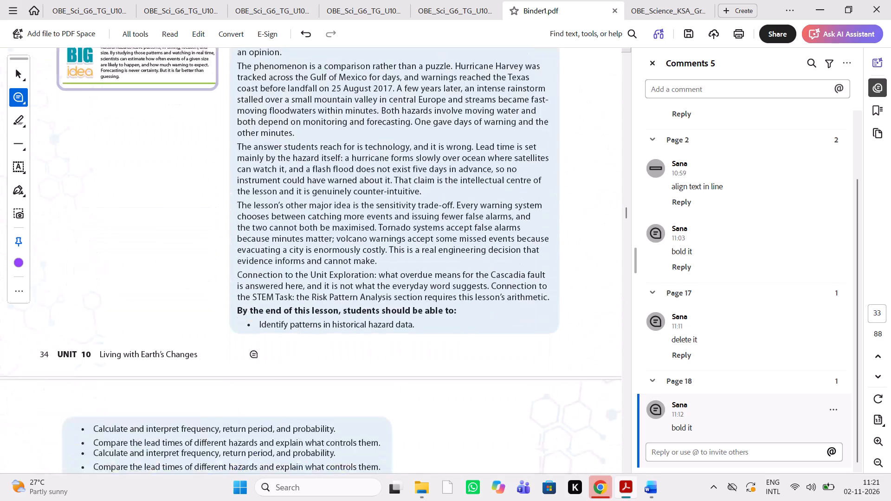
# Compare the Lesson 2 Teacher Note on Progress Check 4 and the Lesson Pacing table between the PDF and the Word manuscript.
pyautogui.scroll(-3, 255, 354)
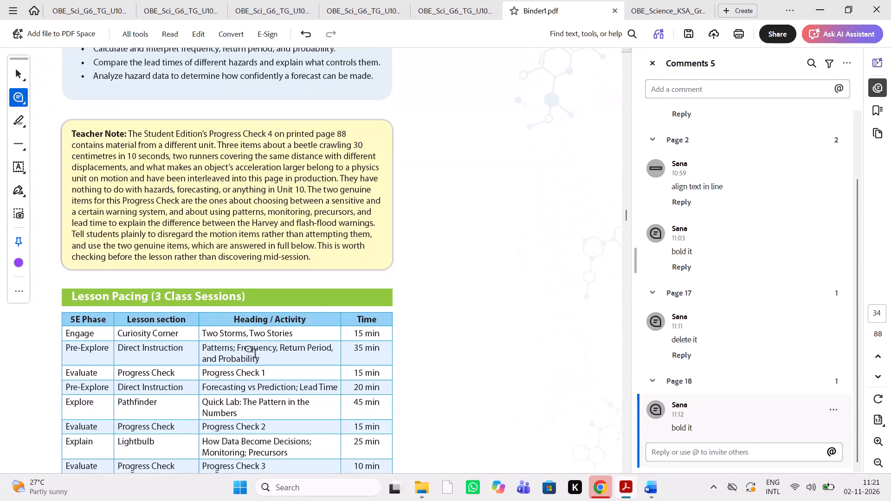
pyautogui.scroll(-3, 255, 354)
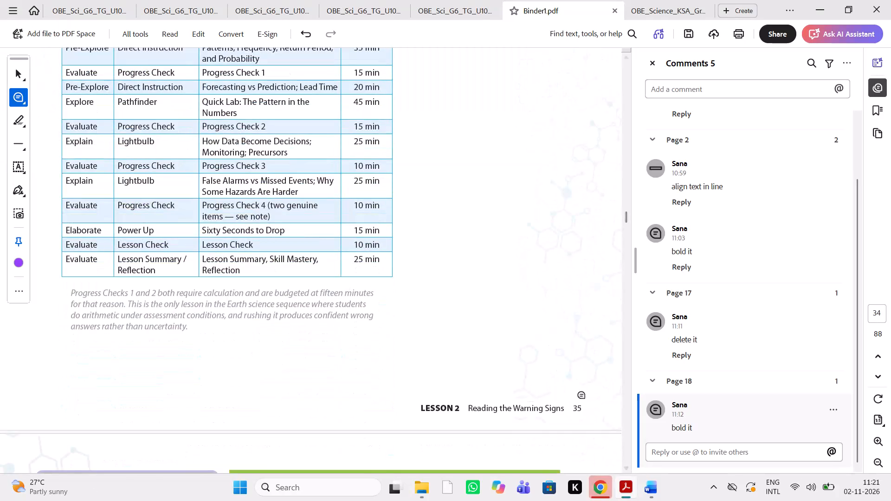
pyautogui.doubleClick(641, 486)
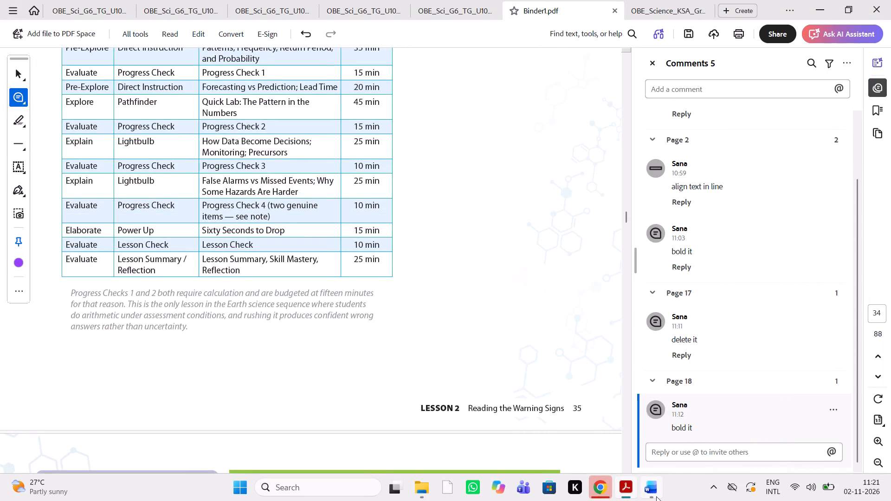
pyautogui.click(656, 496)
pyautogui.scroll(-7, 720, 282)
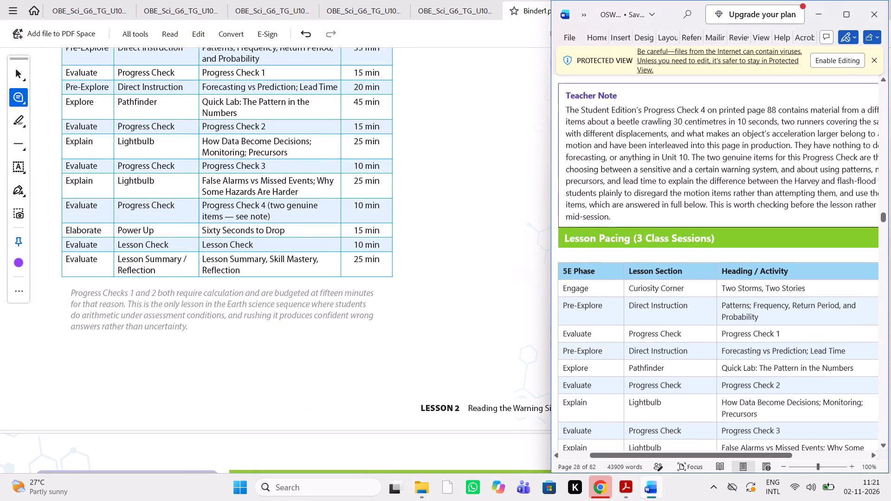
pyautogui.scroll(7, 249, 182)
pyautogui.scroll(-3, 249, 182)
# Look back through the PDF from the Lesson 1 Skill Mastery answers and Reflection to the Lesson 2 opening pages.
pyautogui.scroll(1, 249, 182)
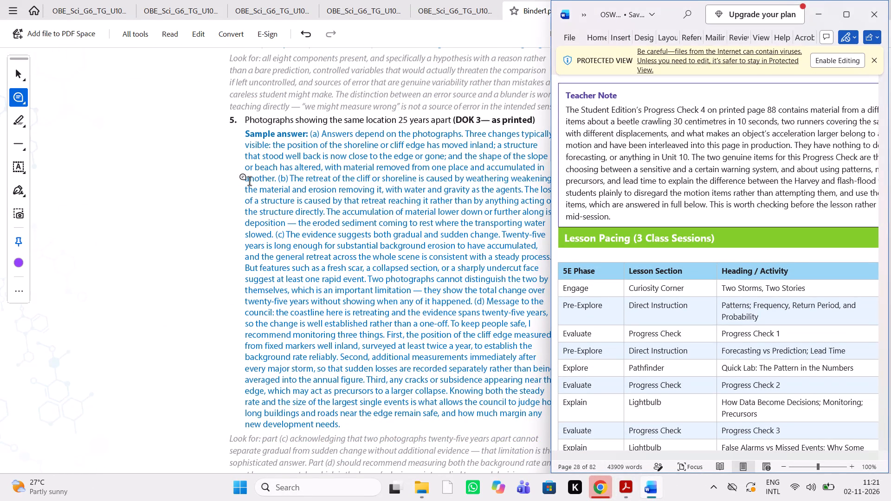
pyautogui.scroll(7, 249, 182)
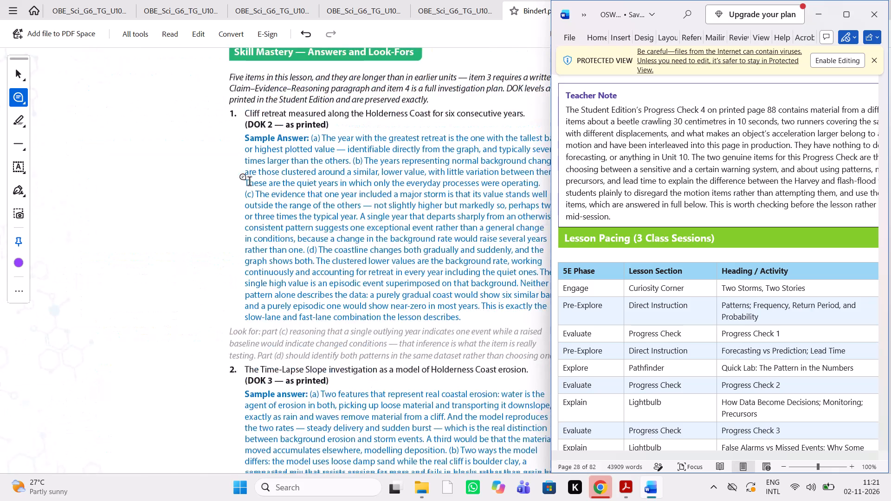
pyautogui.scroll(-14, 249, 182)
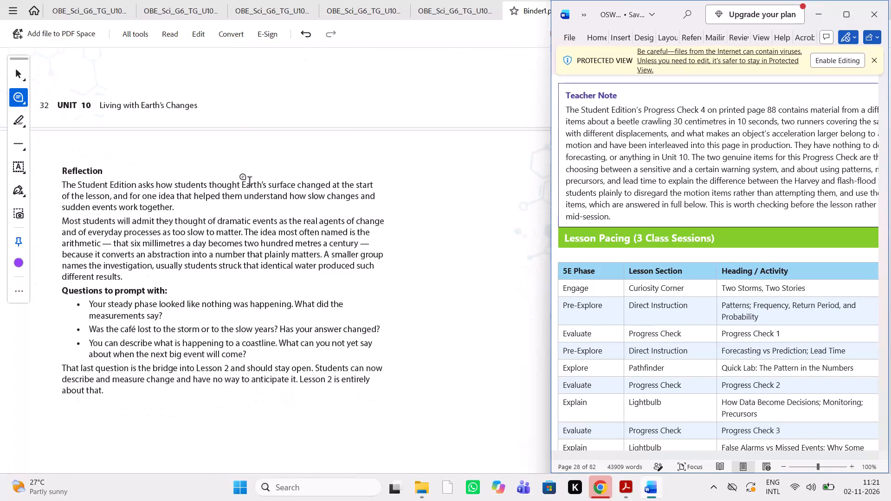
pyautogui.scroll(-7, 249, 182)
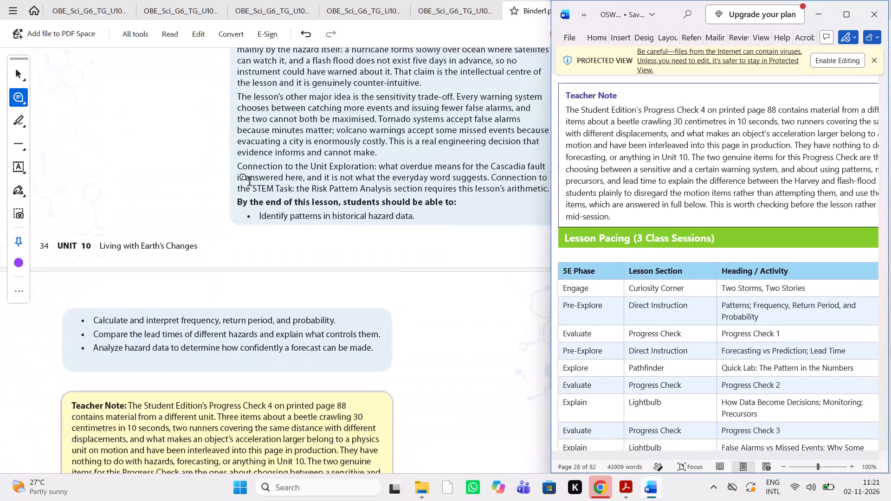
pyautogui.scroll(-6, 249, 182)
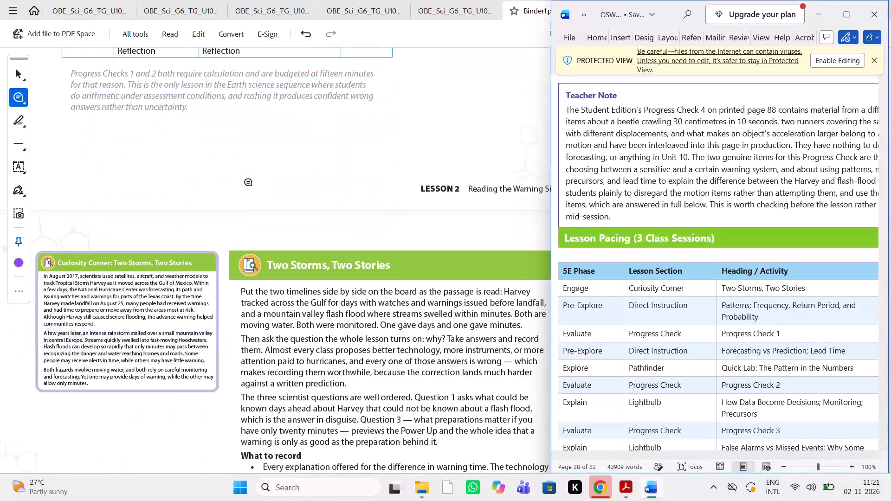
# Compare the remaining Lesson Pacing rows and the note on Progress Checks 1 and 2 between the PDF and the manuscript.
pyautogui.scroll(2, 249, 182)
pyautogui.scroll(-1, 249, 182)
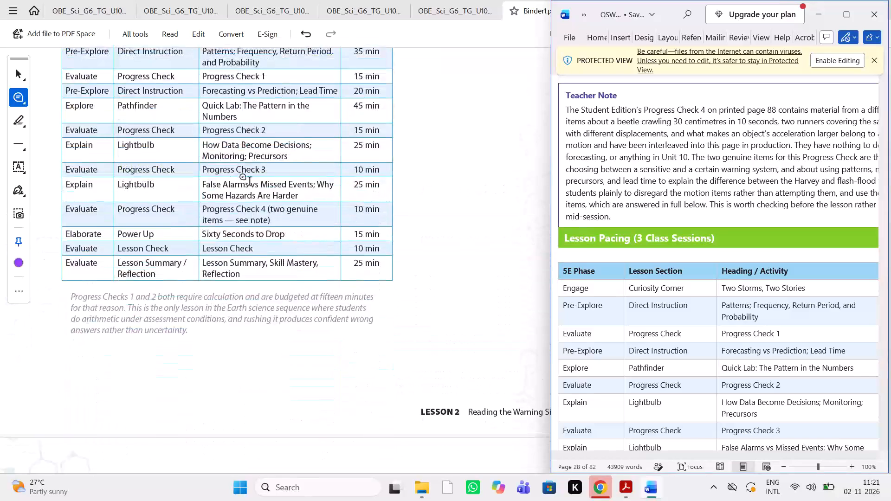
pyautogui.scroll(-3, 712, 342)
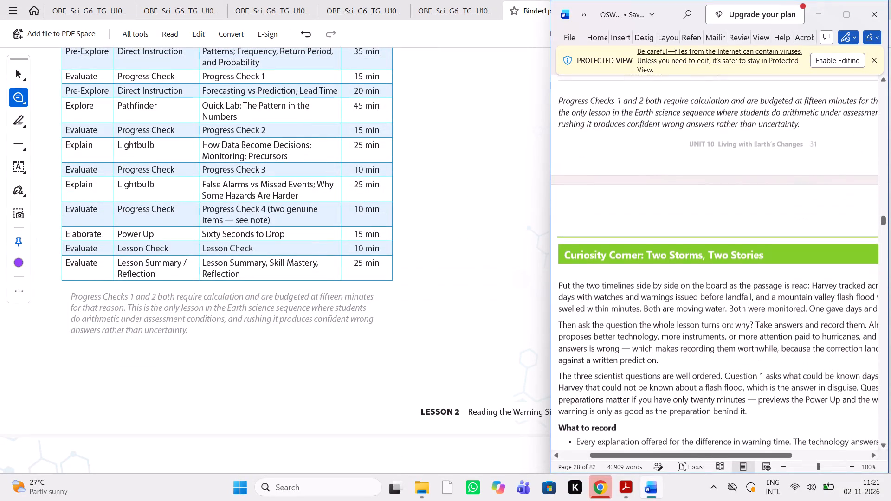
pyautogui.scroll(1, 712, 342)
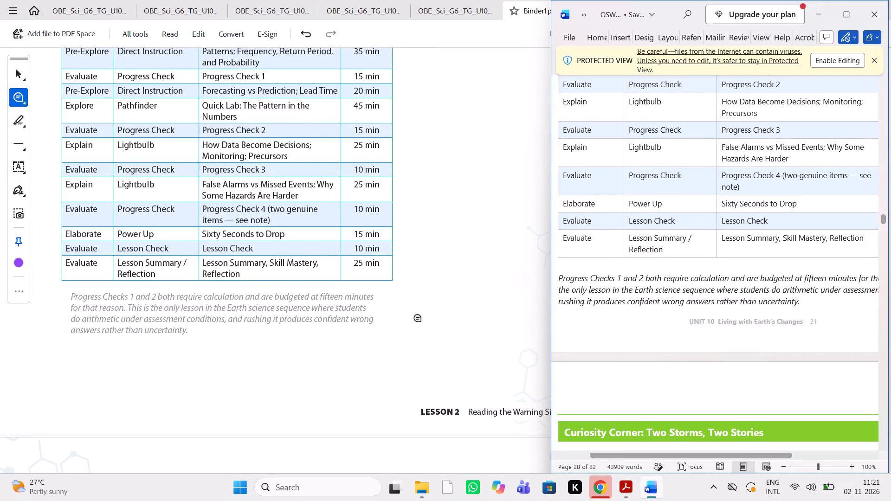
pyautogui.hscroll(-1, 419, 318)
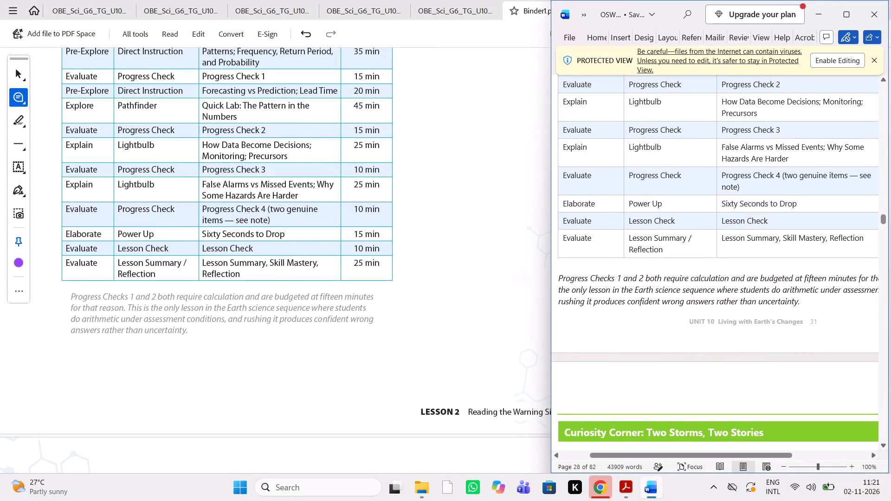
pyautogui.hscroll(-2, 732, 310)
# Compare the Curiosity Corner "Two Storms, Two Stories" text, including the Patterns prompt and Misconception Alert, between the PDF and the Word manuscript.
pyautogui.scroll(-1, 732, 310)
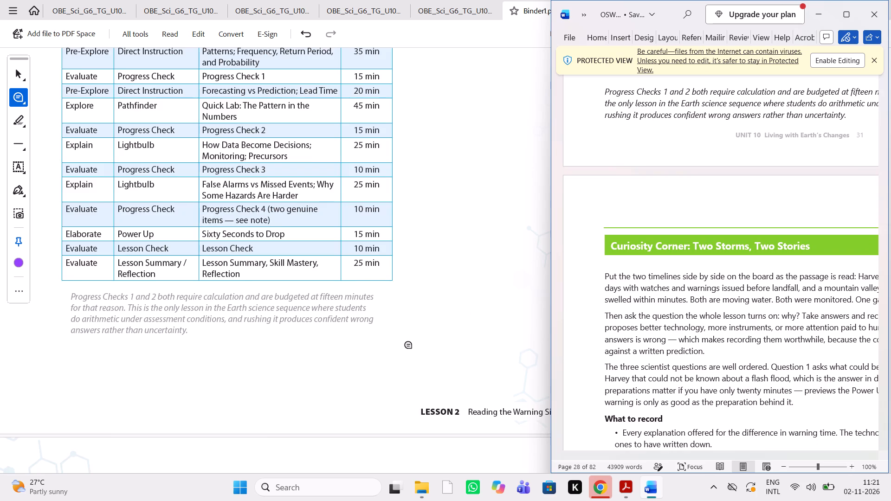
pyautogui.scroll(-2, 409, 345)
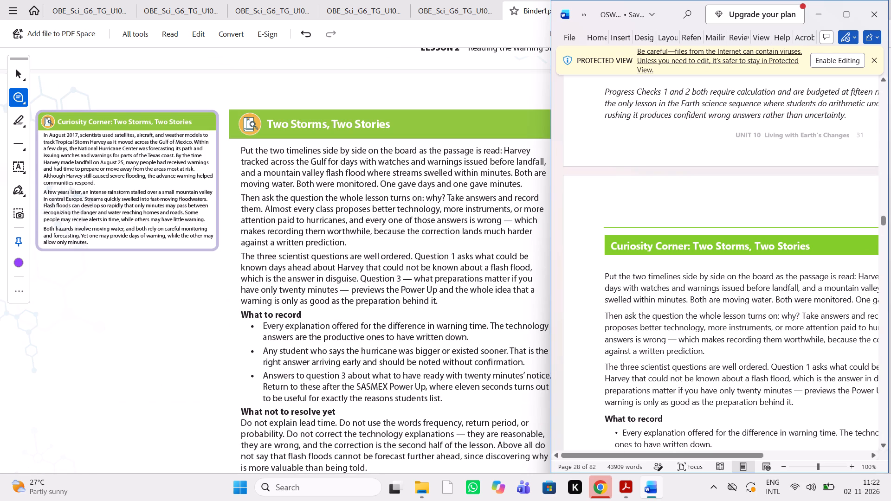
pyautogui.scroll(-1, 639, 415)
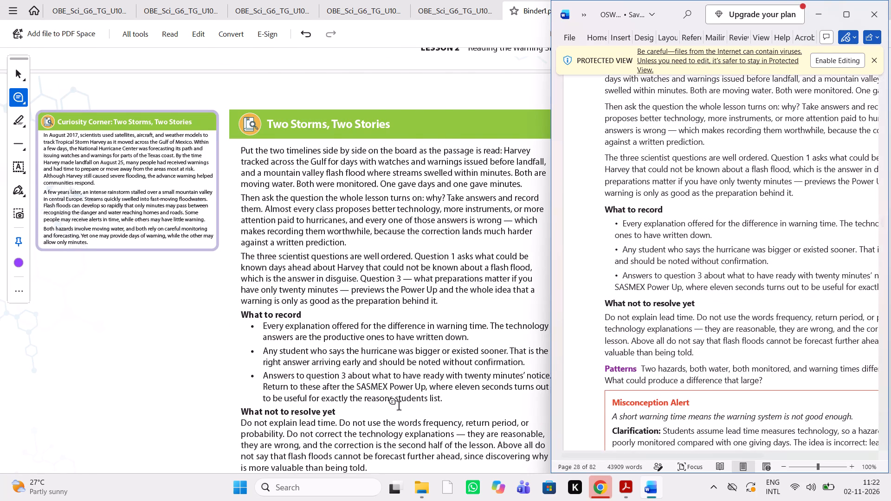
pyautogui.scroll(-1, 399, 407)
pyautogui.hscroll(-1, 679, 333)
pyautogui.hscroll(1, 679, 333)
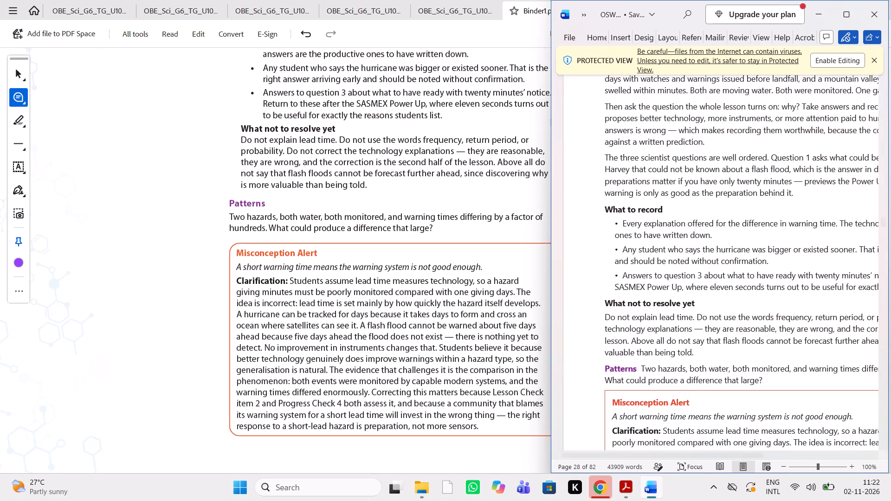
pyautogui.scroll(-3, 703, 335)
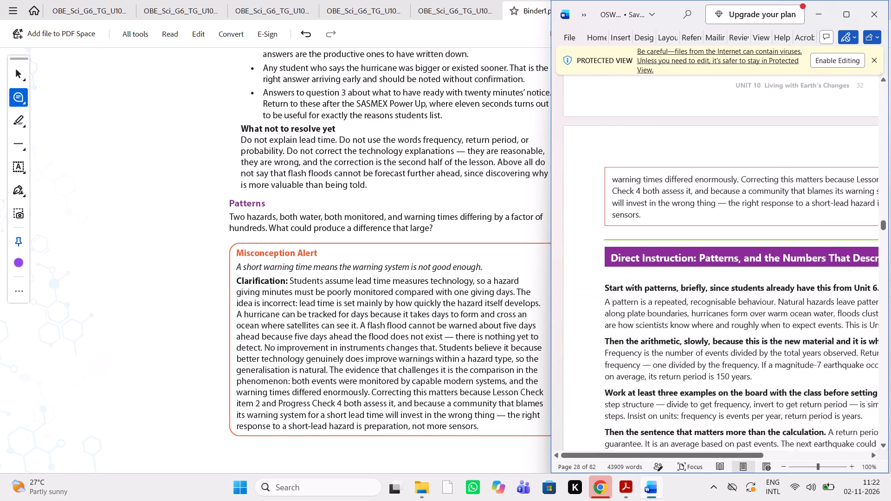
# Compare the Direct Instruction section "Patterns, and the Numbers That Describe Them" between the PDF and the manuscript, paragraph by paragraph.
pyautogui.scroll(-1, 703, 335)
pyautogui.scroll(-2, 461, 448)
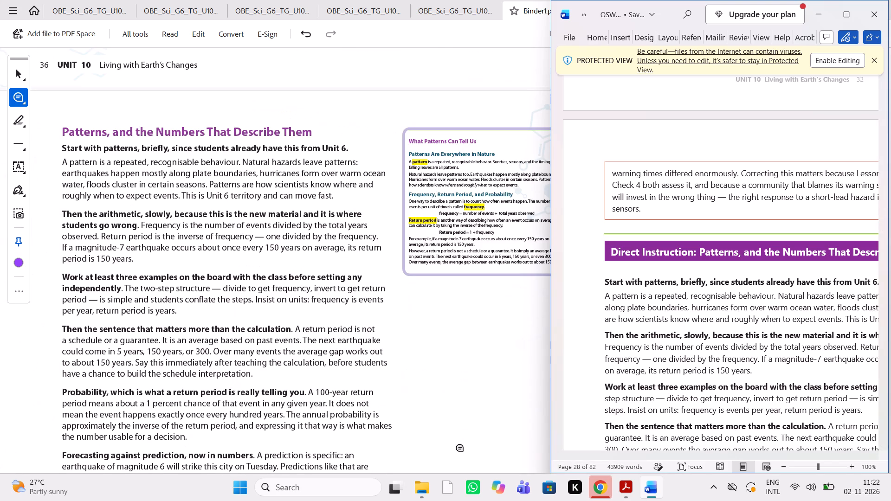
pyautogui.scroll(-1, 461, 448)
pyautogui.hscroll(-1, 706, 348)
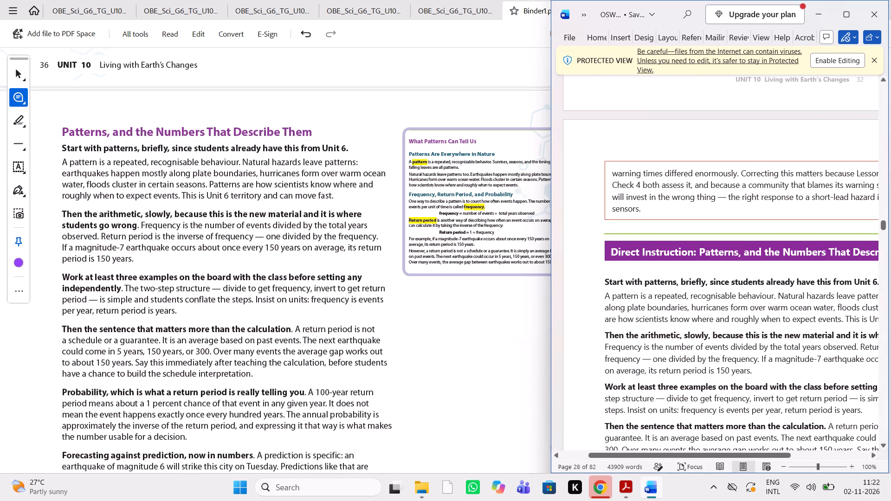
pyautogui.hscroll(-1, 706, 348)
pyautogui.hscroll(1, 706, 348)
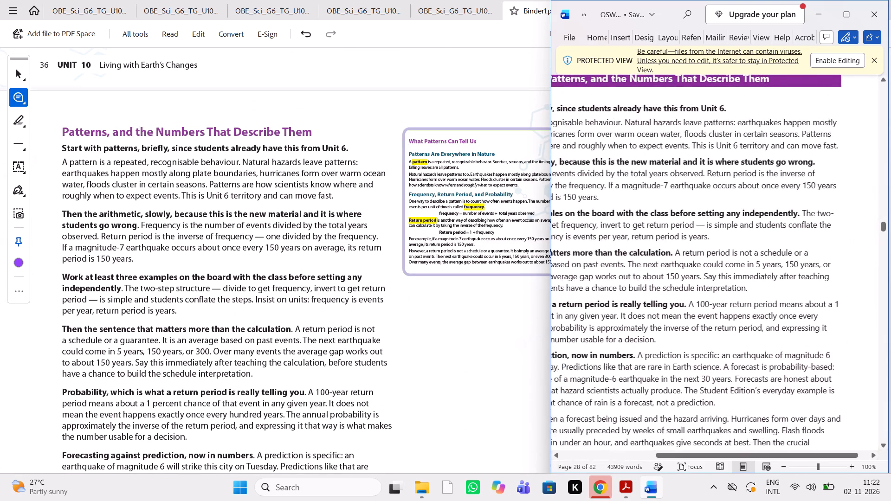
pyautogui.hscroll(1, 706, 348)
pyautogui.hscroll(-1, 706, 348)
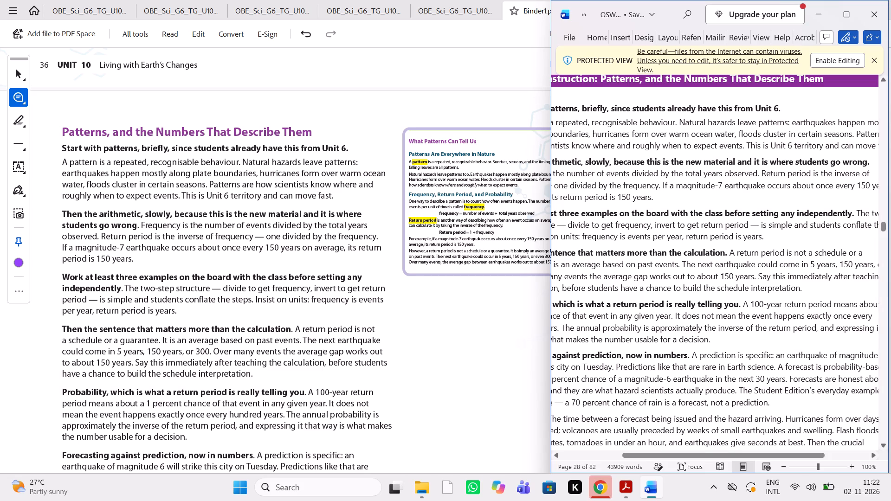
pyautogui.scroll(-2, 706, 244)
pyautogui.scroll(-1, 308, 295)
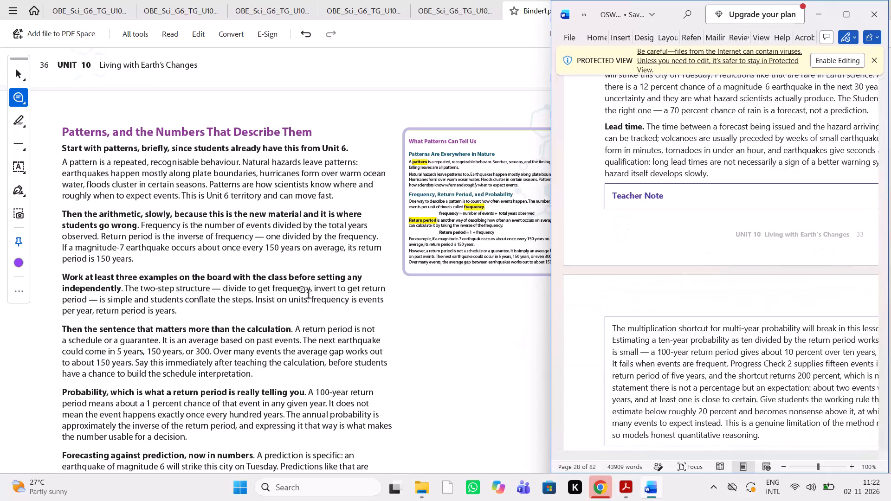
# Compare the forecasting and lead time paragraphs and the Teacher Note on the multiplication shortcut, continuing to the start of the Quick Check.
pyautogui.scroll(-3, 308, 295)
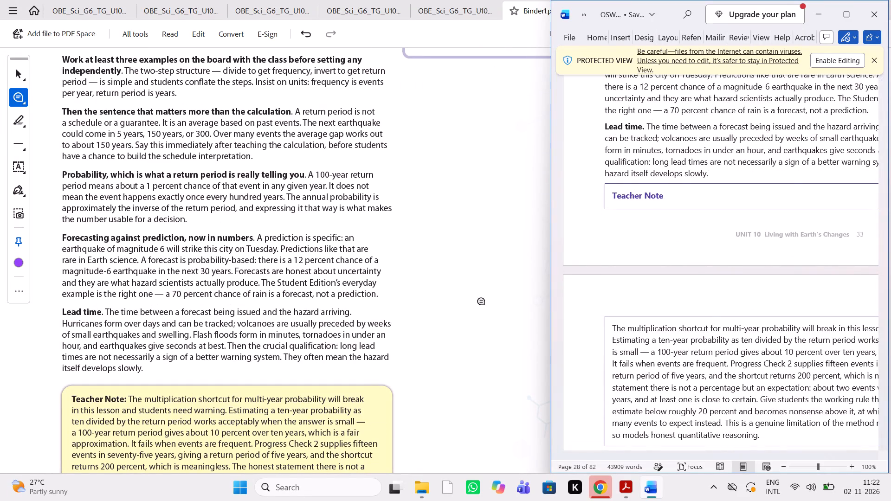
pyautogui.scroll(1, 639, 326)
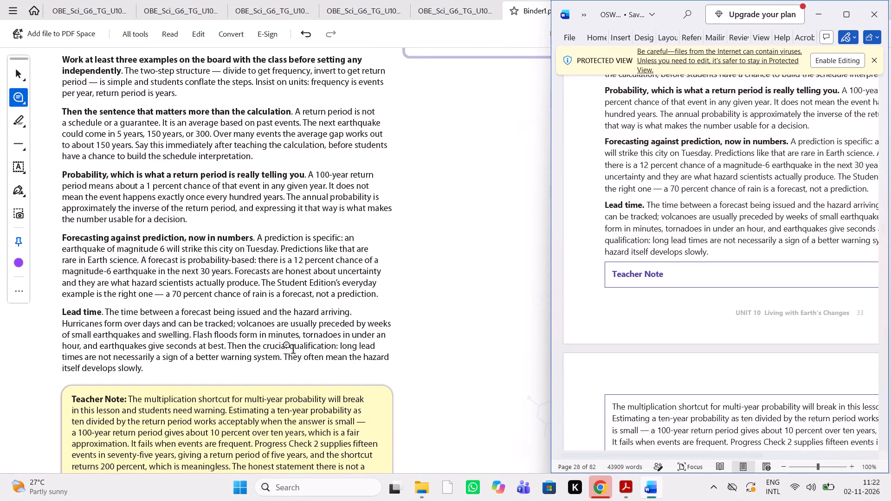
pyautogui.scroll(-2, 293, 350)
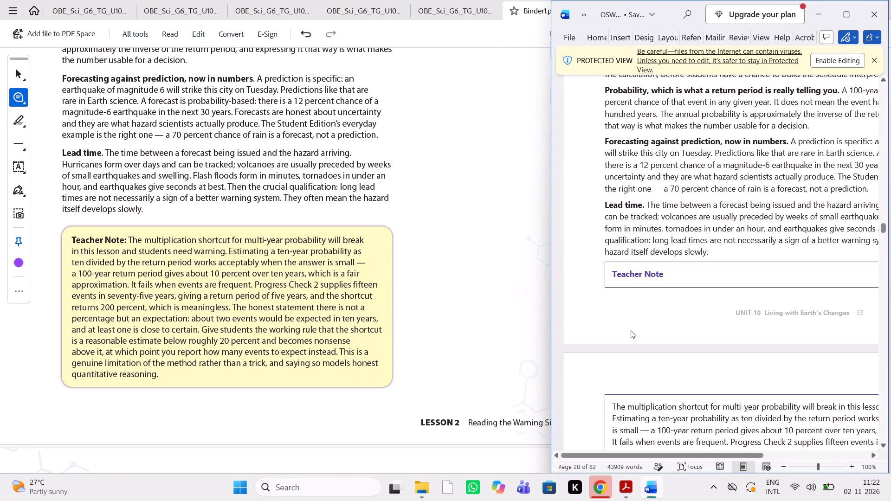
pyautogui.scroll(1, 631, 330)
pyautogui.scroll(-1, 358, 281)
pyautogui.scroll(1, 358, 281)
pyautogui.scroll(-2, 708, 278)
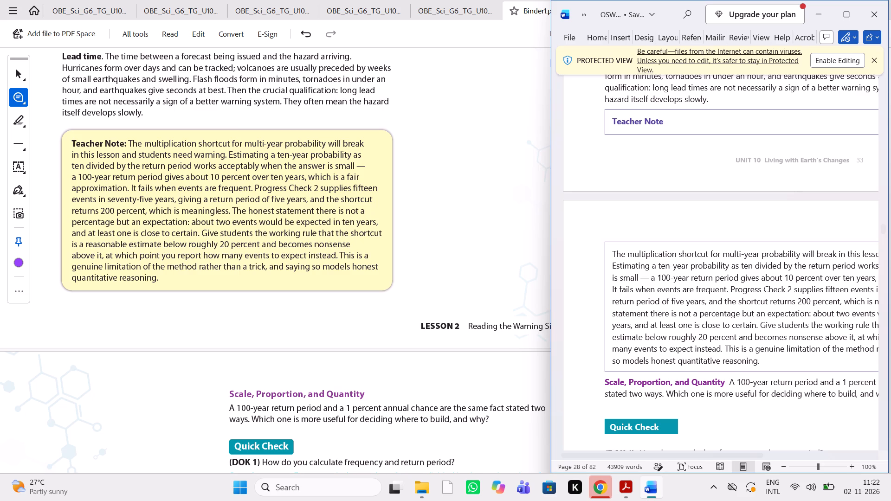
pyautogui.hscroll(-4, 708, 278)
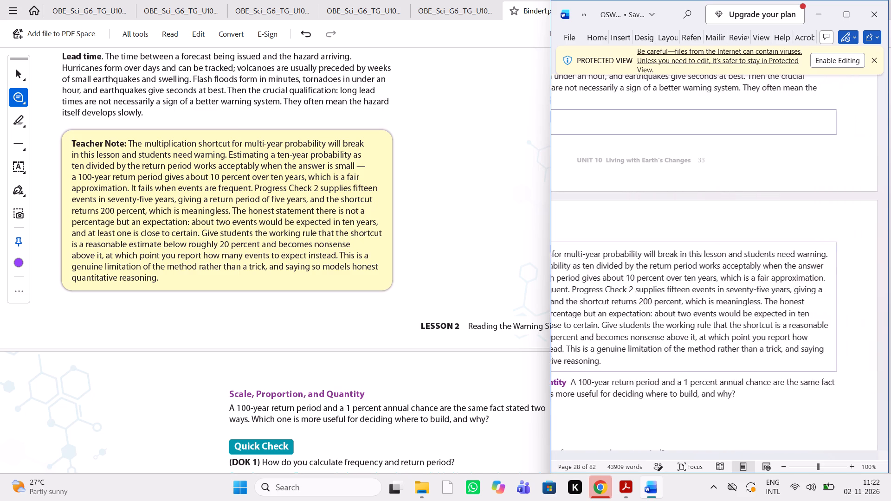
pyautogui.hscroll(3, 708, 278)
pyautogui.scroll(-2, 276, 348)
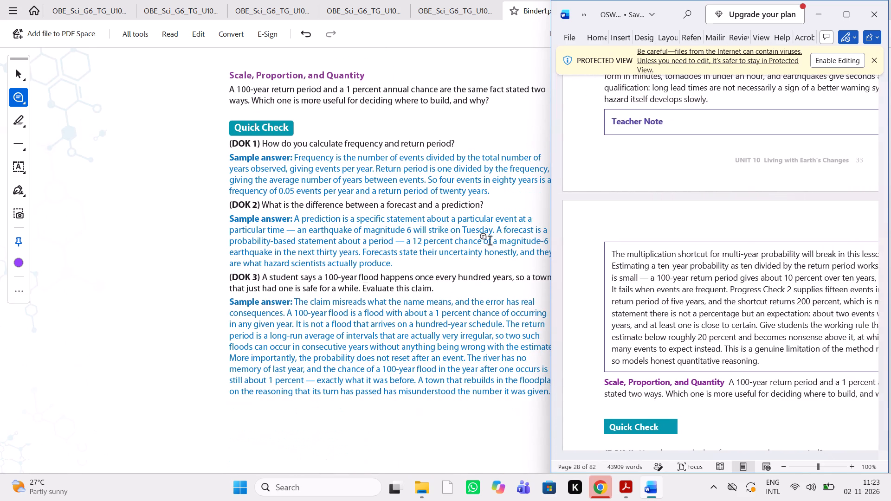
pyautogui.scroll(-1, 632, 379)
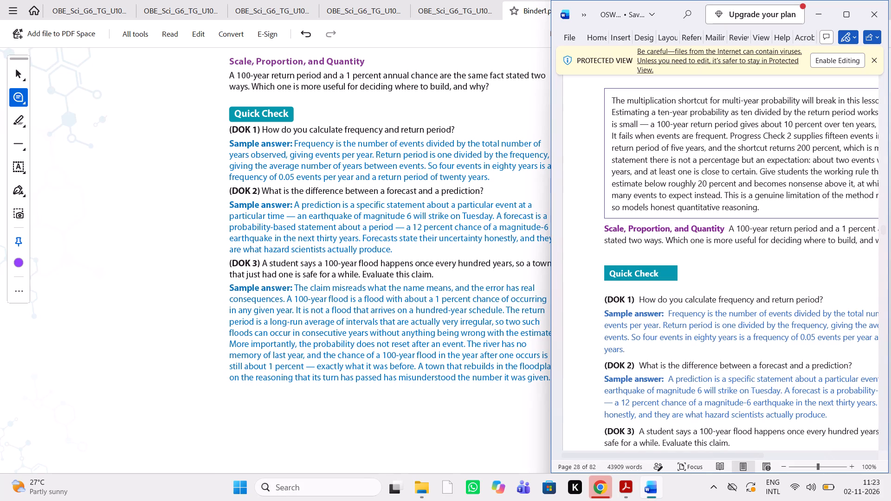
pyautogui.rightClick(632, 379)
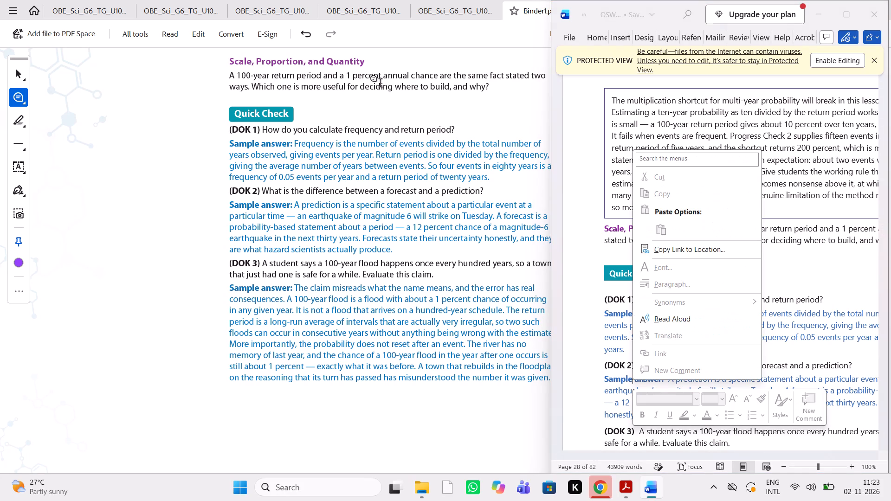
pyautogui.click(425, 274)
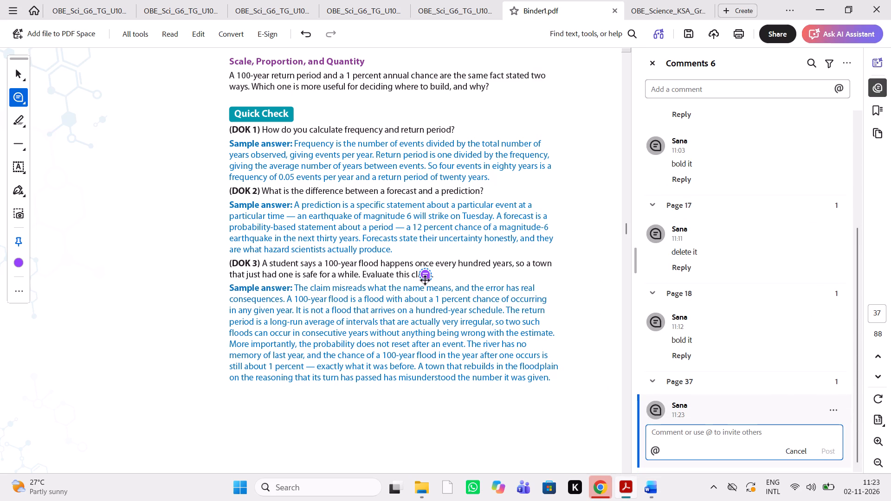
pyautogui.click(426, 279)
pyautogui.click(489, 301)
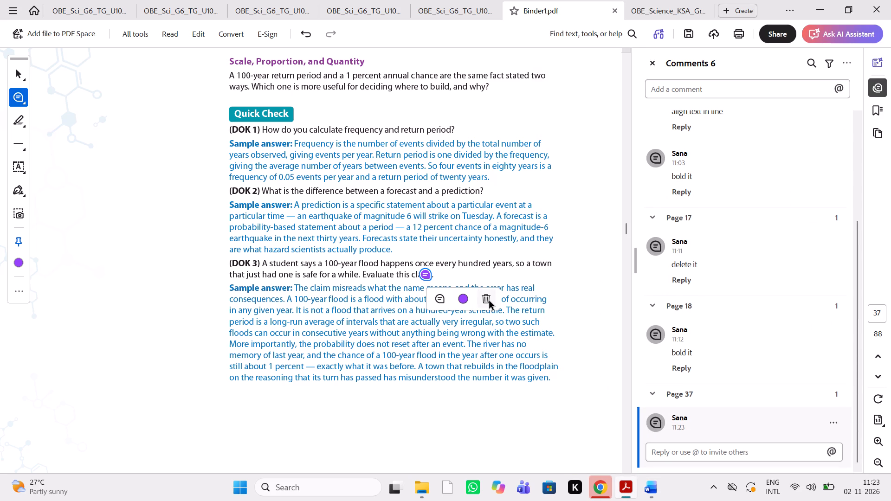
# Return to the Word manuscript and compare the Quick Check DOK 1 to DOK 3 questions and sample answers with the PDF.
pyautogui.click(646, 484)
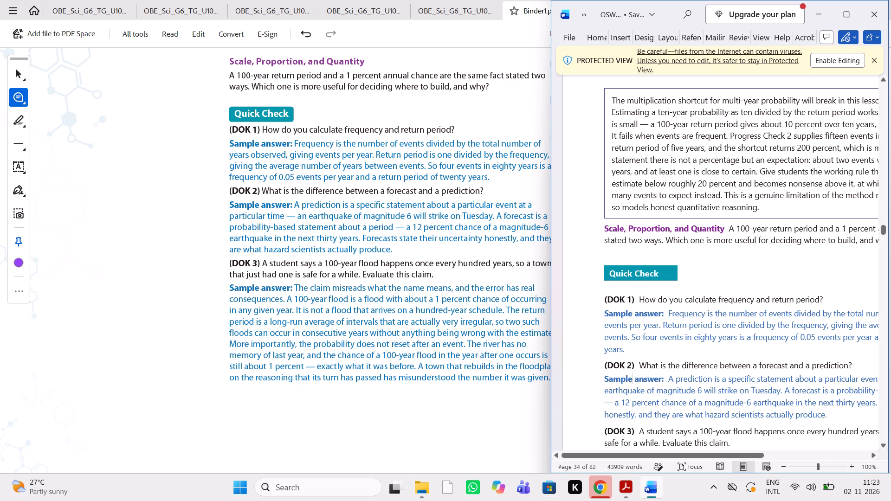
pyautogui.hscroll(-1, 687, 355)
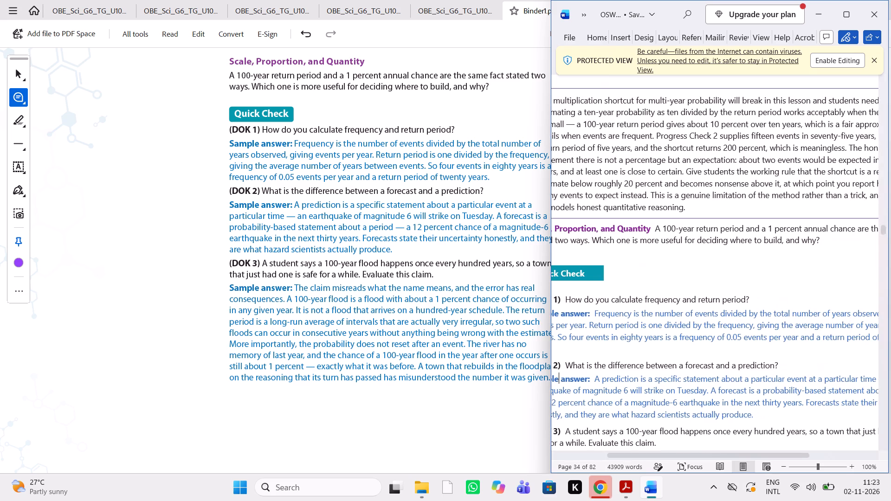
pyautogui.scroll(-1, 687, 355)
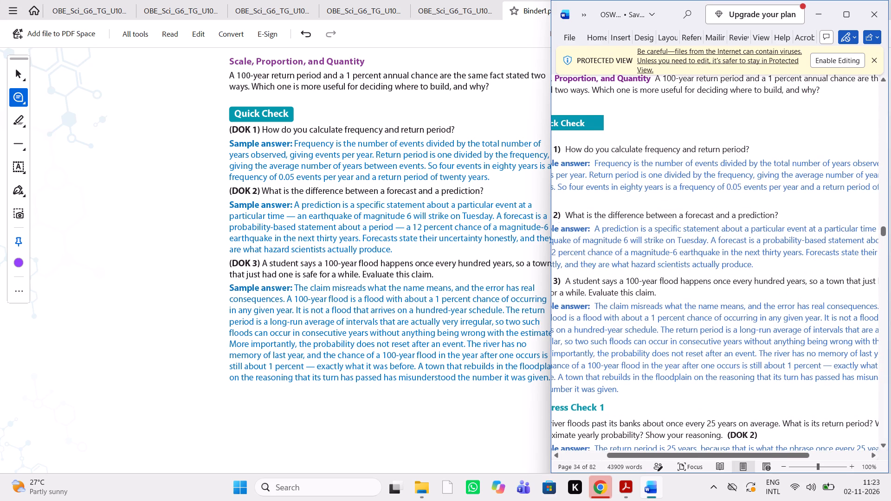
pyautogui.hscroll(1, 687, 355)
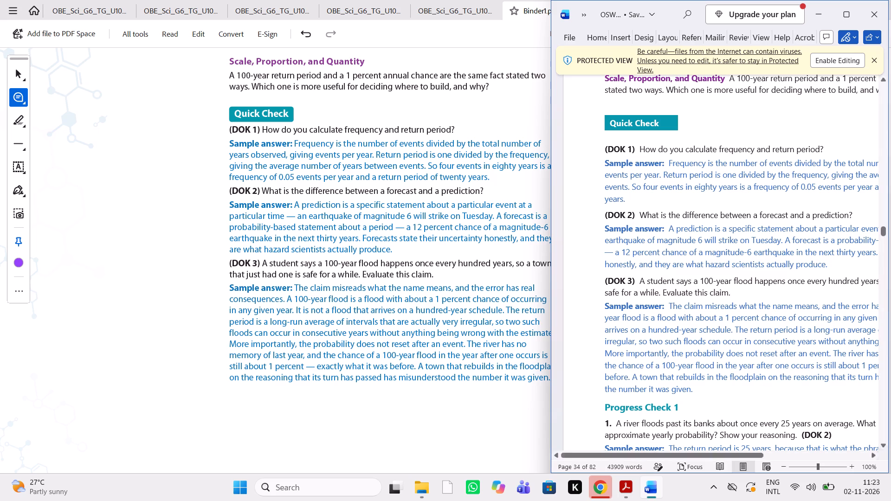
# Compare the Progress Check 1 questions, sample answers and "Look for" notes for items 1 to 3 between the PDF and the manuscript.
pyautogui.scroll(-4, 451, 306)
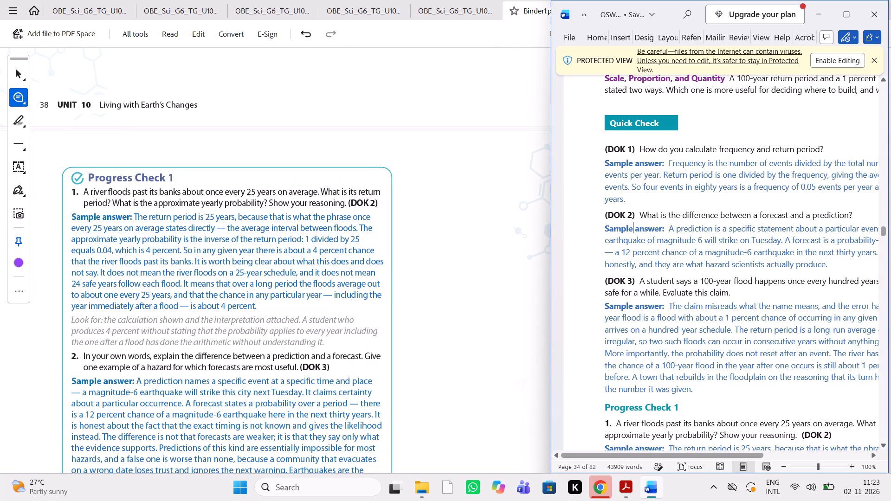
pyautogui.scroll(-1, 694, 344)
pyautogui.scroll(-1, 284, 313)
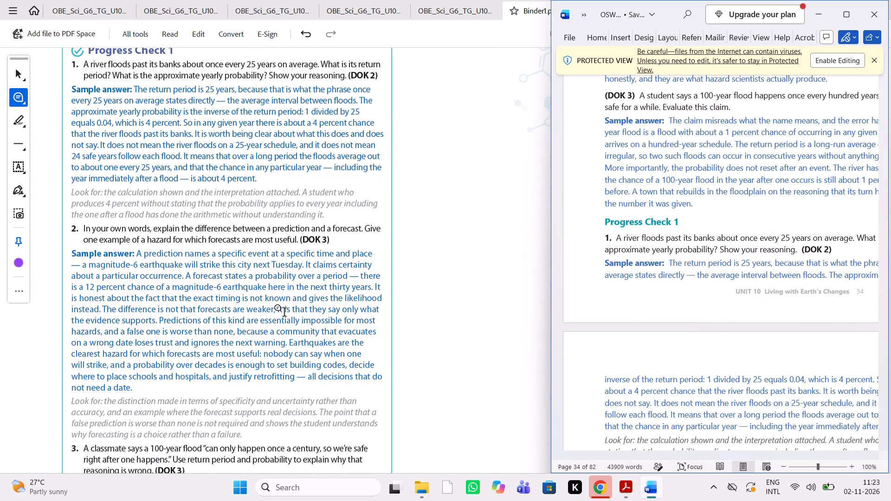
pyautogui.scroll(-1, 284, 313)
pyautogui.hscroll(-1, 599, 426)
pyautogui.scroll(-1, 599, 426)
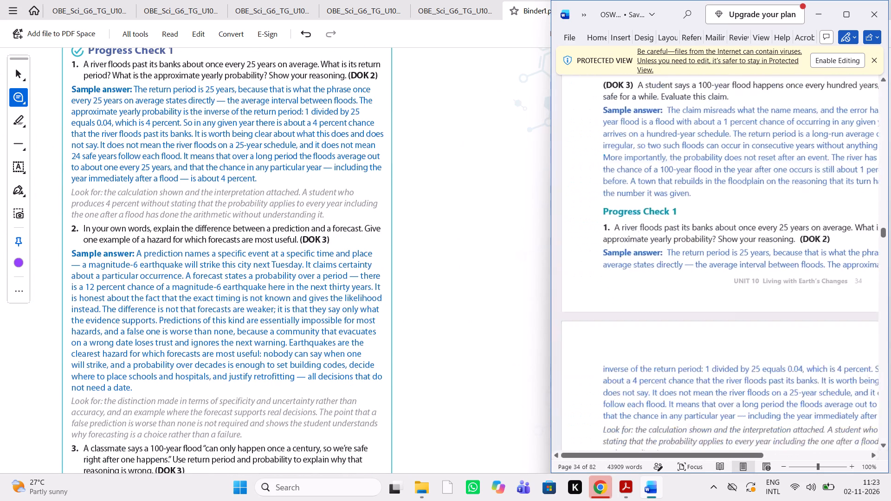
pyautogui.scroll(-1, 599, 426)
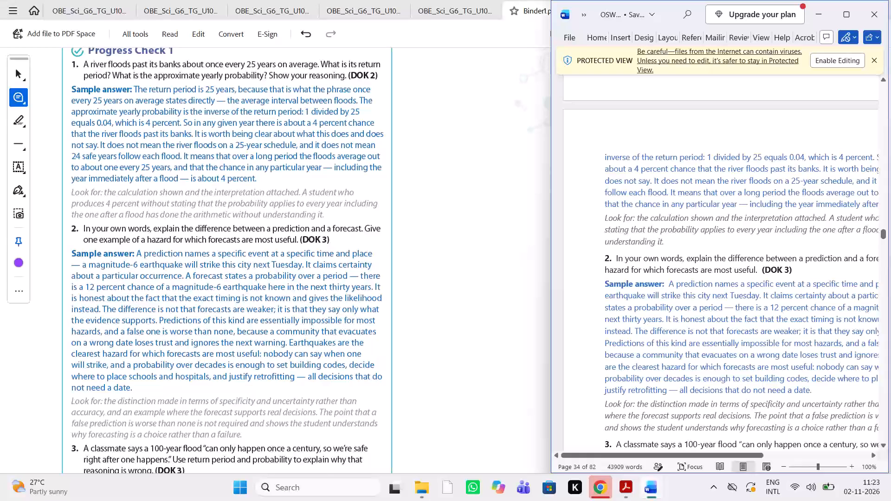
pyautogui.scroll(-1, 599, 426)
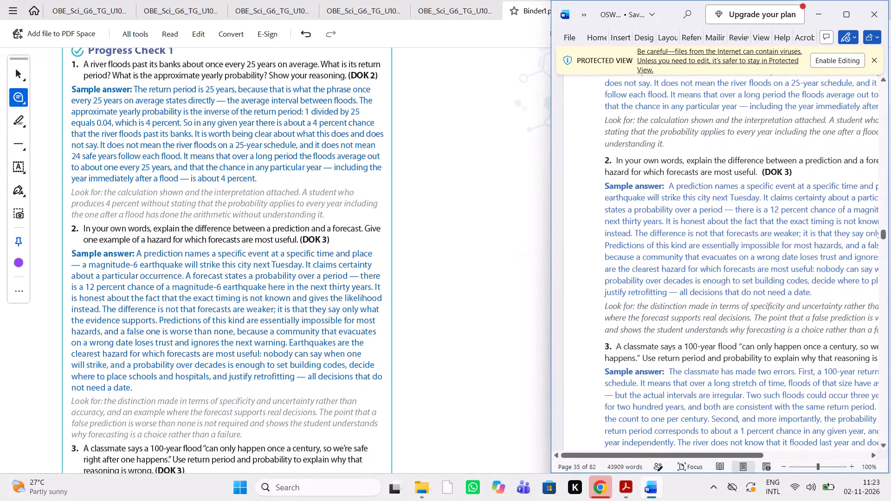
pyautogui.hscroll(-1, 599, 426)
pyautogui.hscroll(1, 599, 426)
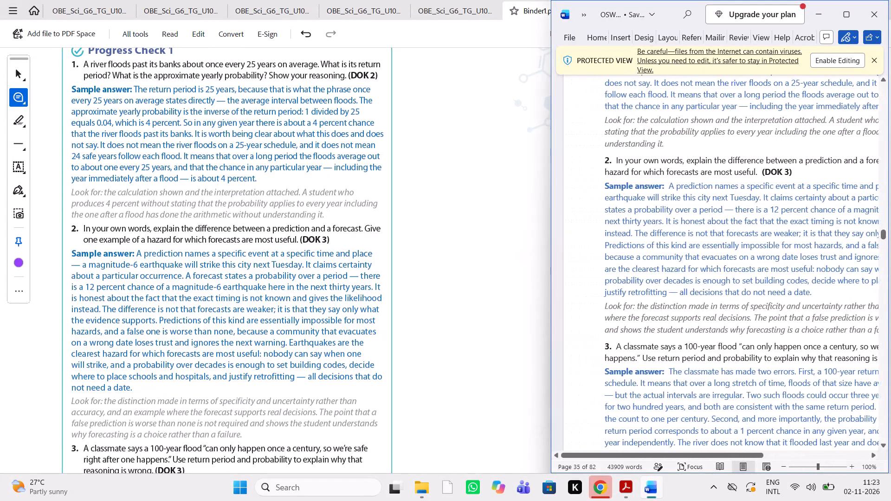
pyautogui.scroll(-1, 599, 426)
pyautogui.scroll(-2, 322, 437)
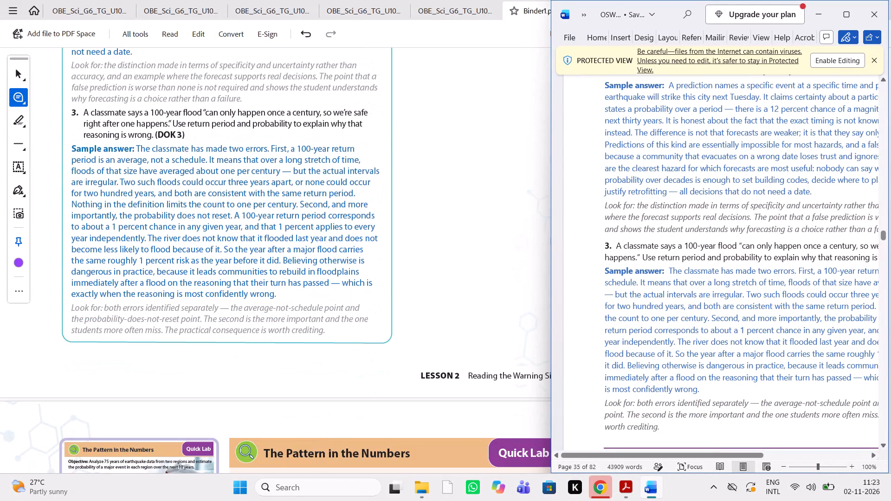
pyautogui.click(684, 242)
pyautogui.hscroll(-2, 684, 242)
pyautogui.hscroll(1, 684, 242)
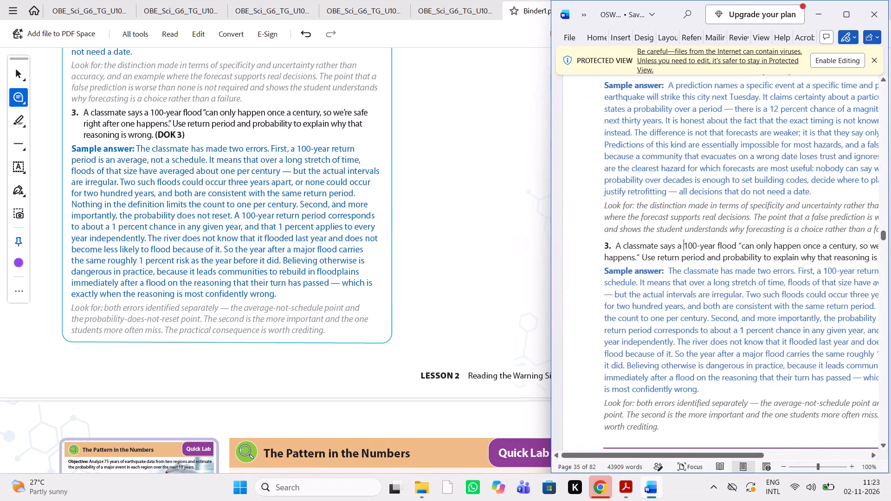
pyautogui.scroll(-1, 684, 242)
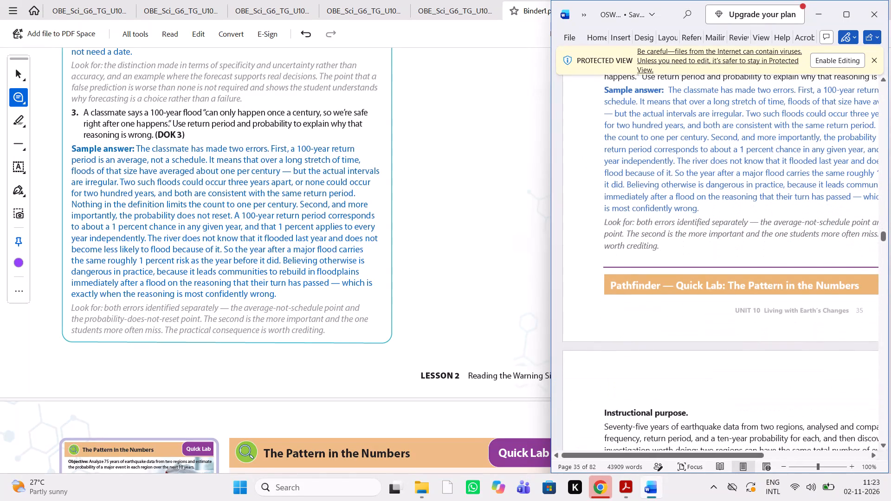
# Compare the instructional purpose and the materials and preparation text of the Quick Lab "The Pattern in the Numbers" between the PDF and the manuscript.
pyautogui.scroll(-1, 696, 260)
pyautogui.scroll(1, 696, 260)
pyautogui.scroll(-1, 387, 308)
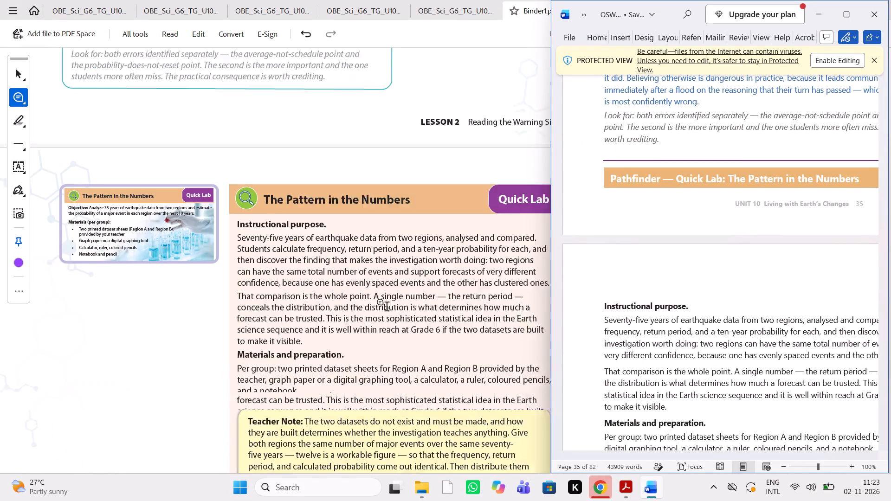
pyautogui.scroll(-2, 387, 308)
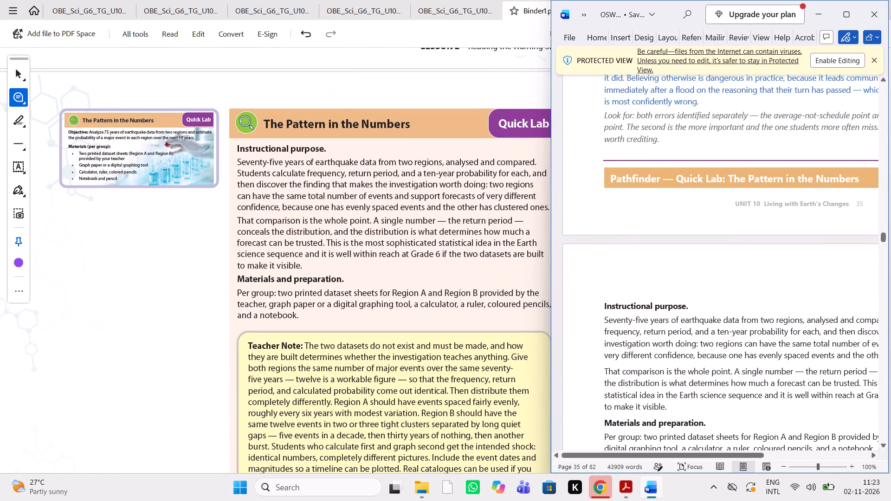
pyautogui.hscroll(-1, 704, 346)
pyautogui.hscroll(1, 704, 346)
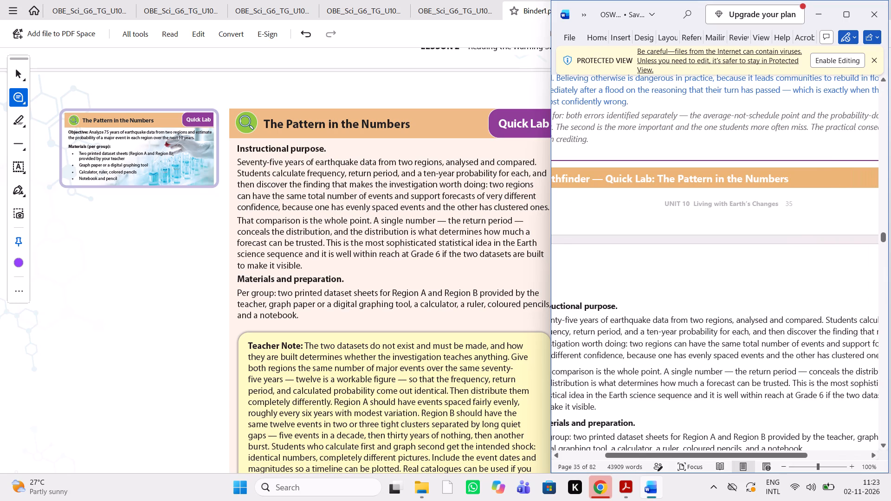
pyautogui.hscroll(1, 704, 346)
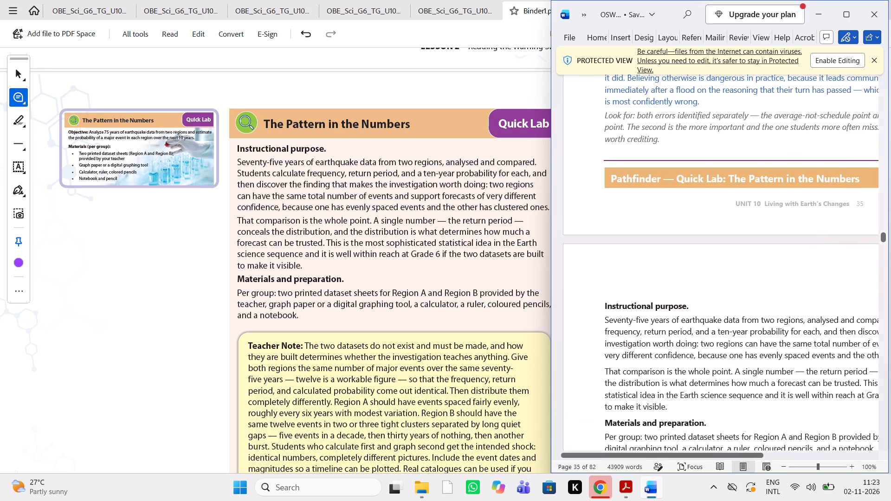
pyautogui.hscroll(-1, 704, 346)
pyautogui.hscroll(1, 704, 346)
pyautogui.hscroll(-1, 704, 346)
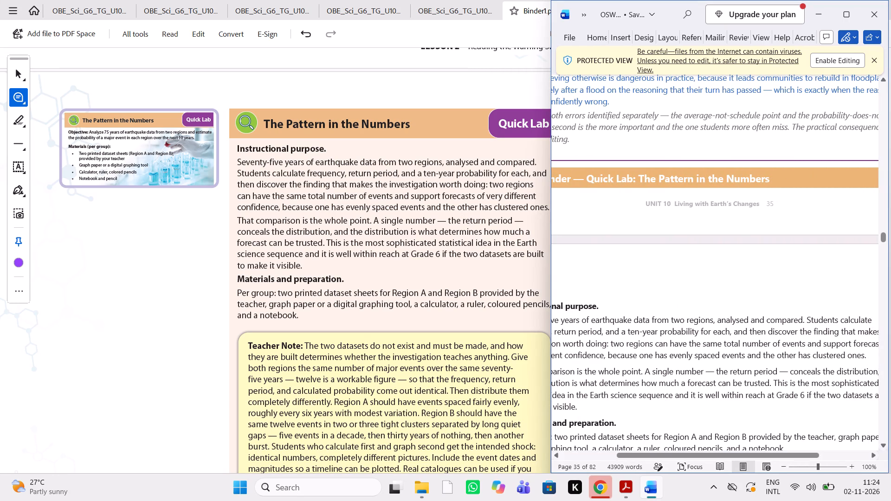
pyautogui.scroll(-1, 652, 345)
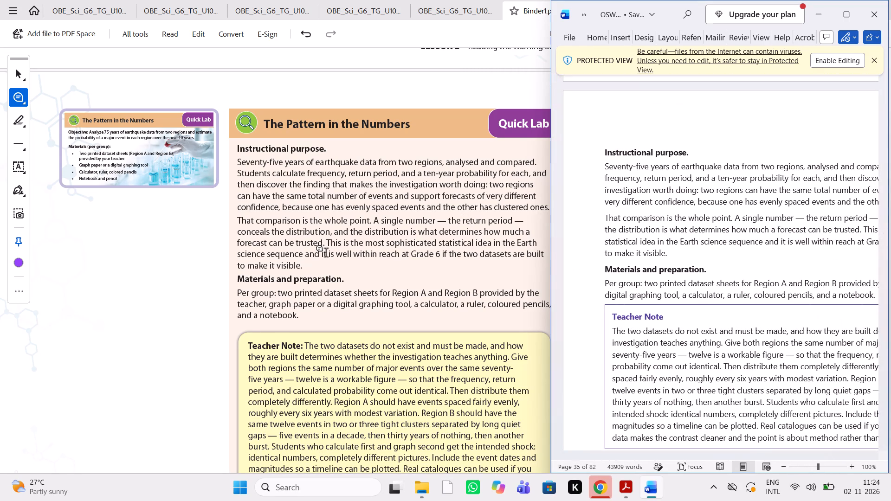
# Compare the Quick Lab Teacher Note on constructing the two datasets and the first procedure steps between the PDF and the manuscript.
pyautogui.scroll(-1, 437, 302)
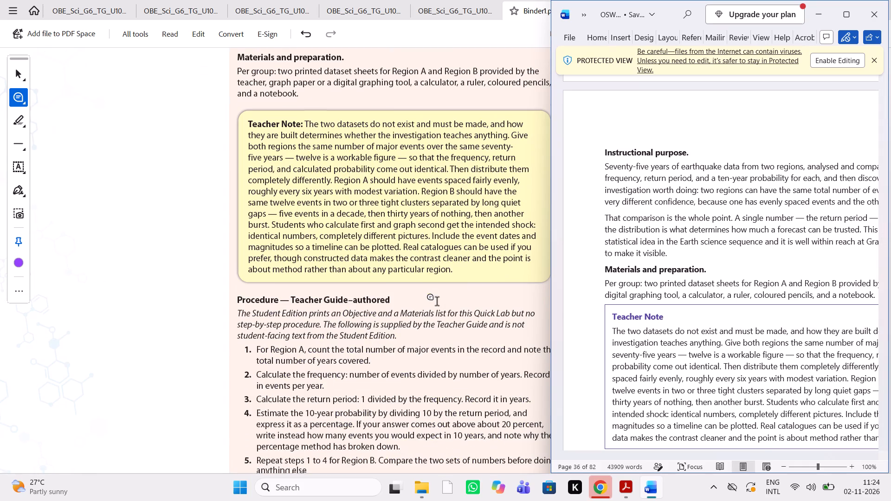
pyautogui.hscroll(-1, 630, 293)
pyautogui.scroll(-1, 630, 293)
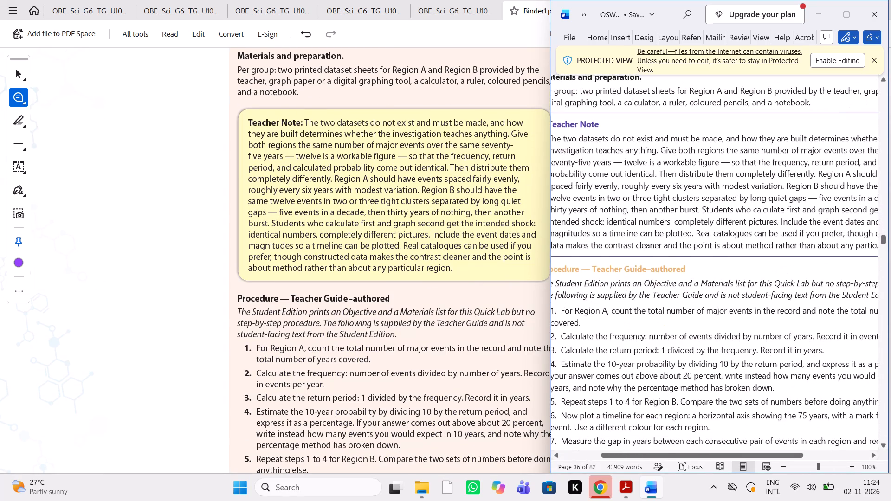
pyautogui.hscroll(-1, 630, 293)
pyautogui.hscroll(1, 630, 293)
pyautogui.scroll(-1, 630, 293)
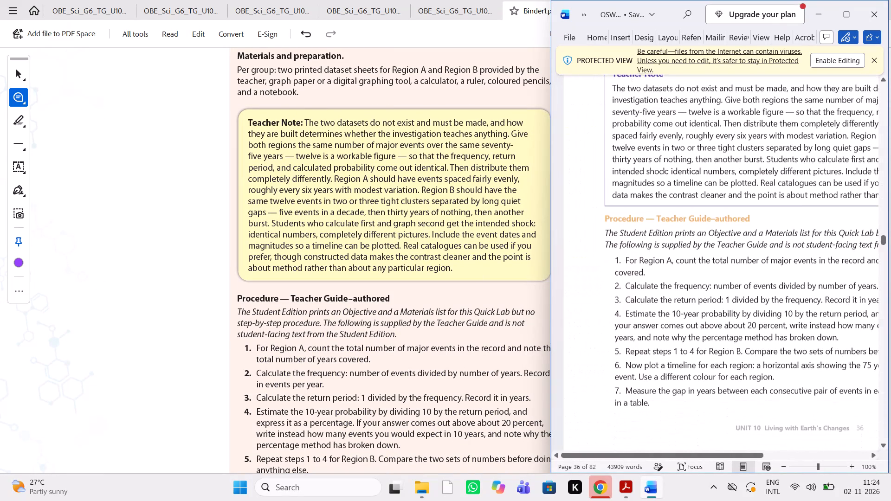
# Compare the final procedure steps, Safety box, expected observations and the Teacher Note on calculating before graphing with the manuscript.
pyautogui.scroll(-2, 364, 346)
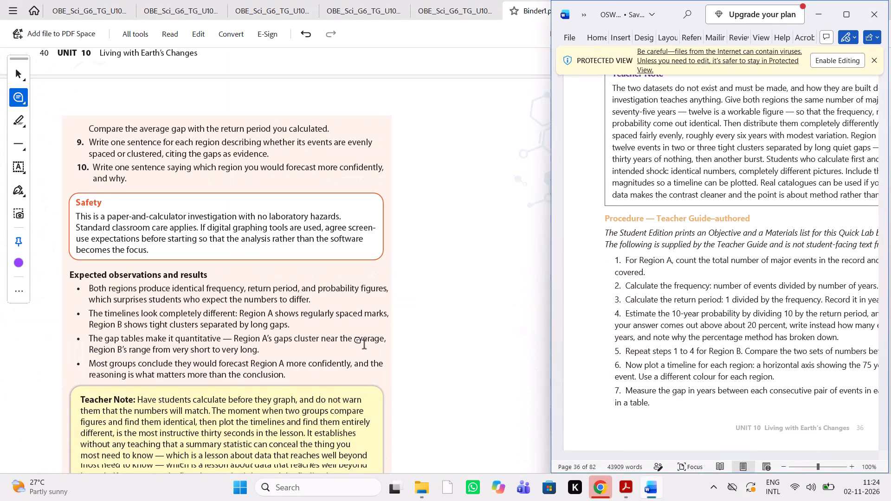
pyautogui.scroll(-2, 673, 384)
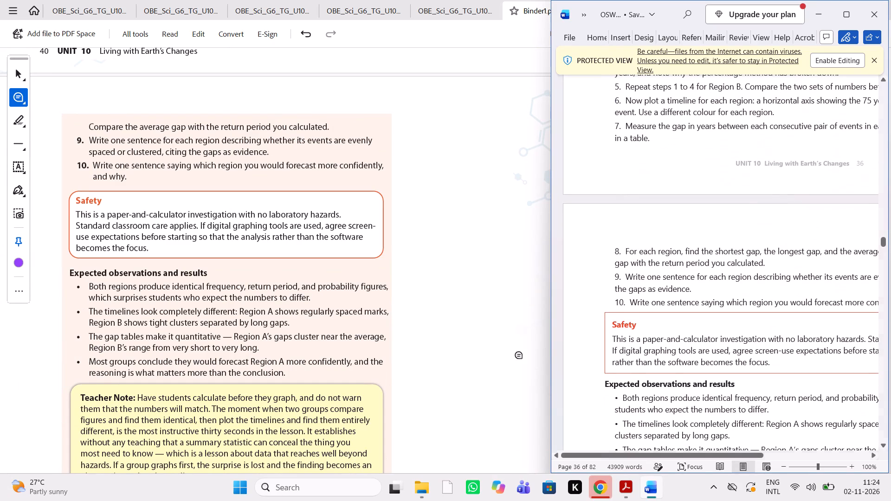
pyautogui.scroll(-1, 699, 365)
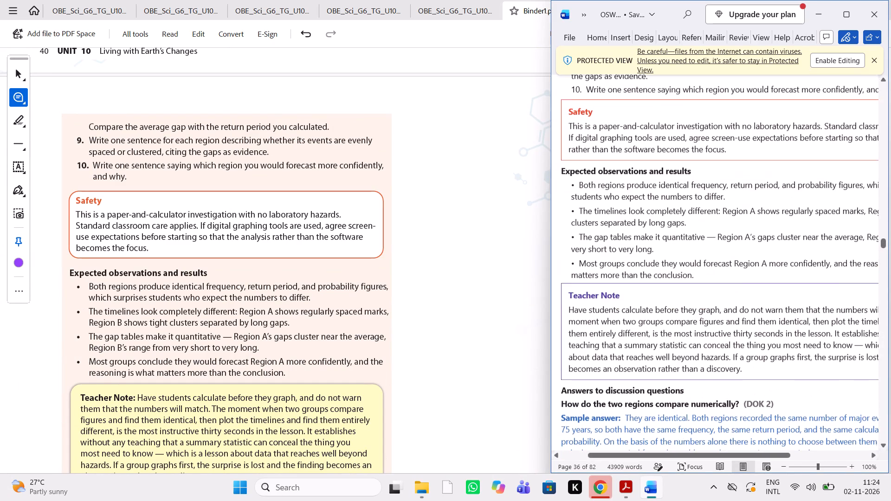
pyautogui.scroll(-1, 408, 355)
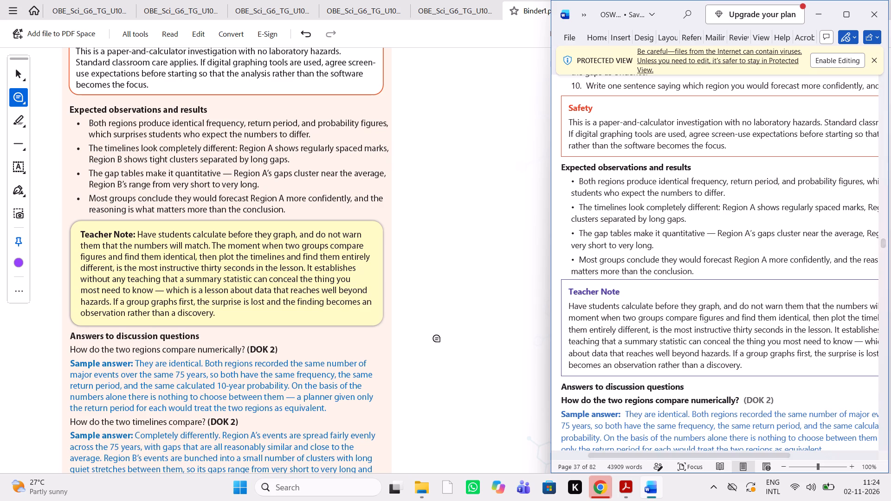
# Compare the Quick Lab discussion questions and their DOK 2 and DOK 3 sample answers between the PDF and the manuscript.
pyautogui.scroll(-2, 438, 339)
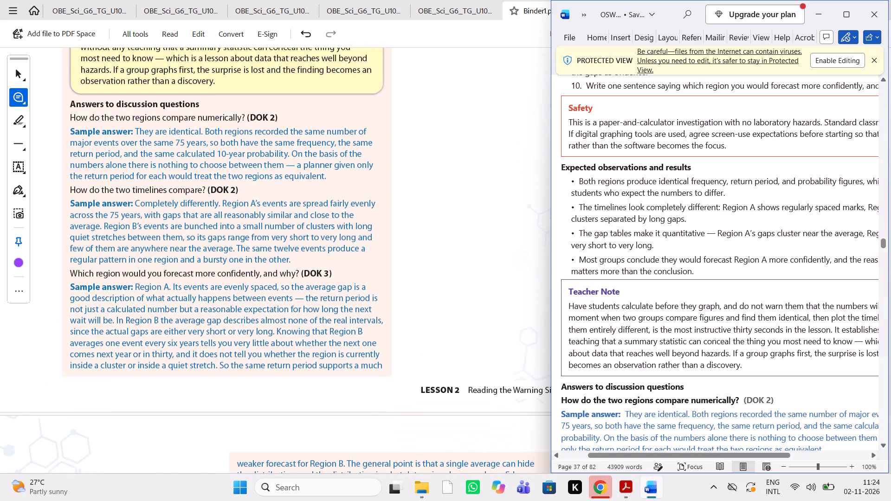
pyautogui.scroll(-1, 726, 326)
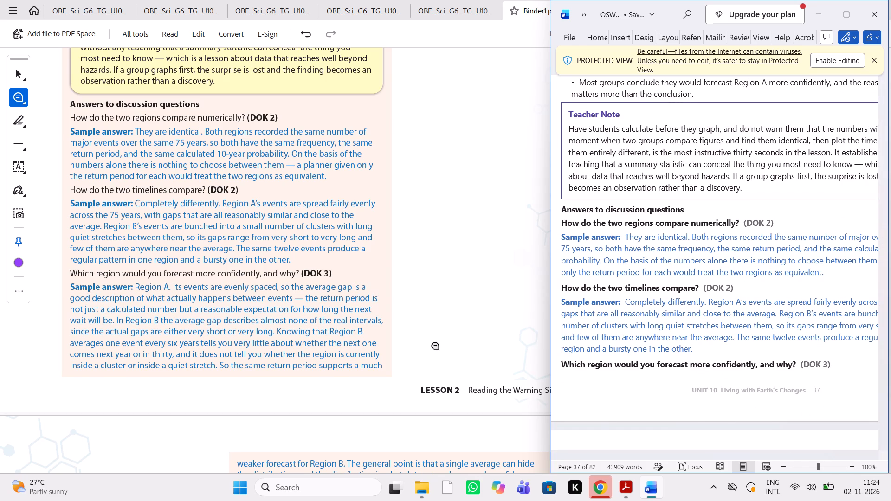
pyautogui.scroll(-1, 436, 346)
pyautogui.hscroll(-1, 436, 346)
pyautogui.scroll(-1, 731, 358)
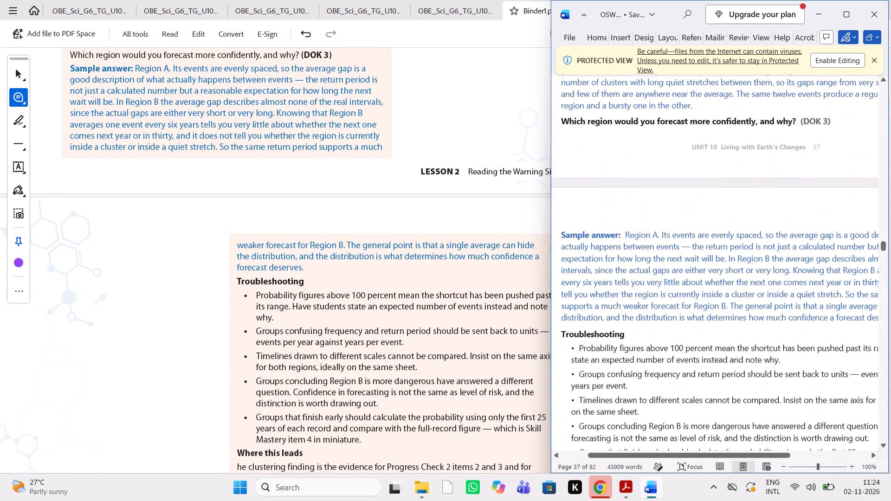
# Compare the Quick Lab's Troubleshooting bullets and "Where this leads" paragraph between the PDF and the manuscript.
pyautogui.hscroll(-3, 731, 358)
pyautogui.hscroll(1, 731, 358)
pyautogui.scroll(-1, 421, 303)
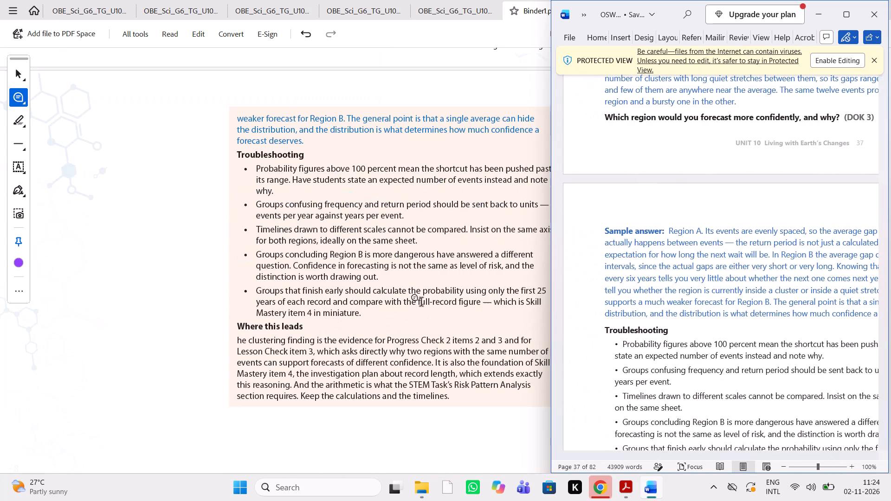
pyautogui.scroll(-1, 421, 303)
pyautogui.scroll(-1, 642, 299)
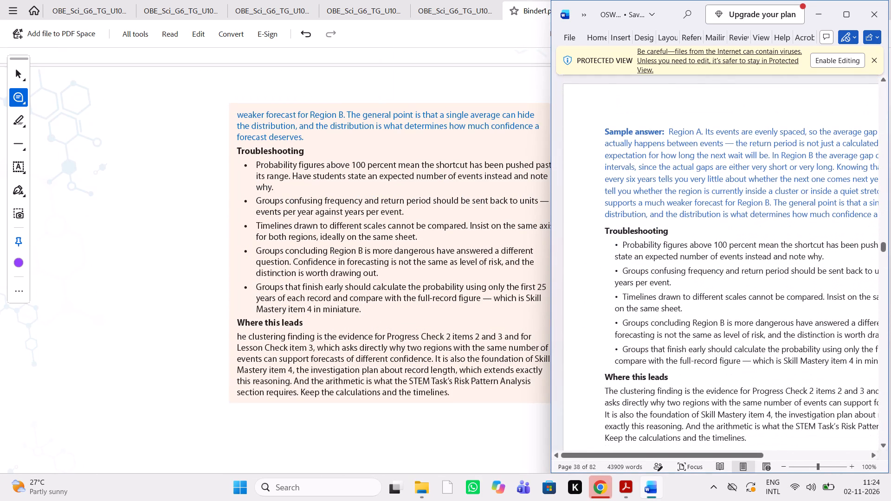
pyautogui.hscroll(-1, 642, 299)
pyautogui.hscroll(1, 642, 299)
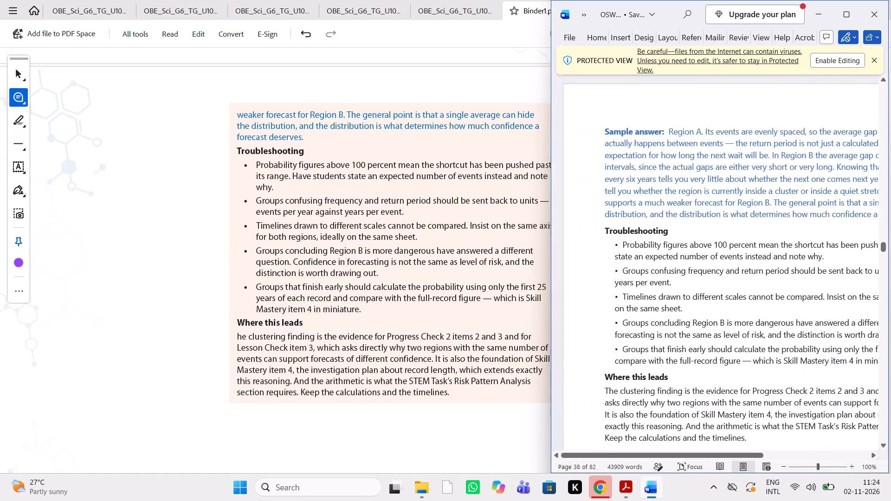
pyautogui.scroll(-1, 614, 320)
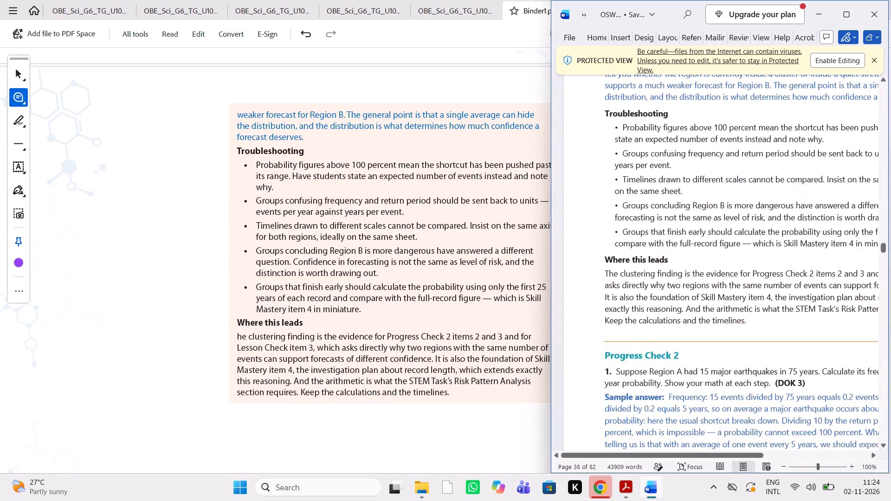
pyautogui.scroll(-1, 614, 320)
pyautogui.hscroll(-1, 614, 320)
pyautogui.hscroll(1, 614, 320)
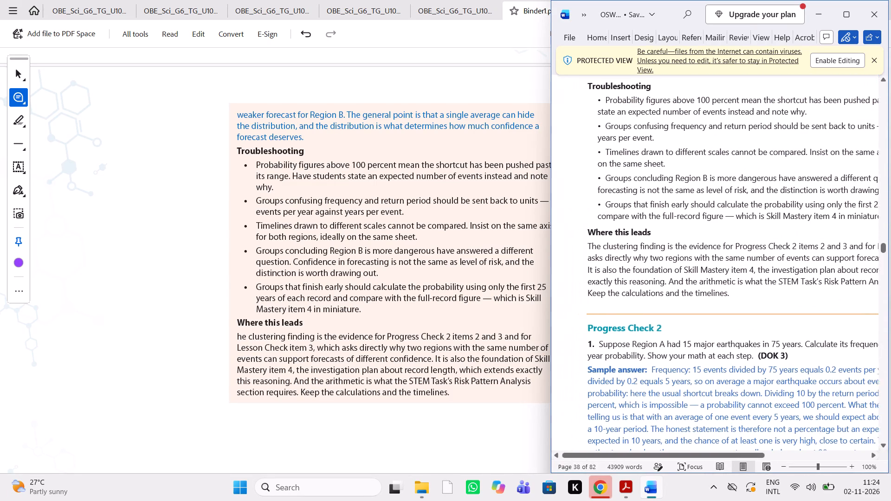
pyautogui.hscroll(1, 614, 320)
pyautogui.hscroll(-1, 614, 320)
pyautogui.hscroll(1, 614, 320)
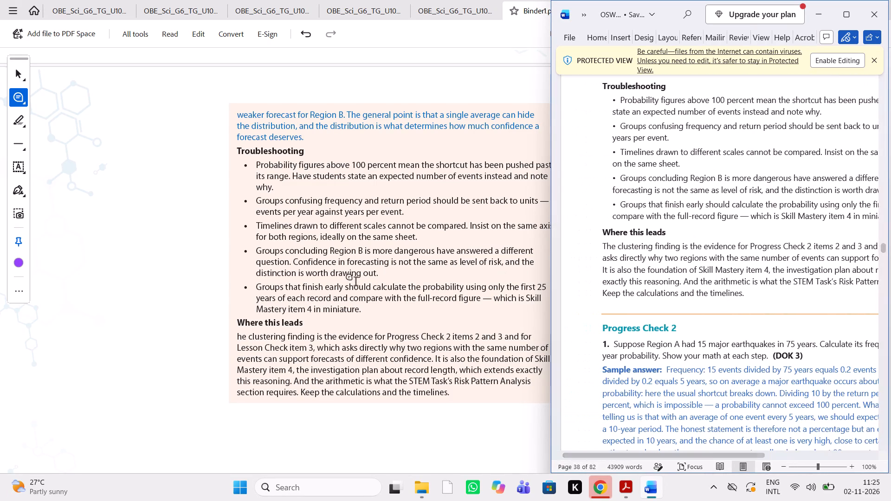
# Compare the Progress Check 2 questions, sample answers and "Look for" notes for items 1 to 3 between the PDF and the manuscript.
pyautogui.scroll(-1, 355, 283)
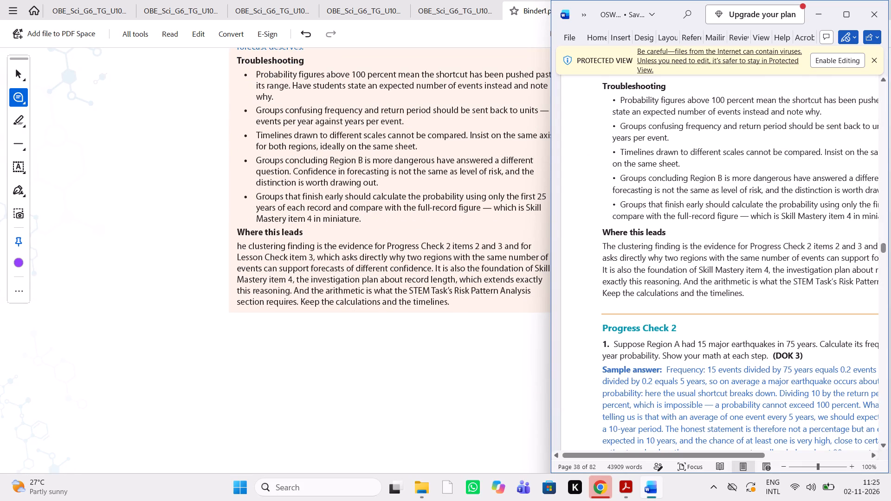
pyautogui.scroll(-2, 669, 306)
pyautogui.scroll(-3, 343, 339)
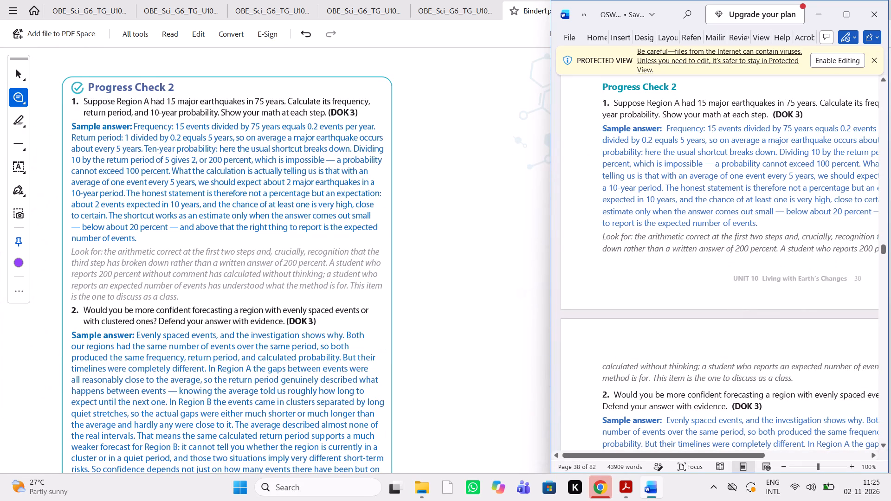
pyautogui.scroll(-1, 457, 351)
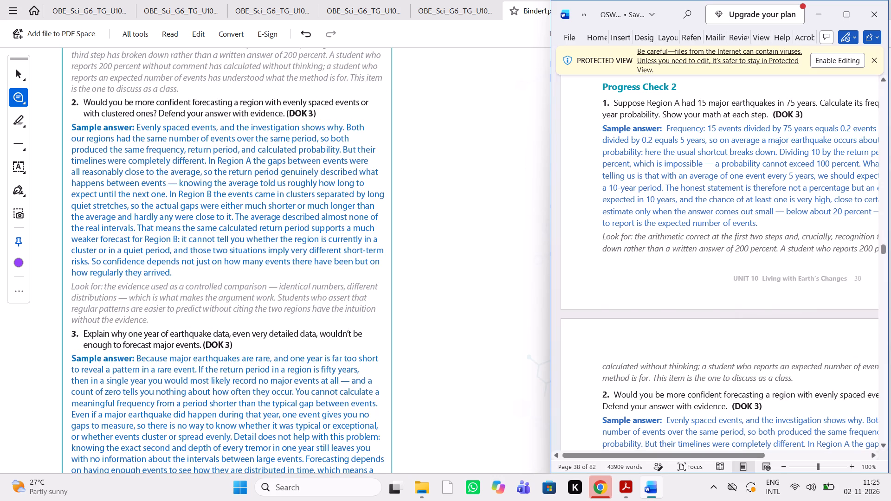
pyautogui.scroll(-1, 742, 387)
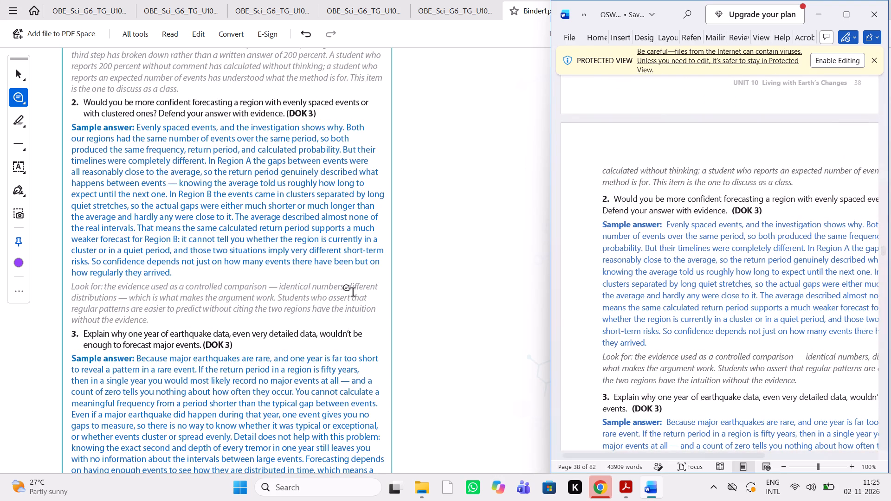
pyautogui.scroll(-1, 353, 293)
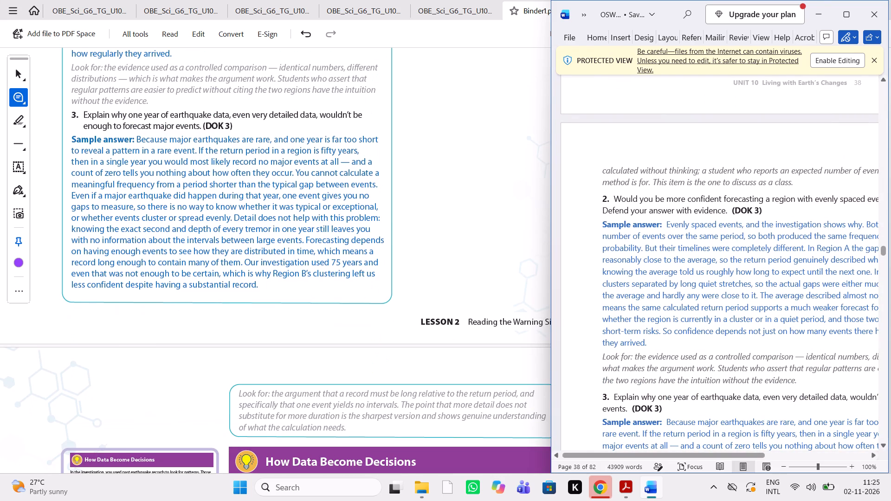
pyautogui.scroll(-1, 638, 261)
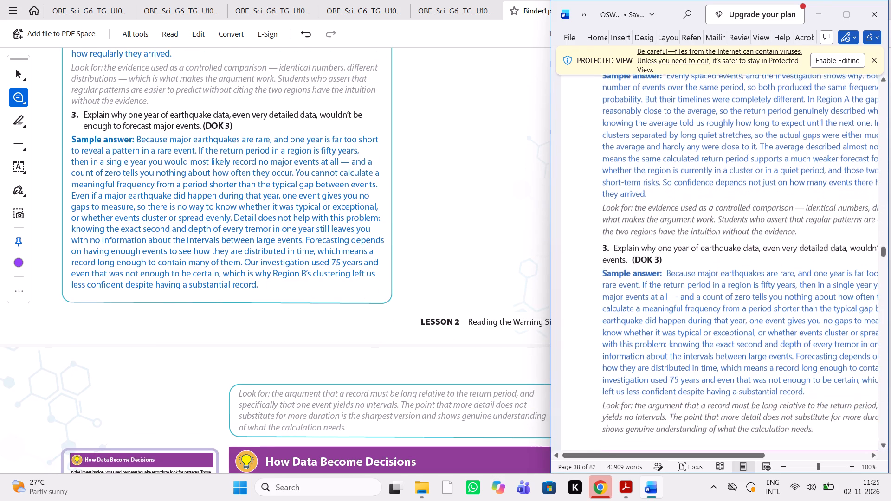
# Compare Progress Check 2 item 3's "Look for" note and the opening of "How Data Become Decisions" between the PDF and the manuscript.
pyautogui.scroll(-1, 638, 261)
pyautogui.scroll(-1, 321, 171)
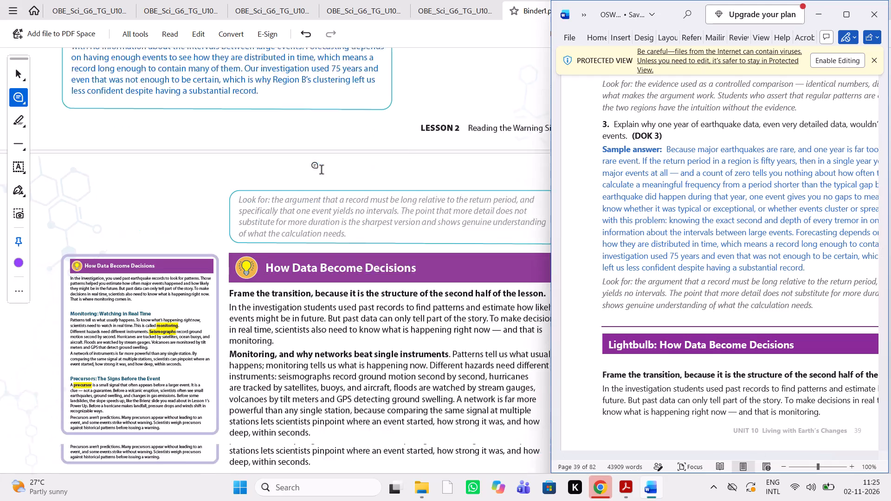
pyautogui.scroll(-2, 321, 171)
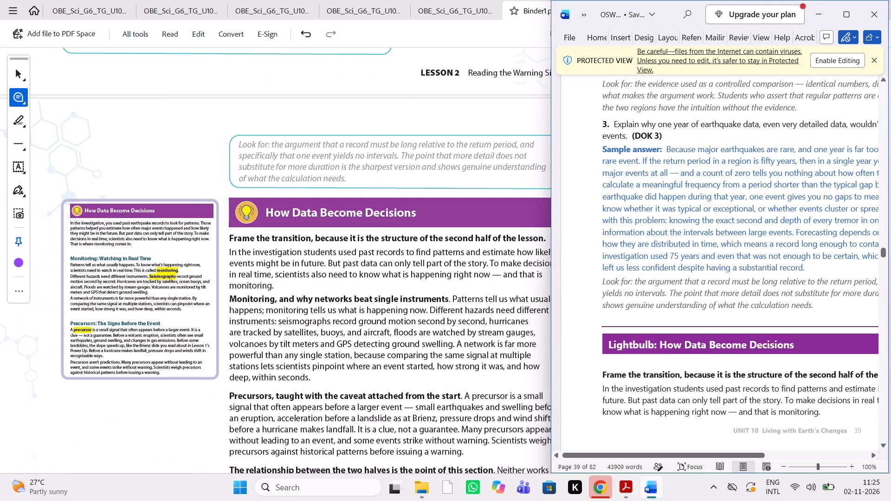
pyautogui.hscroll(1, 295, 233)
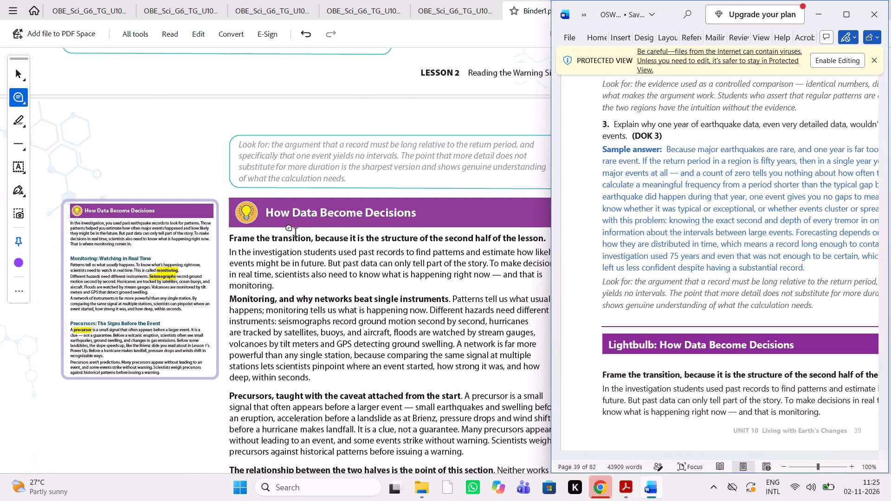
pyautogui.hscroll(1, 295, 233)
pyautogui.scroll(1, 295, 233)
pyautogui.scroll(-3, 295, 233)
pyautogui.scroll(9, 295, 233)
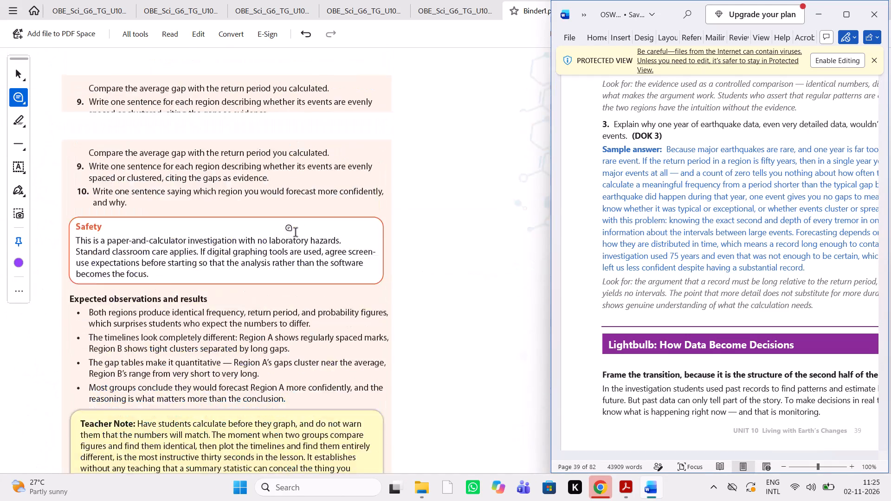
pyautogui.scroll(10, 295, 233)
pyautogui.scroll(-8, 295, 233)
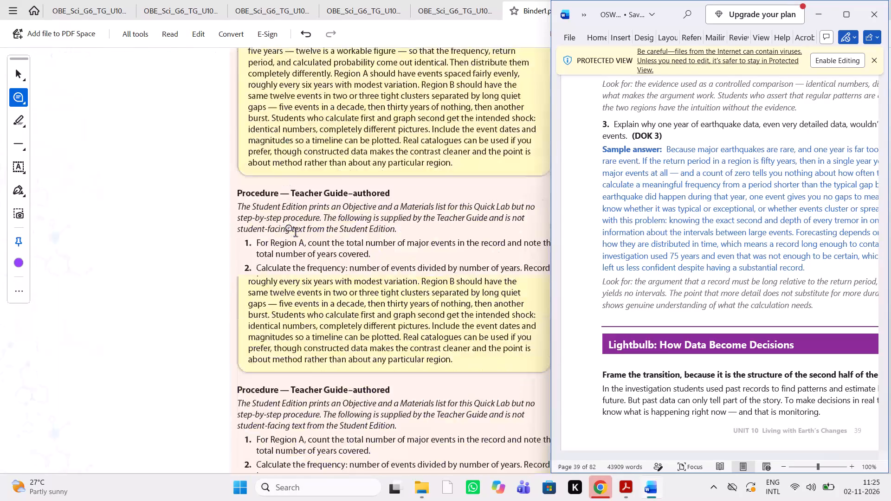
pyautogui.scroll(-19, 295, 233)
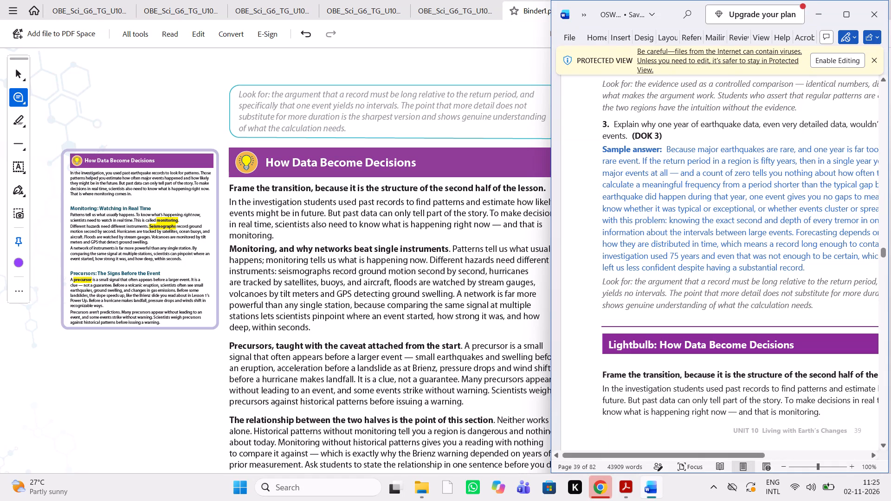
# Compare the monitoring, precursors, two-halves and Systems and System Models paragraphs in "How Data Become Decisions" with the manuscript.
pyautogui.scroll(-6, 705, 361)
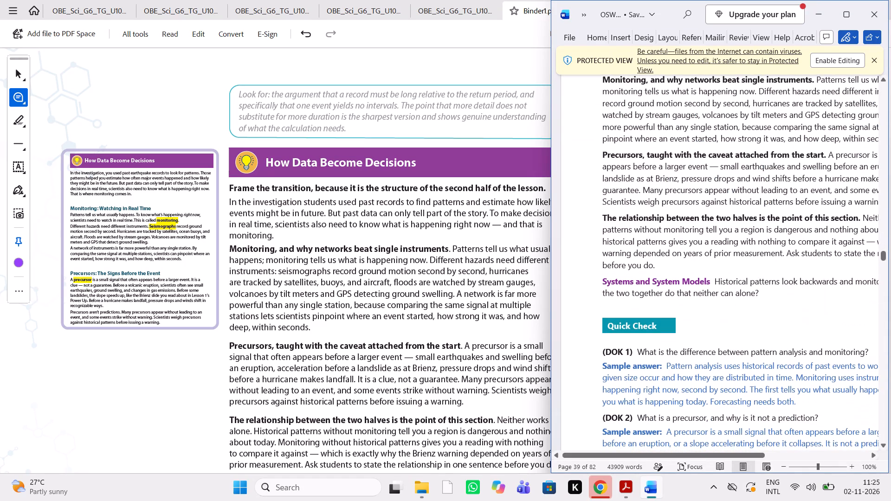
pyautogui.scroll(-3, 397, 315)
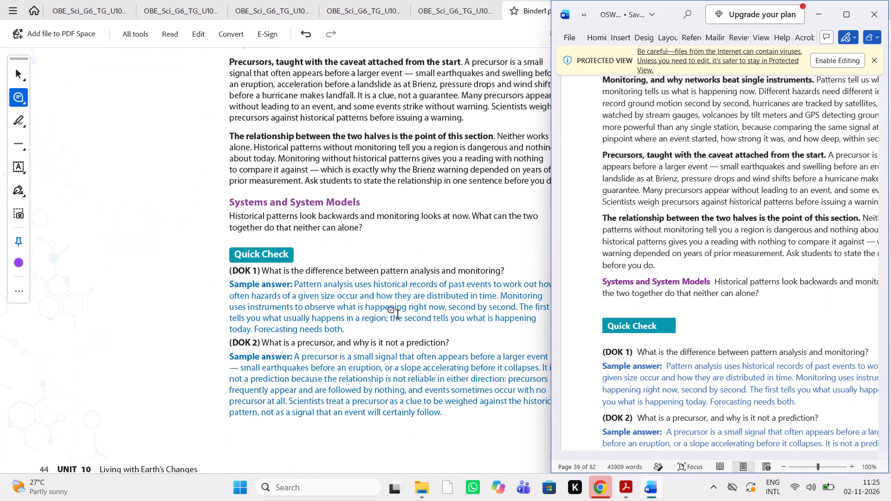
pyautogui.hscroll(-1, 657, 321)
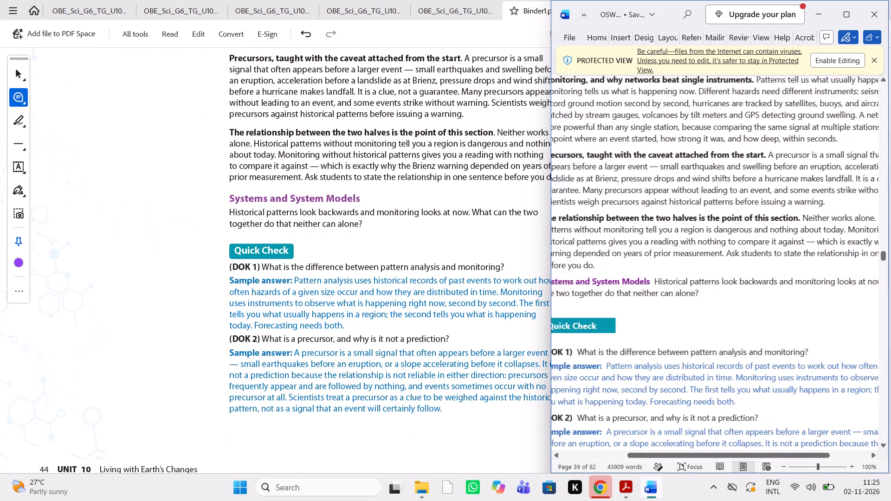
pyautogui.hscroll(-1, 657, 321)
pyautogui.hscroll(1, 657, 321)
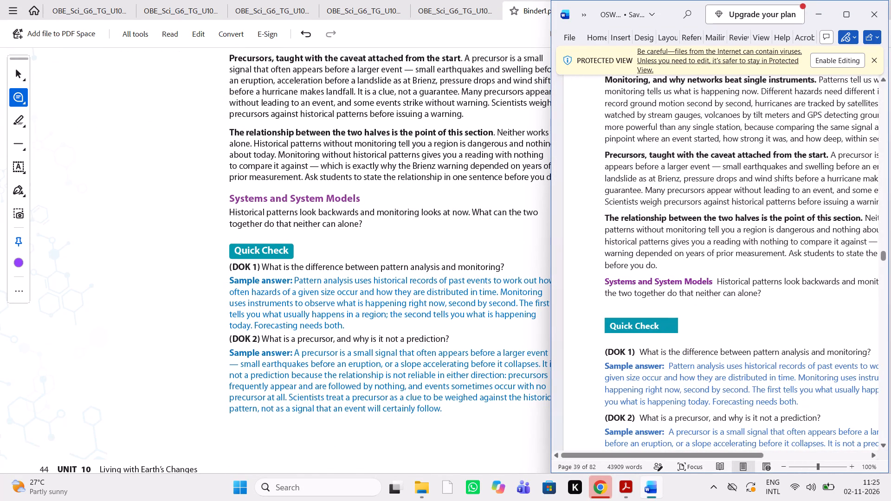
# Compare the Quick Check's DOK 1 to DOK 3 questions and sample answers on monitoring and precursors with the manuscript.
pyautogui.scroll(-1, 418, 373)
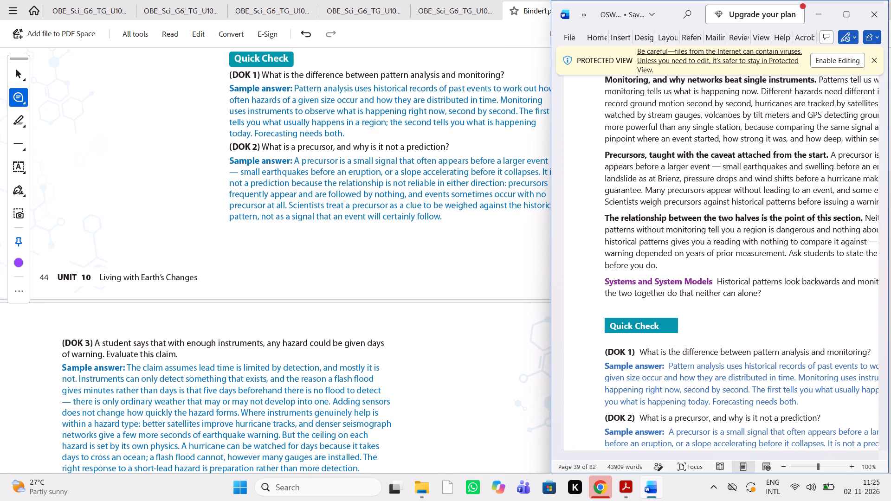
pyautogui.click(768, 312)
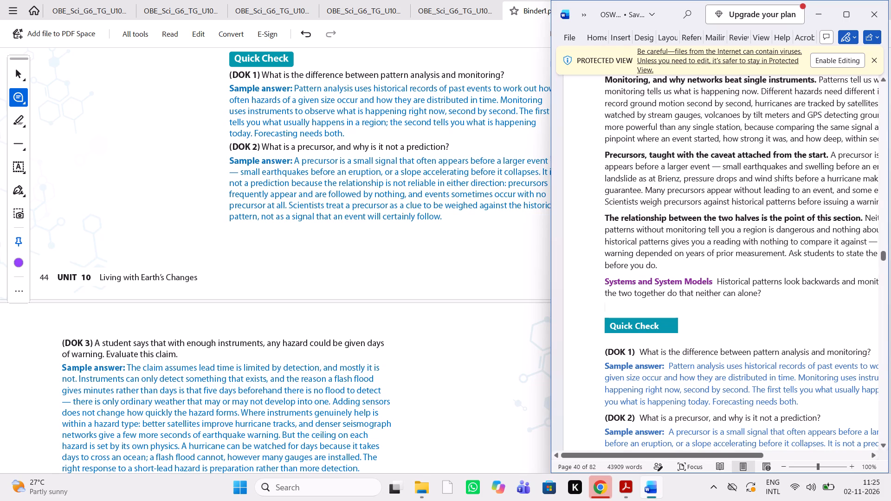
pyautogui.scroll(-2, 770, 340)
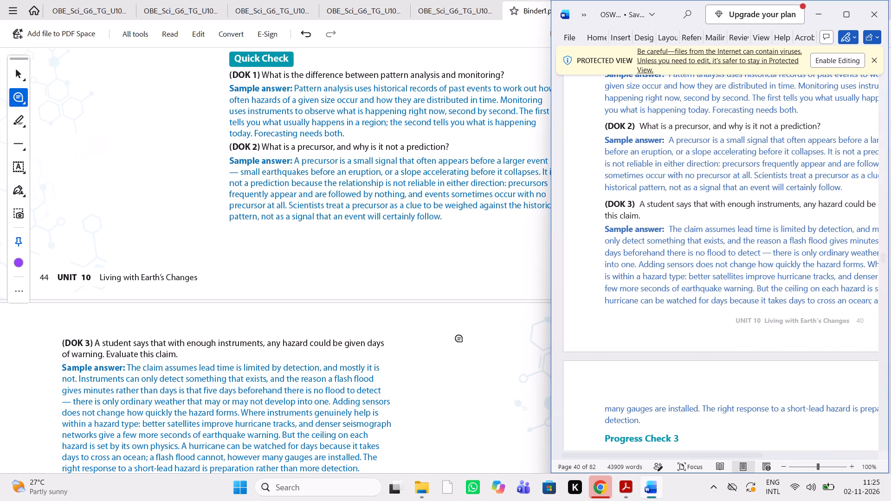
pyautogui.scroll(-2, 460, 339)
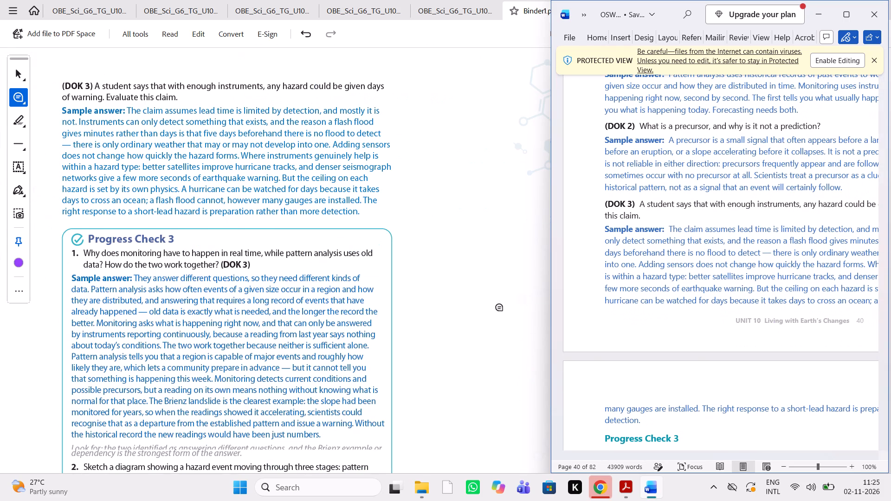
pyautogui.hscroll(-1, 705, 333)
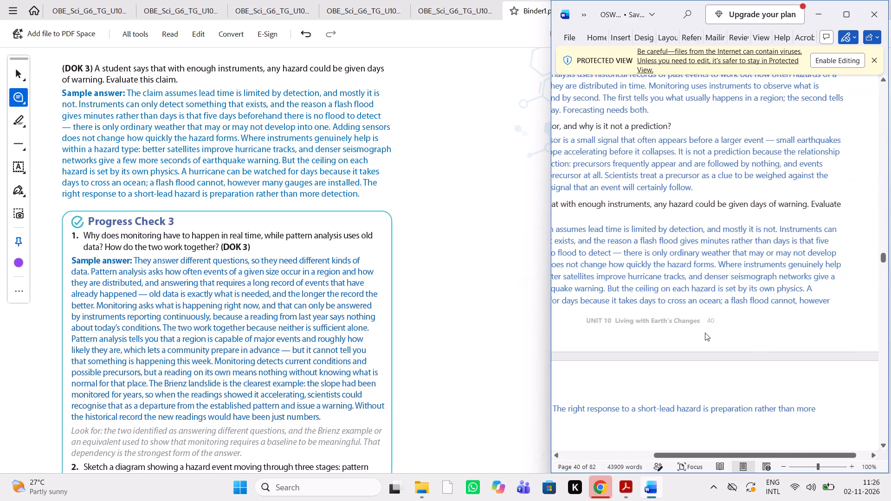
pyautogui.hscroll(1, 705, 333)
# Compare Progress Check 3 items 1 and 2, with their sample answers and "Look for" notes, between the PDF and the manuscript.
pyautogui.scroll(-1, 705, 333)
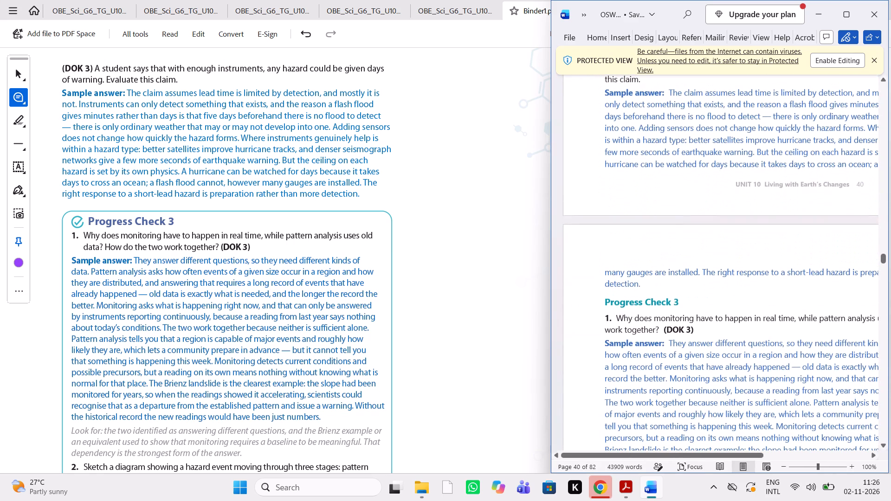
pyautogui.scroll(-1, 413, 236)
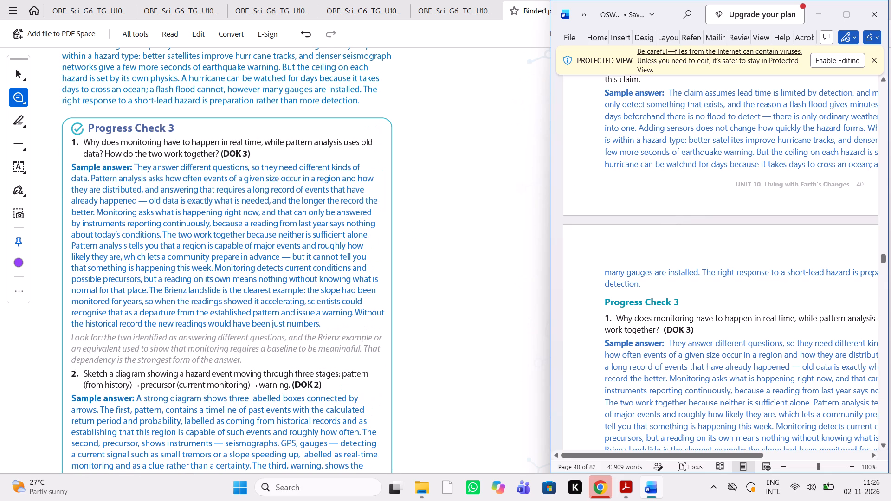
pyautogui.scroll(-1, 701, 313)
pyautogui.hscroll(-1, 701, 313)
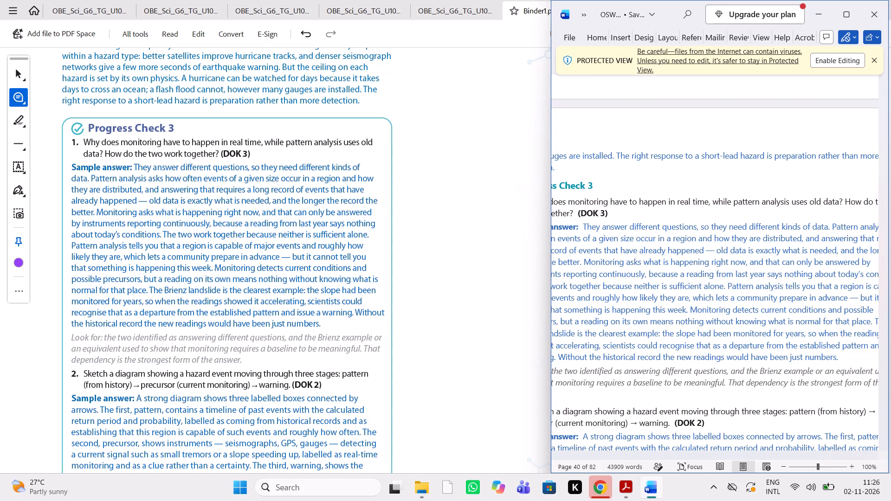
pyautogui.scroll(-1, 701, 313)
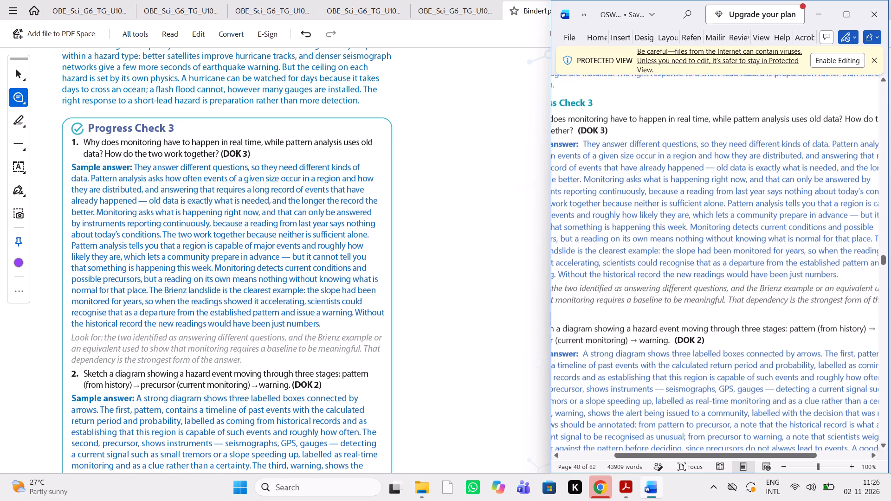
pyautogui.scroll(-1, 701, 313)
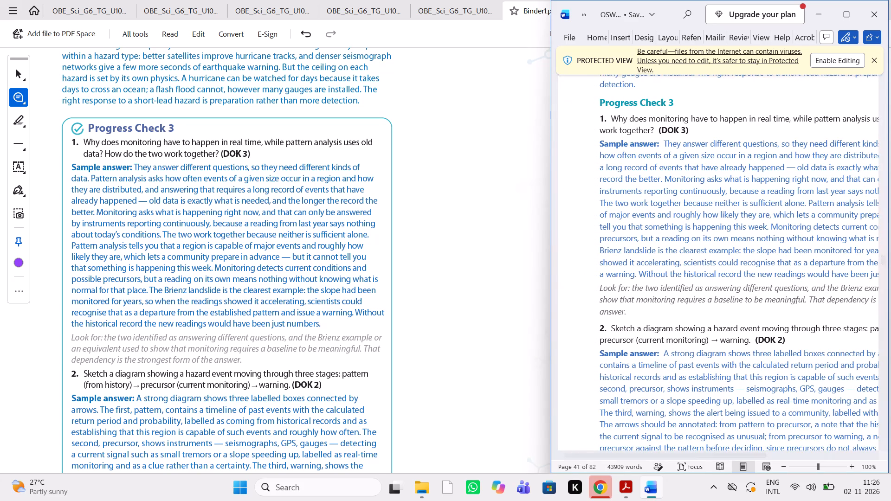
pyautogui.scroll(-1, 701, 313)
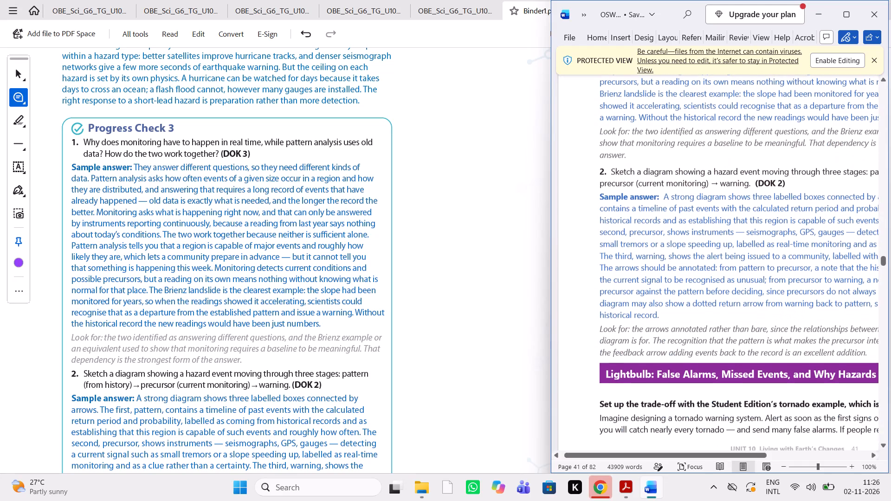
pyautogui.scroll(-1, 471, 383)
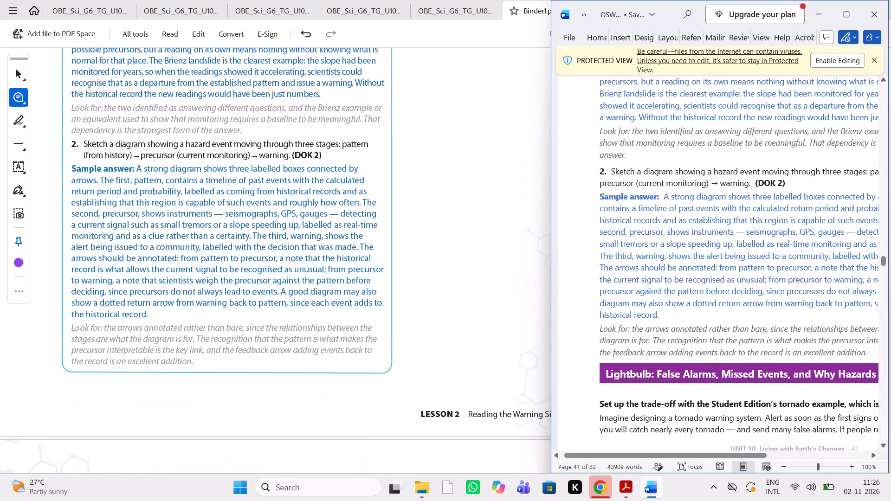
pyautogui.hscroll(-1, 703, 298)
pyautogui.hscroll(1, 703, 298)
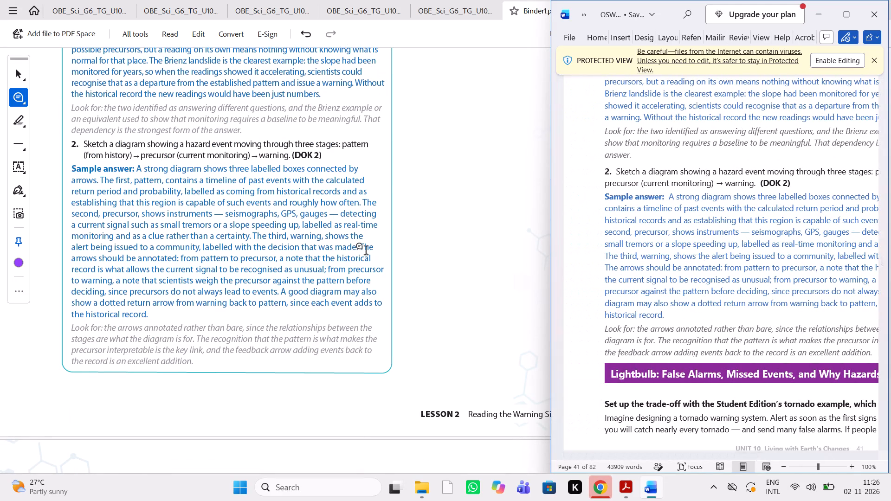
# Compare the "False Alarms, Missed Events, and Why Hazards Differ" section between the PDF and the manuscript.
pyautogui.scroll(-1, 408, 350)
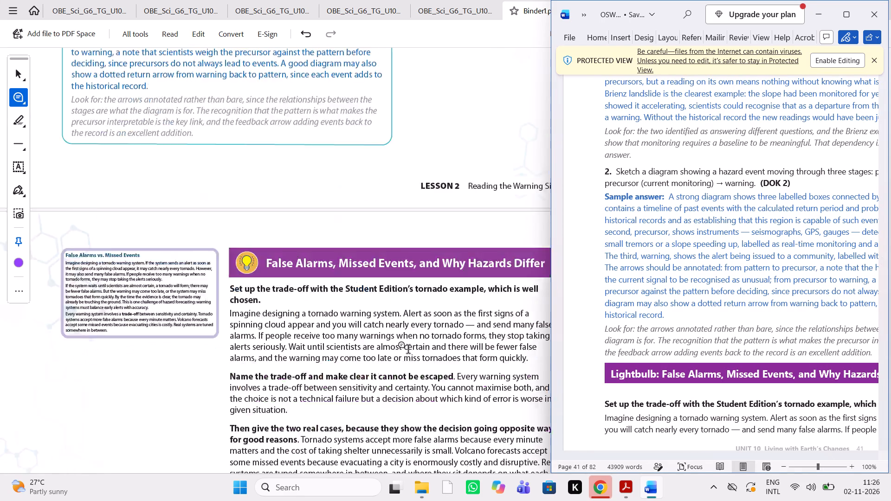
pyautogui.scroll(-1, 408, 350)
pyautogui.hscroll(-2, 408, 350)
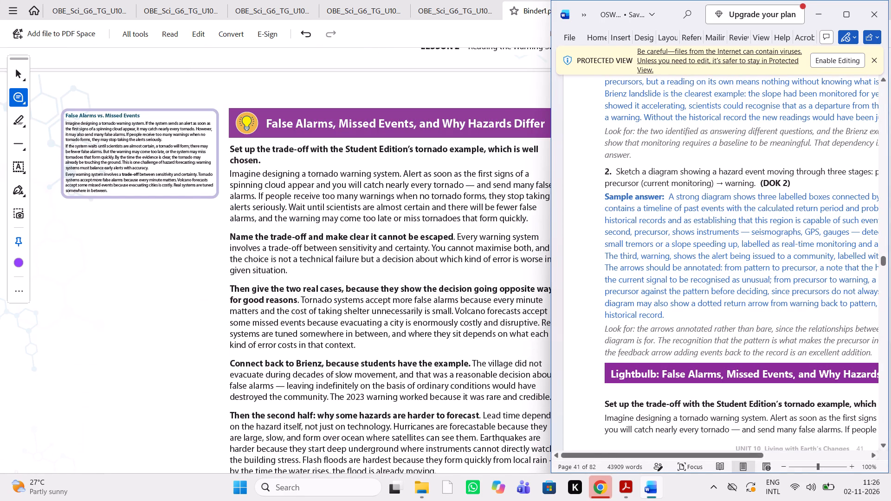
pyautogui.hscroll(-1, 728, 323)
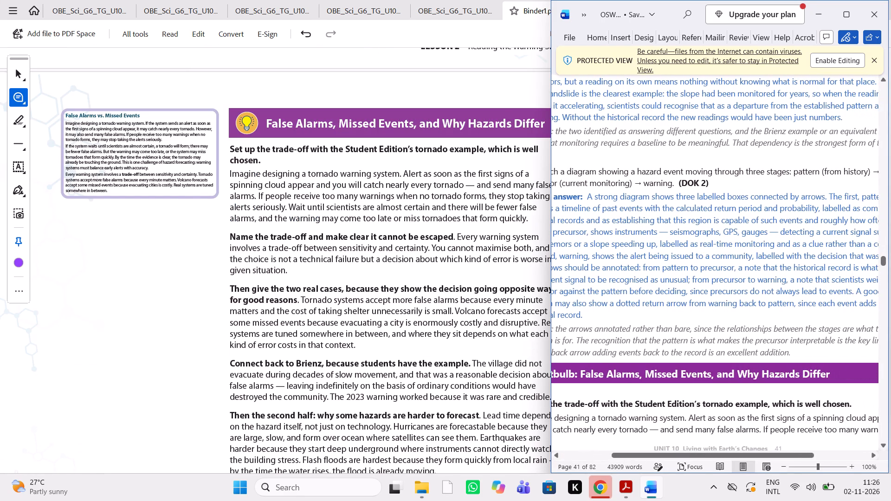
pyautogui.hscroll(1, 728, 323)
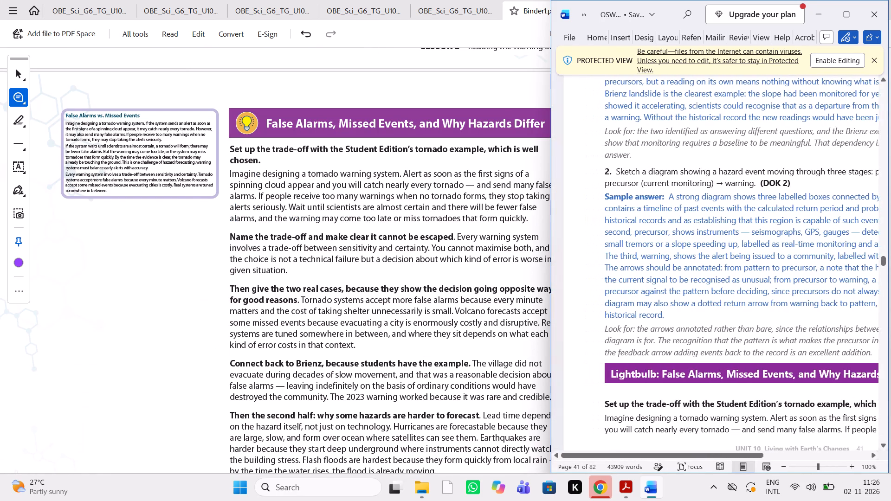
pyautogui.scroll(-1, 728, 323)
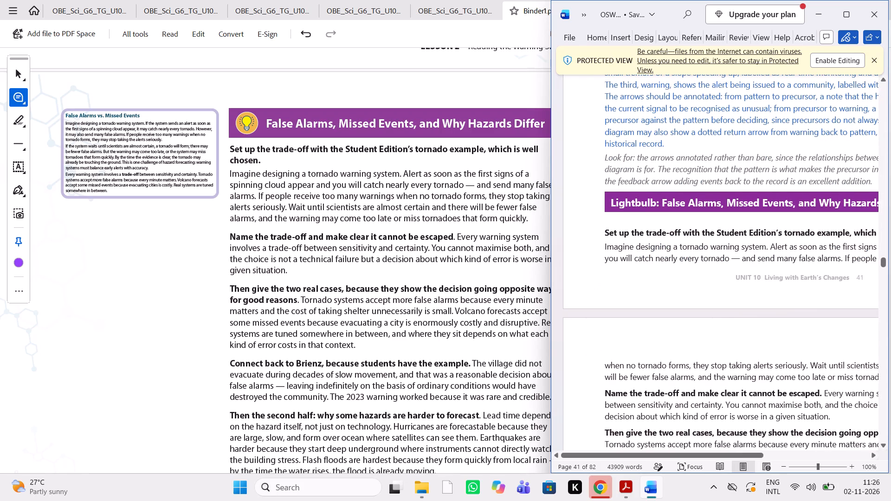
pyautogui.scroll(-4, 728, 323)
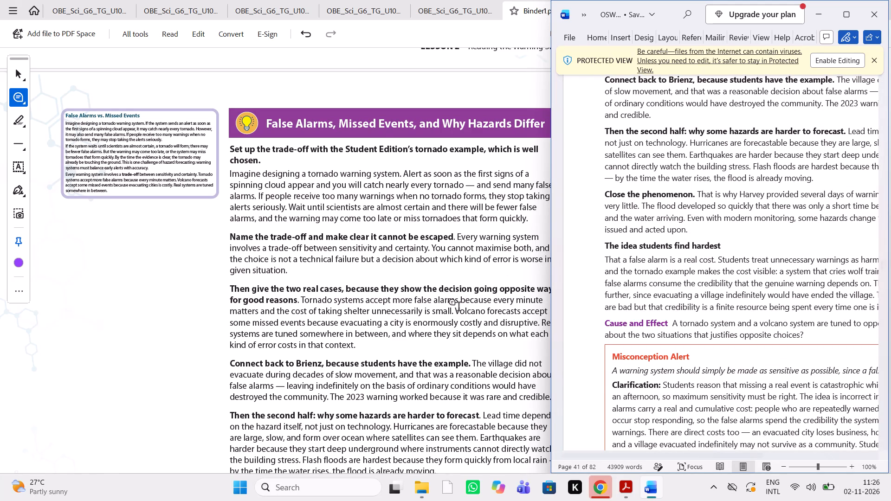
# Check the Misconception Alert on warning sensitivity and the note before Progress Check 4 against the manuscript.
pyautogui.scroll(-4, 458, 308)
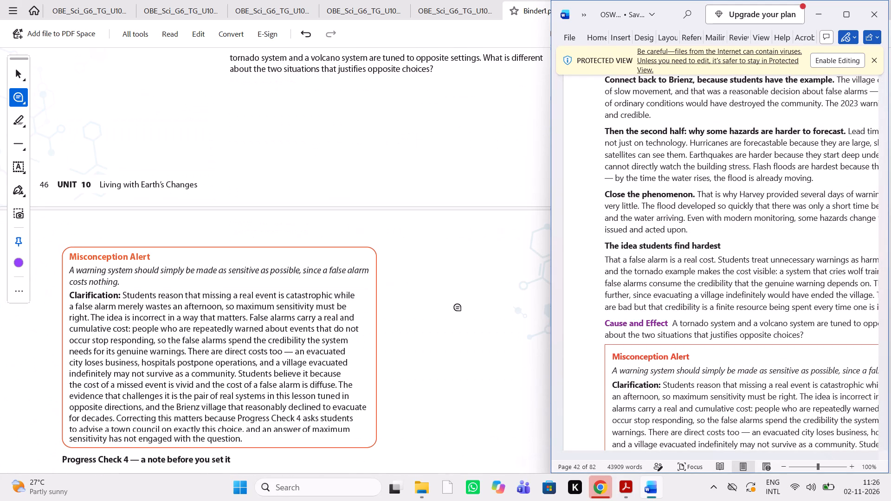
pyautogui.scroll(-2, 458, 308)
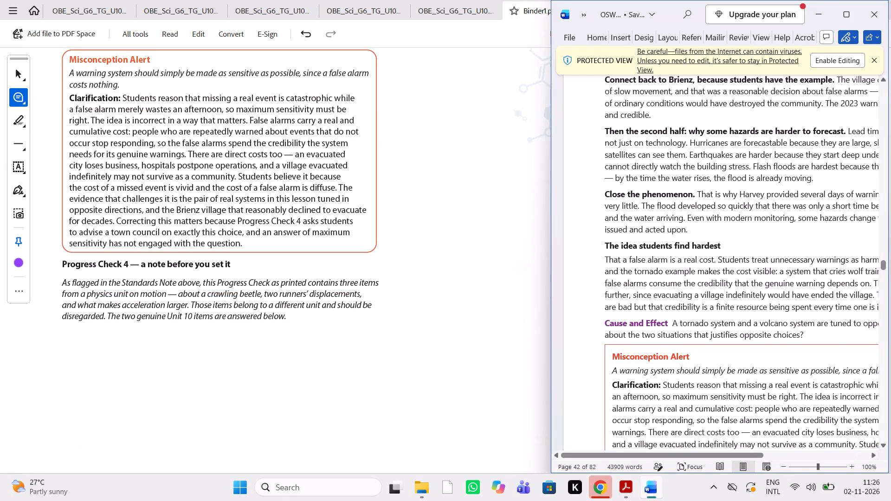
pyautogui.scroll(-2, 696, 351)
pyautogui.scroll(-2, 332, 328)
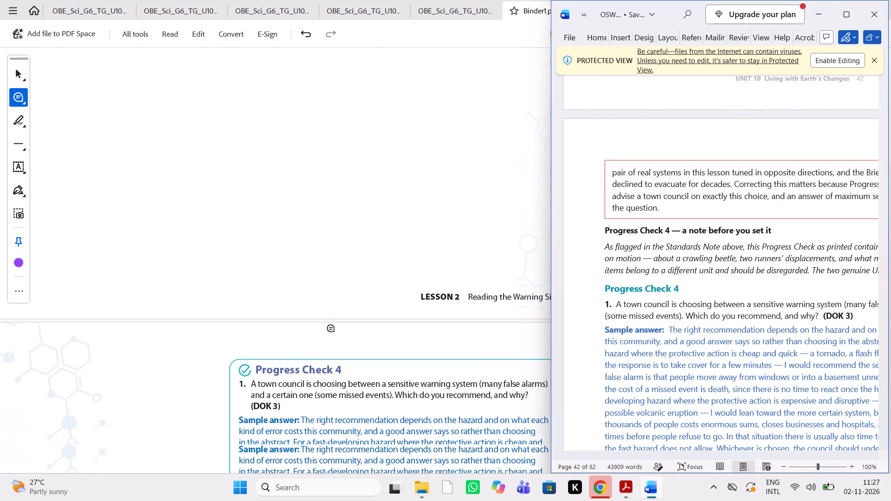
# Review the Progress Check 4 questions, sample answers and "Look for" notes in the PDF alongside the manuscript.
pyautogui.scroll(-2, 332, 328)
pyautogui.hscroll(-1, 332, 328)
pyautogui.scroll(-2, 332, 328)
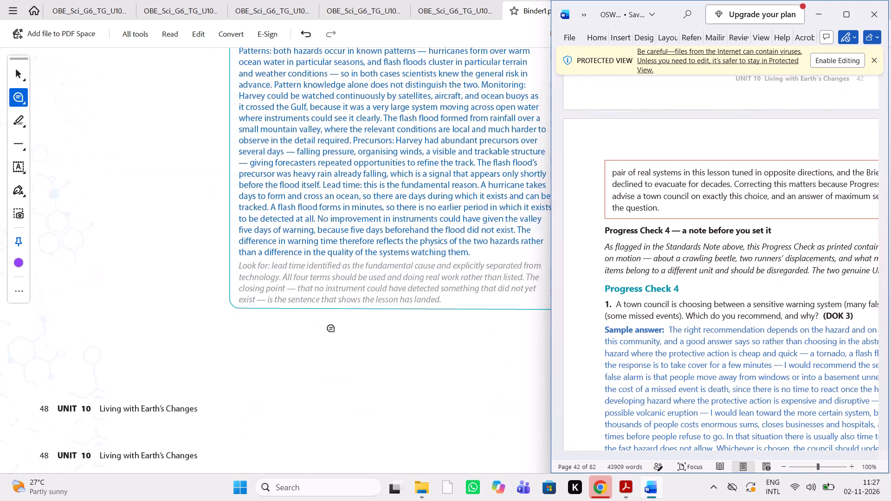
pyautogui.scroll(-5, 332, 328)
pyautogui.hscroll(1, 332, 328)
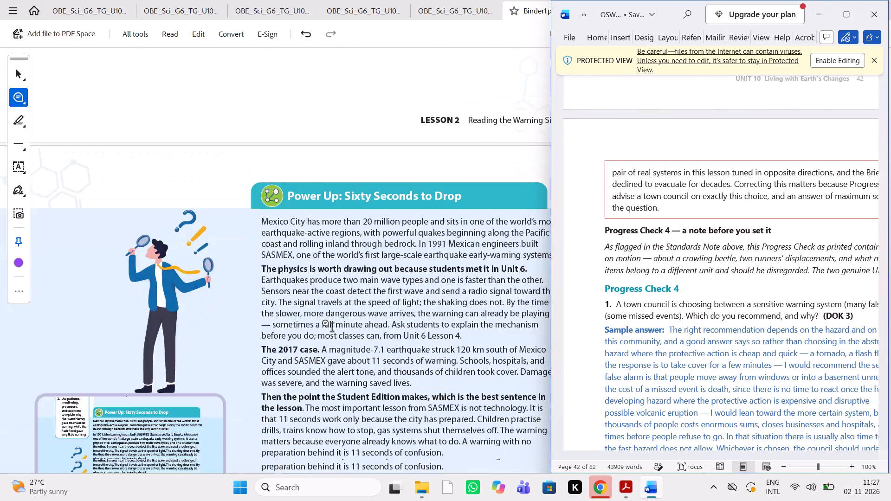
# Compare the Differentiated Instruction section's extra support, advanced learners and Extension paragraphs between the PDF and the manuscript.
pyautogui.hscroll(1, 332, 328)
pyautogui.scroll(2, 332, 328)
pyautogui.hscroll(1, 332, 328)
pyautogui.scroll(-7, 600, 382)
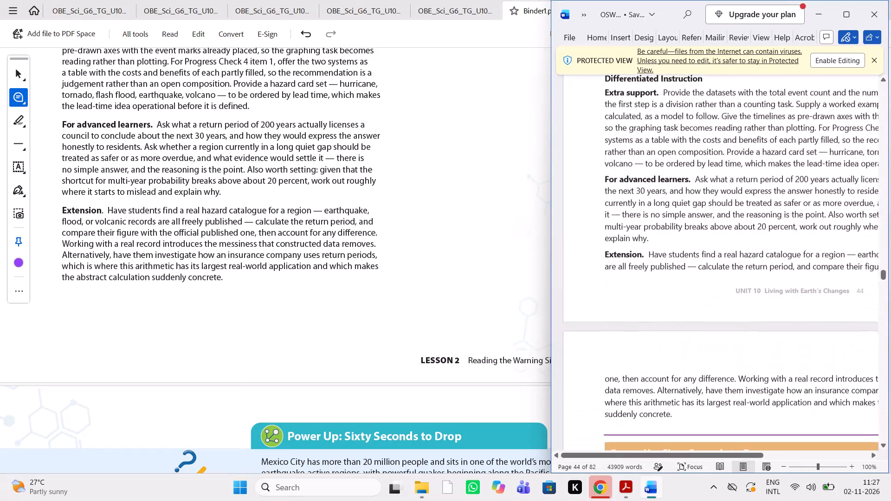
# Compare the "Power Up: Sixty Seconds to Drop" text on SASMEX and the 2017 case between the PDF and the manuscript.
pyautogui.scroll(-3, 600, 382)
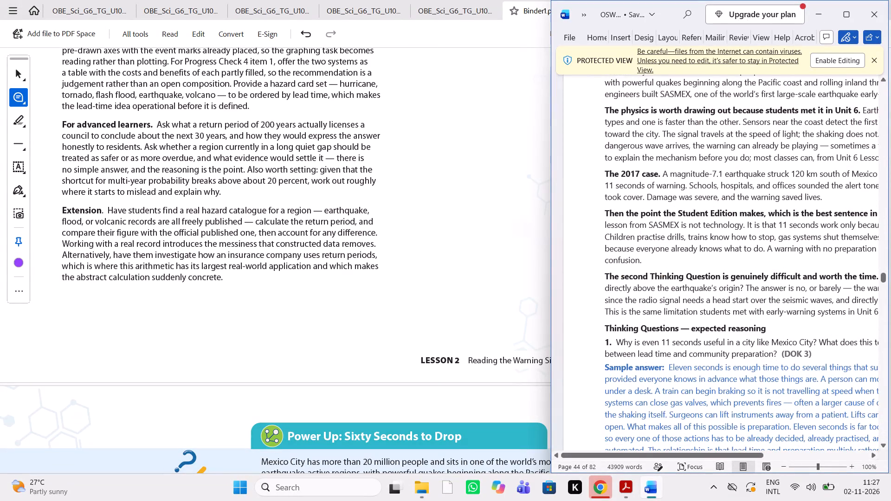
pyautogui.scroll(1, 667, 345)
pyautogui.scroll(-3, 381, 343)
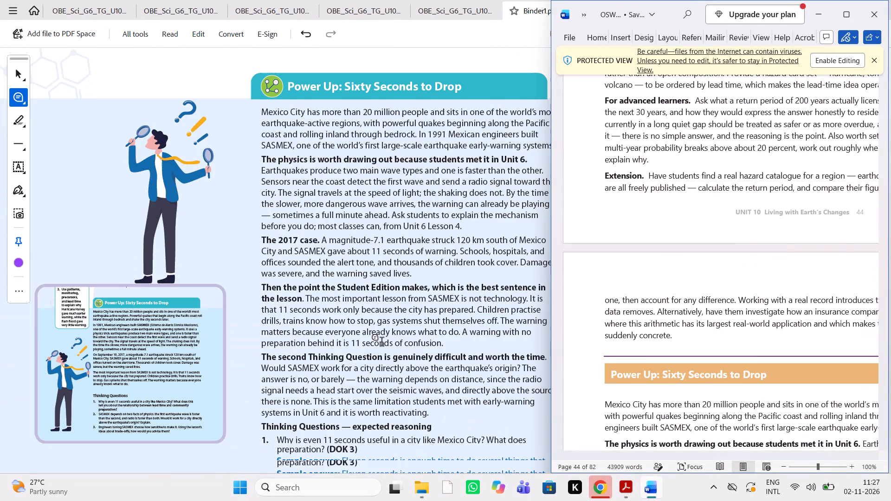
pyautogui.scroll(-3, 609, 410)
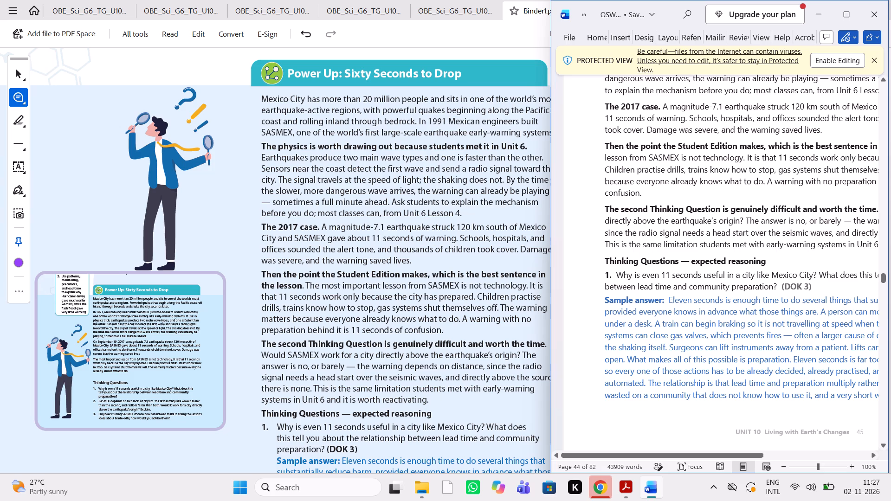
pyautogui.hscroll(-1, 609, 410)
pyautogui.hscroll(2, 609, 410)
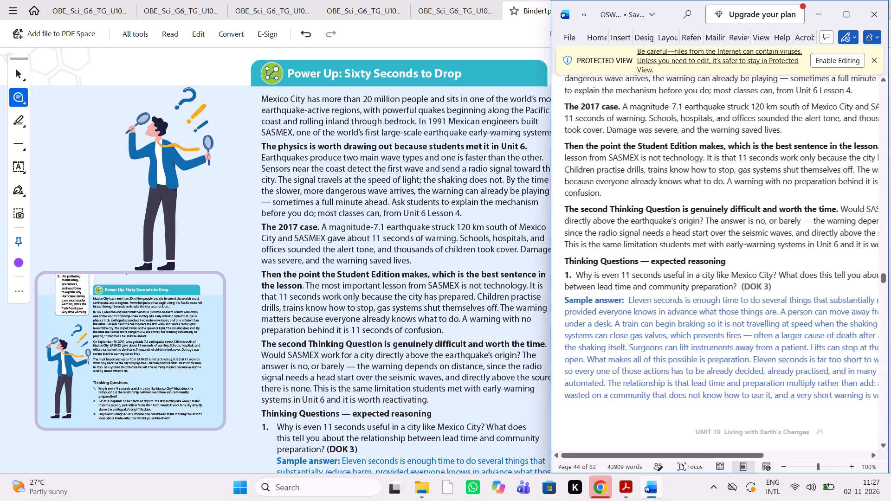
# Compare the Power Up's three Thinking Questions and their sample answers between the PDF and the manuscript.
pyautogui.scroll(-2, 330, 404)
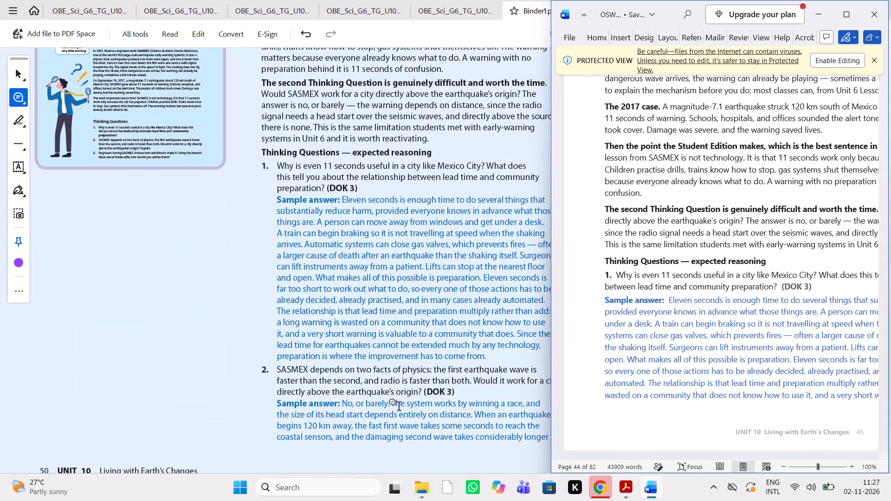
pyautogui.scroll(-2, 399, 407)
pyautogui.scroll(-2, 732, 347)
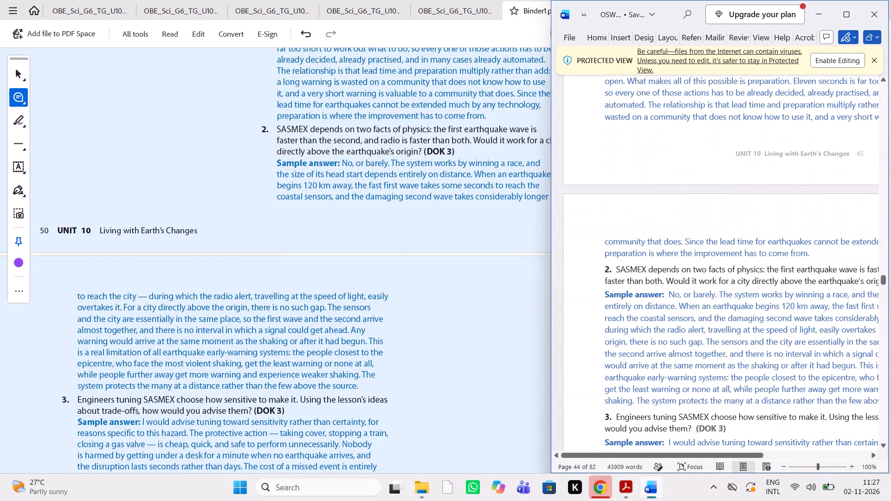
pyautogui.hscroll(-1, 732, 347)
pyautogui.hscroll(1, 732, 347)
pyautogui.hscroll(-1, 732, 347)
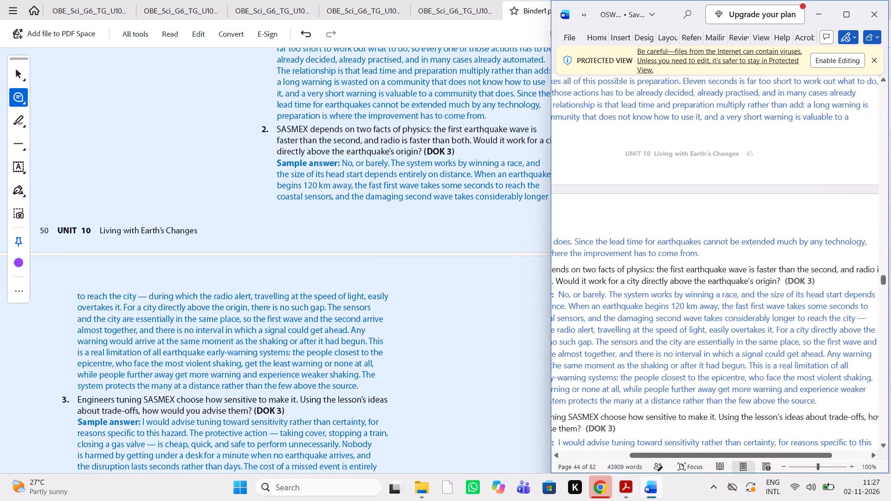
pyautogui.scroll(-2, 732, 347)
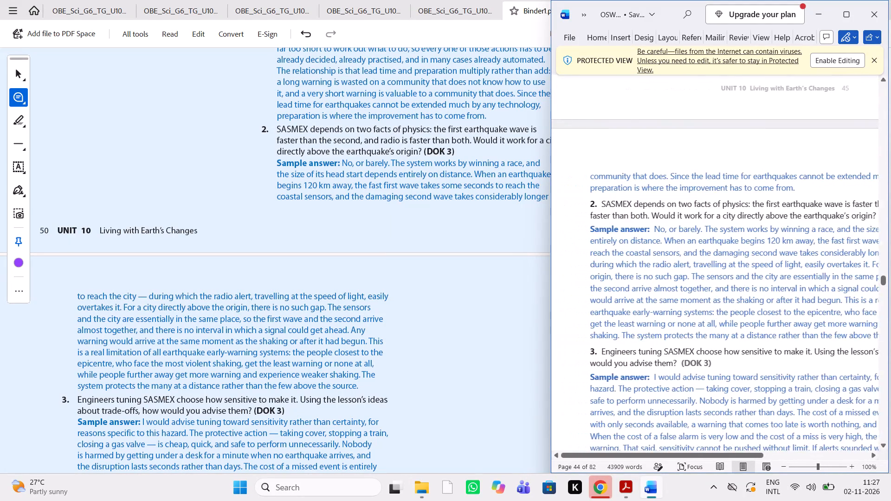
pyautogui.scroll(-1, 732, 347)
pyautogui.scroll(-2, 412, 350)
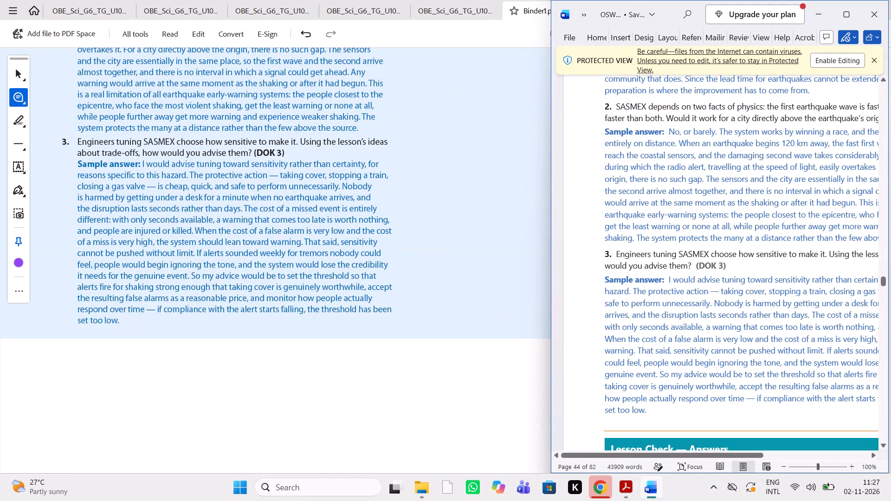
# Check Lesson Check items 1 and 2, with their answers and distractor reasoning, against the manuscript.
pyautogui.scroll(-2, 671, 293)
pyautogui.scroll(-2, 372, 323)
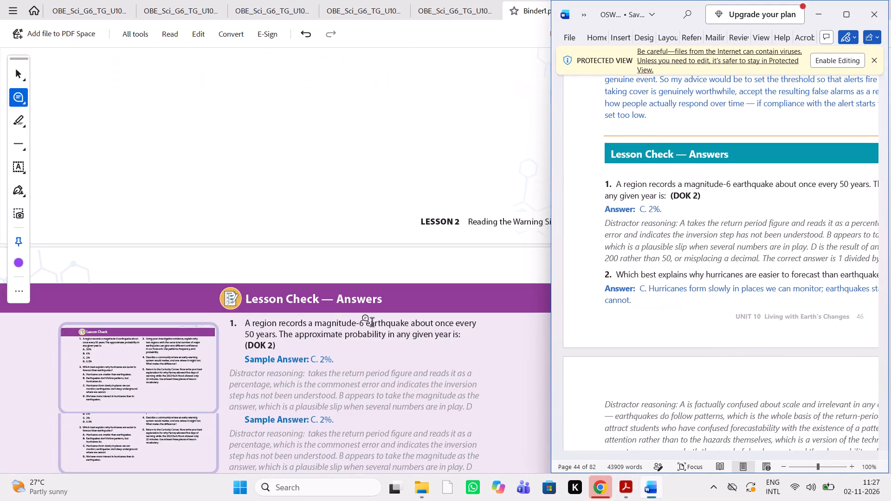
pyautogui.scroll(-1, 372, 323)
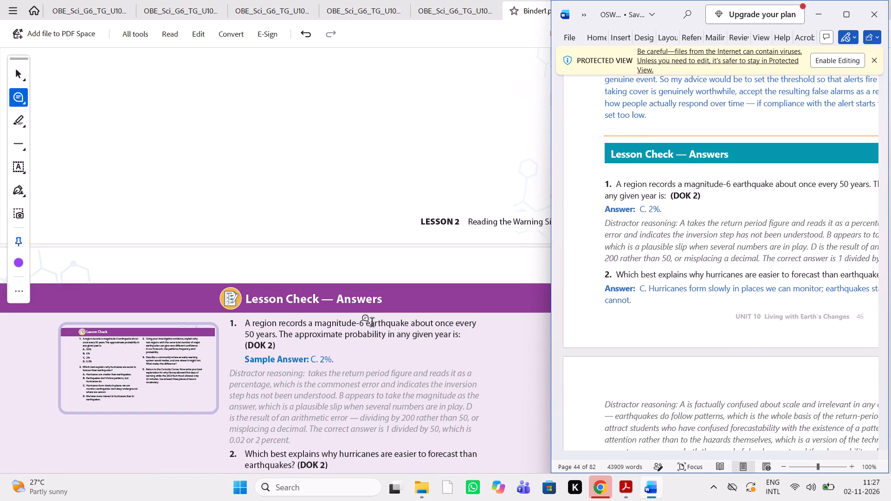
pyautogui.hscroll(-2, 635, 318)
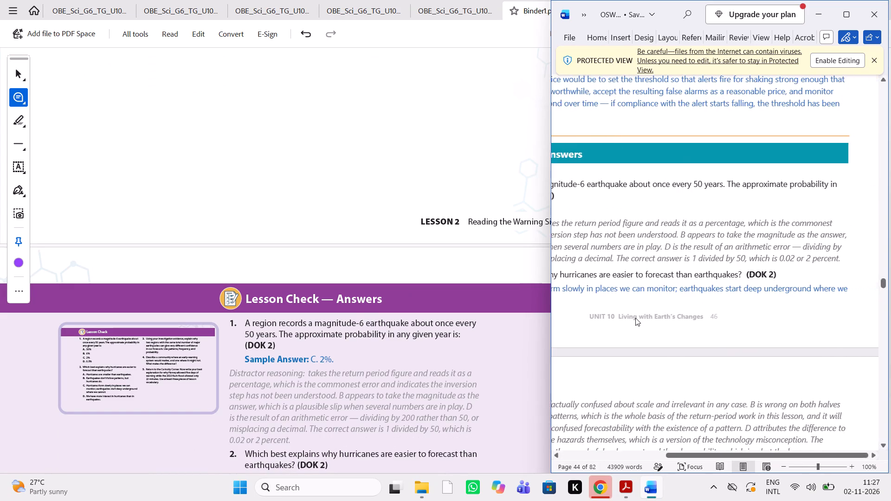
pyautogui.hscroll(1, 635, 318)
pyautogui.scroll(-2, 428, 384)
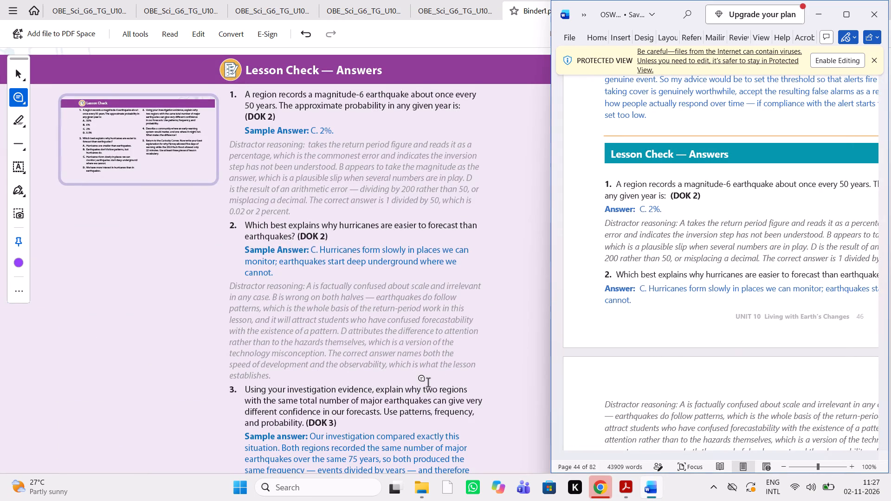
pyautogui.scroll(-1, 428, 384)
pyautogui.hscroll(-1, 658, 341)
pyautogui.hscroll(1, 658, 341)
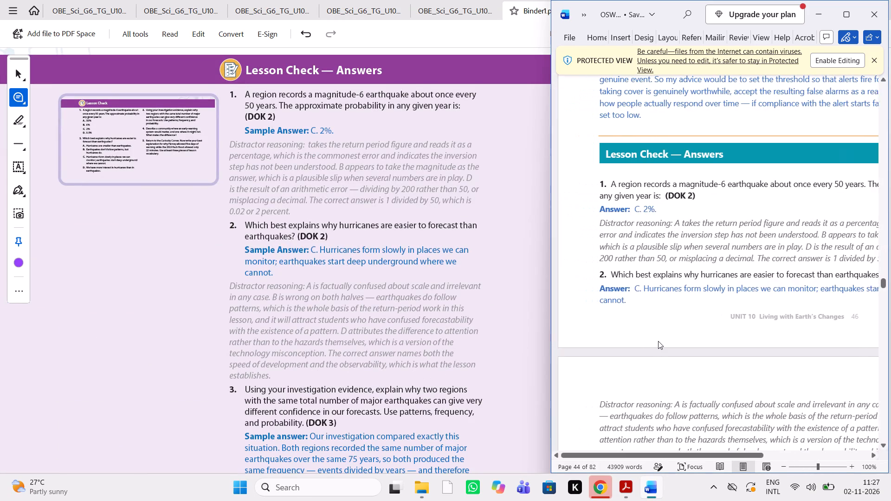
pyautogui.scroll(-1, 658, 341)
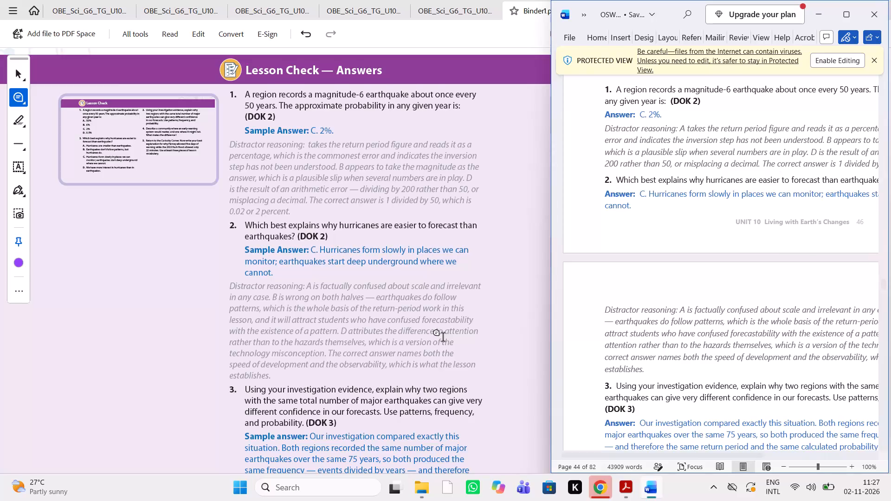
# Compare Lesson Check item 3 on forecast confidence in two regions, including its sample answer, with the manuscript.
pyautogui.scroll(-1, 443, 338)
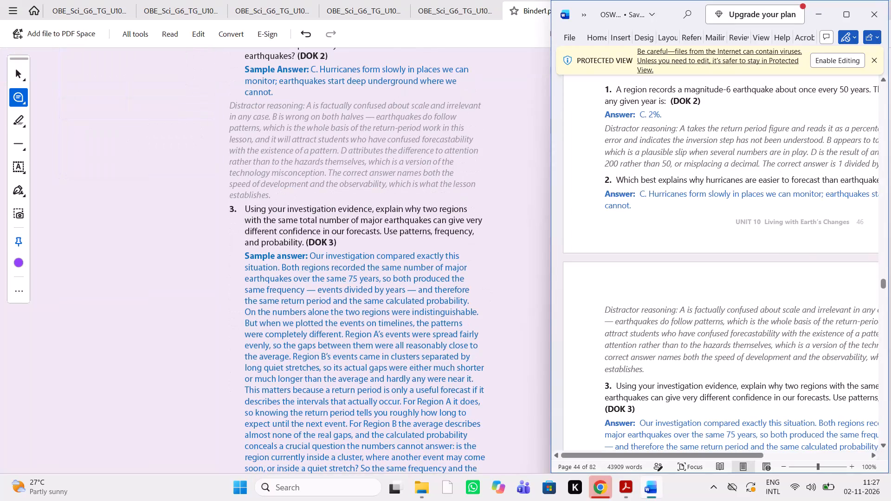
pyautogui.scroll(-1, 676, 318)
pyautogui.hscroll(-1, 676, 318)
pyautogui.hscroll(2, 676, 318)
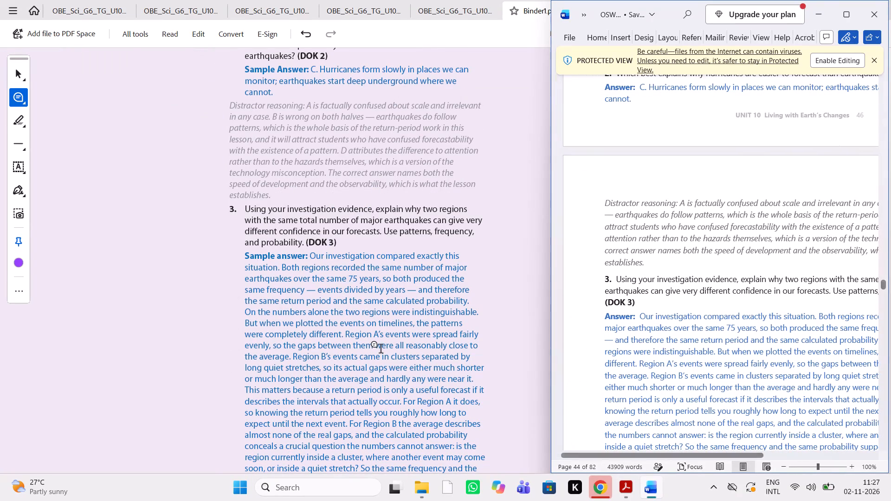
pyautogui.scroll(-1, 381, 350)
pyautogui.scroll(-3, 561, 359)
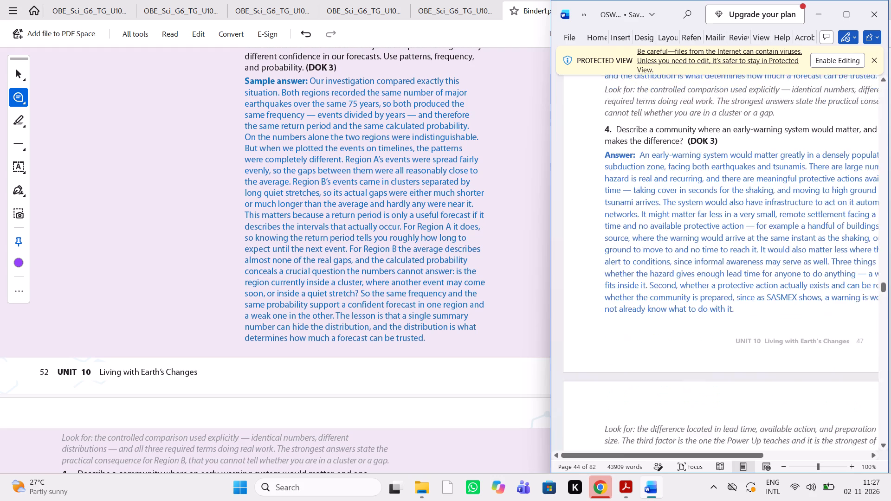
pyautogui.scroll(1, 561, 359)
pyautogui.hscroll(-1, 561, 359)
pyautogui.hscroll(1, 561, 359)
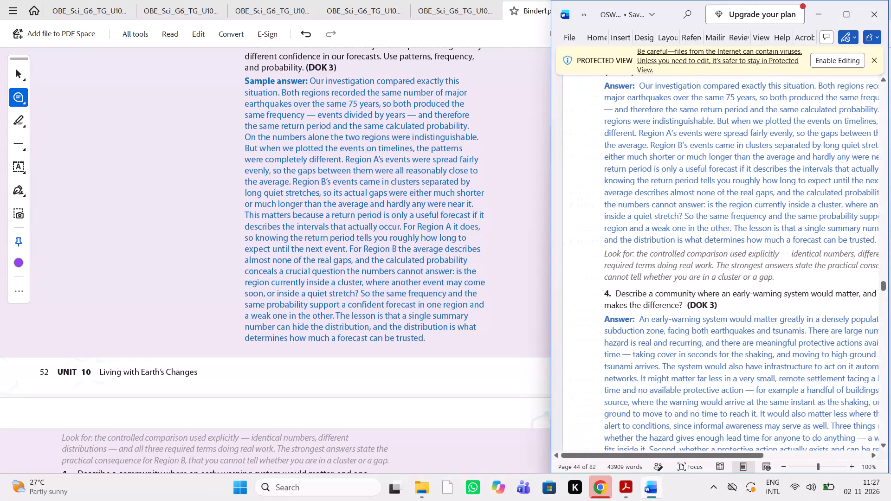
# Compare Lesson Check items 4 and 5, with their sample answers and "Look for" notes, between the PDF and the manuscript.
pyautogui.scroll(-2, 230, 353)
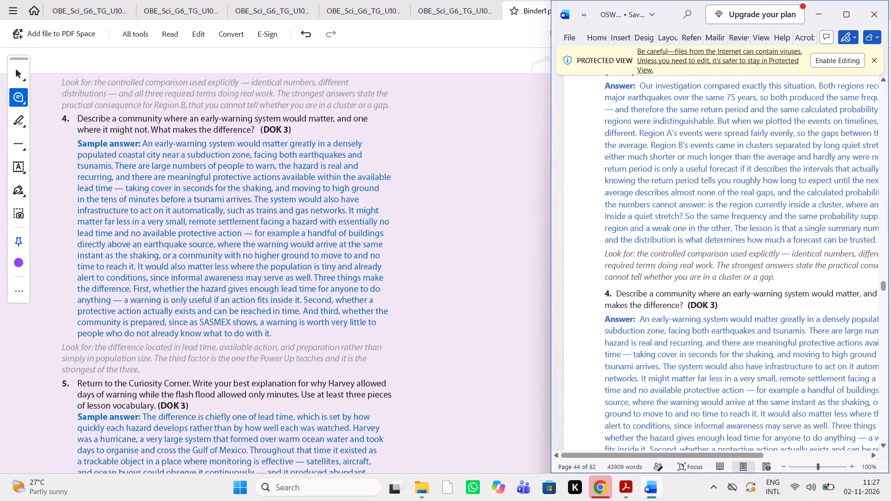
pyautogui.scroll(-1, 656, 381)
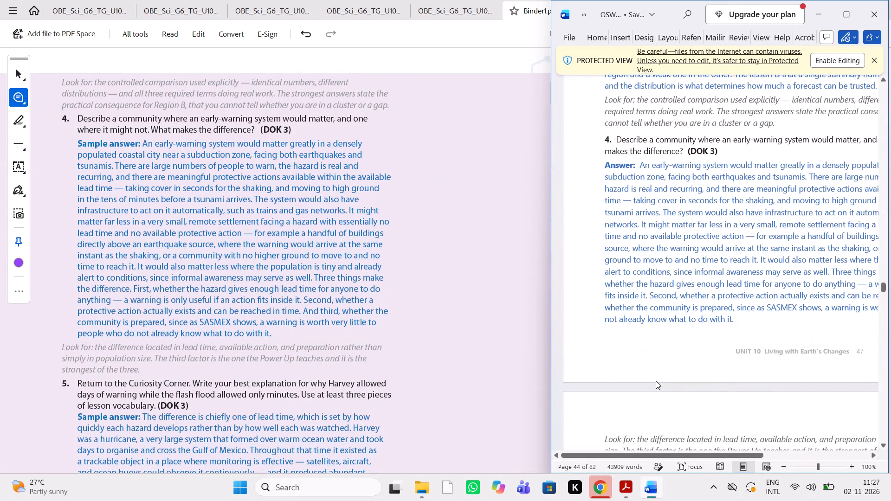
pyautogui.hscroll(-1, 656, 381)
pyautogui.scroll(-1, 413, 345)
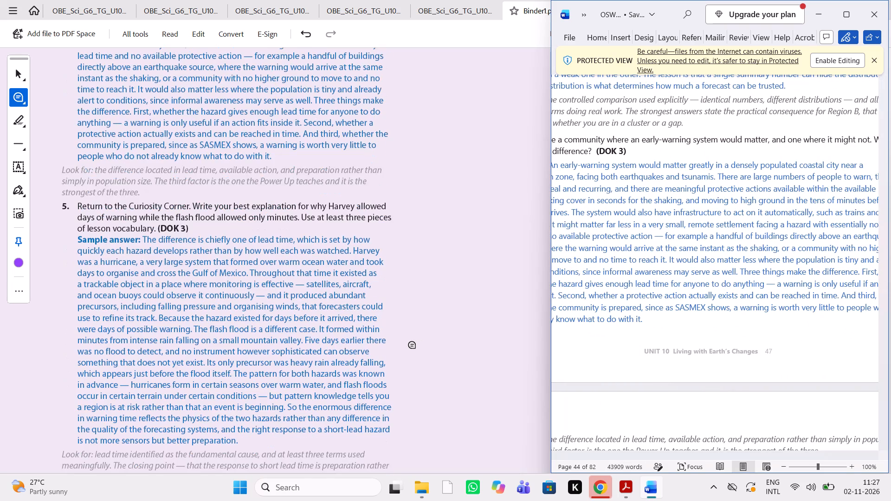
pyautogui.scroll(-1, 413, 345)
pyautogui.scroll(-2, 674, 313)
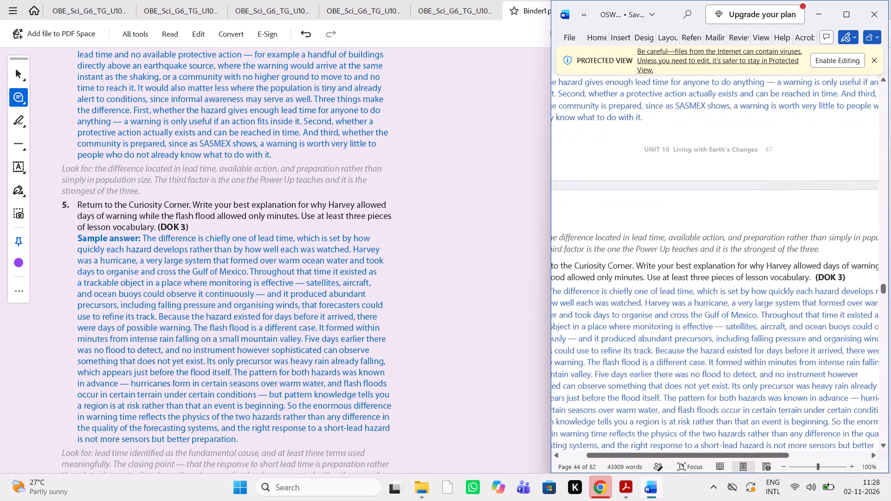
pyautogui.scroll(-1, 674, 313)
pyautogui.scroll(-1, 378, 311)
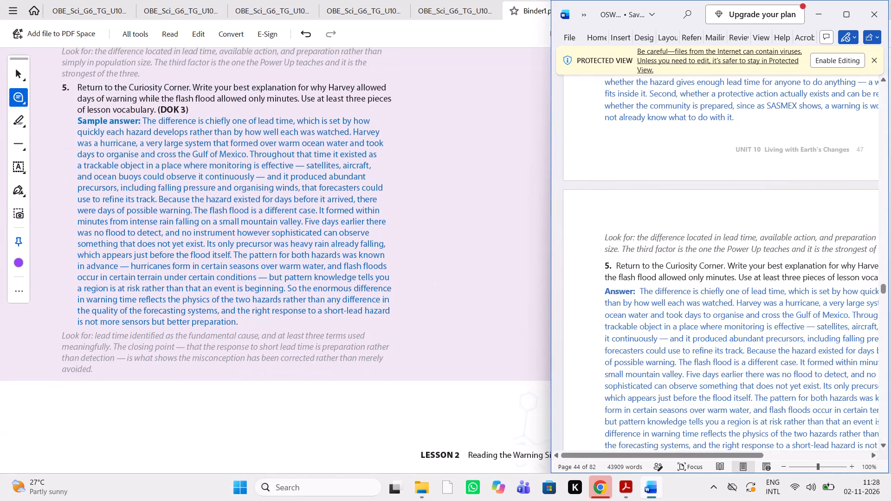
pyautogui.hscroll(-1, 638, 329)
pyautogui.scroll(-1, 638, 329)
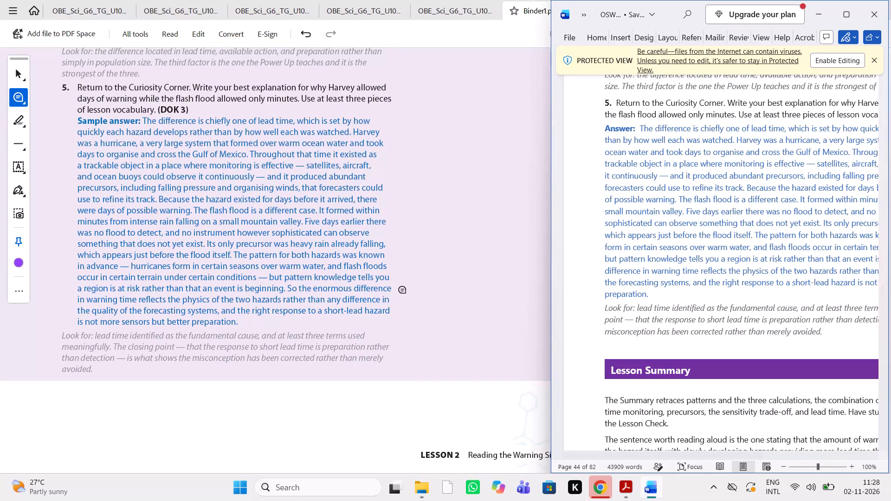
# Compare the Lesson Summary and its Teacher Note on the flash flood and Hurricane Harvey with the manuscript.
pyautogui.scroll(-3, 403, 290)
pyautogui.hscroll(-1, 403, 290)
pyautogui.scroll(-2, 665, 360)
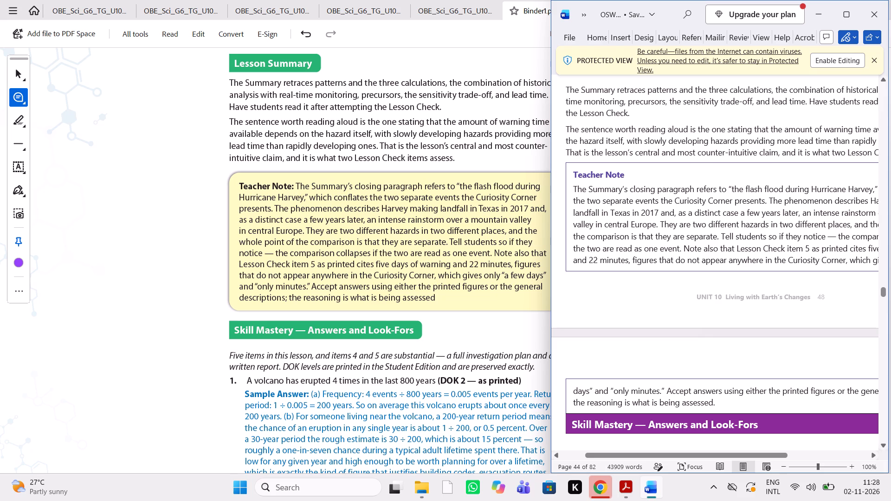
# Compare Skill Mastery item 1 on the volcano's eruptions, including its sample answer and "Look for" note, with the Word manuscript.
pyautogui.scroll(-1, 510, 327)
pyautogui.hscroll(-1, 510, 327)
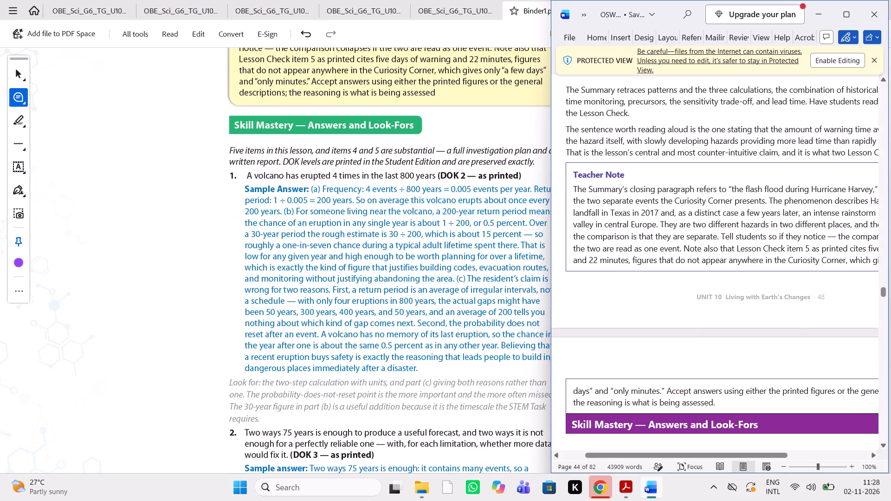
pyautogui.scroll(-2, 825, 387)
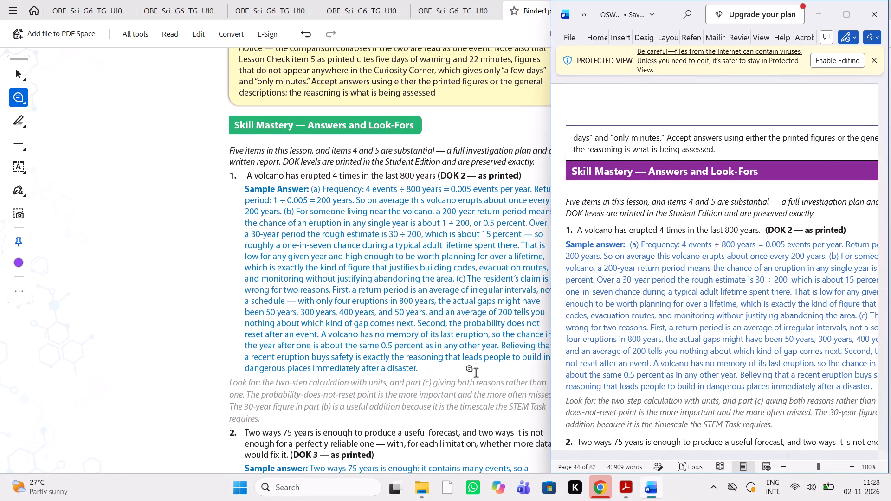
pyautogui.scroll(-2, 476, 374)
pyautogui.scroll(-1, 750, 324)
pyautogui.hscroll(-1, 750, 324)
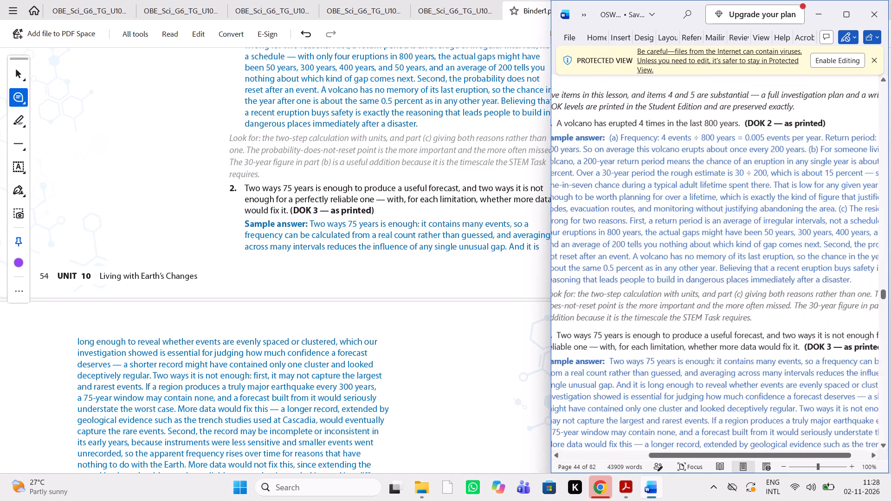
pyautogui.hscroll(-1, 750, 324)
pyautogui.scroll(5, 482, 227)
pyautogui.scroll(-1, 482, 227)
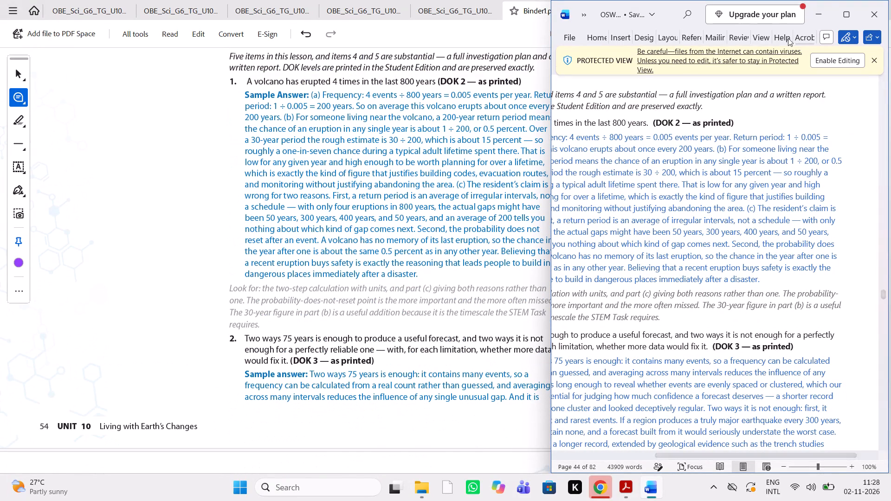
pyautogui.click(819, 20)
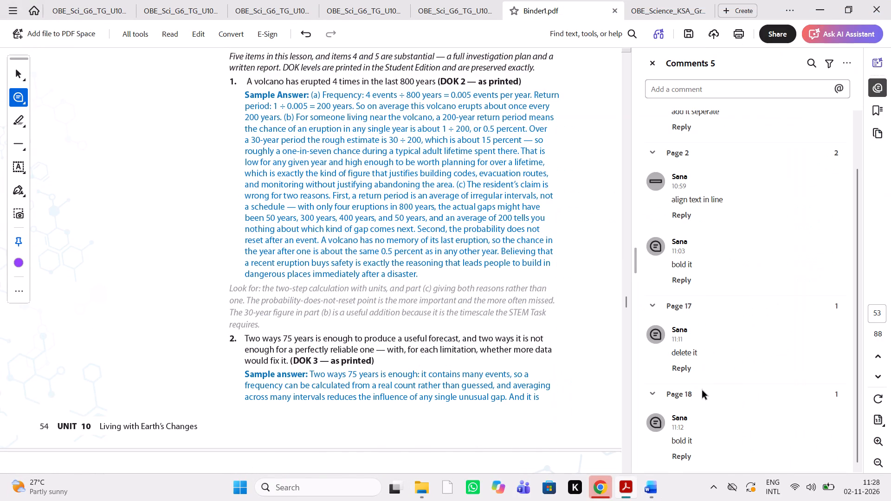
pyautogui.click(646, 491)
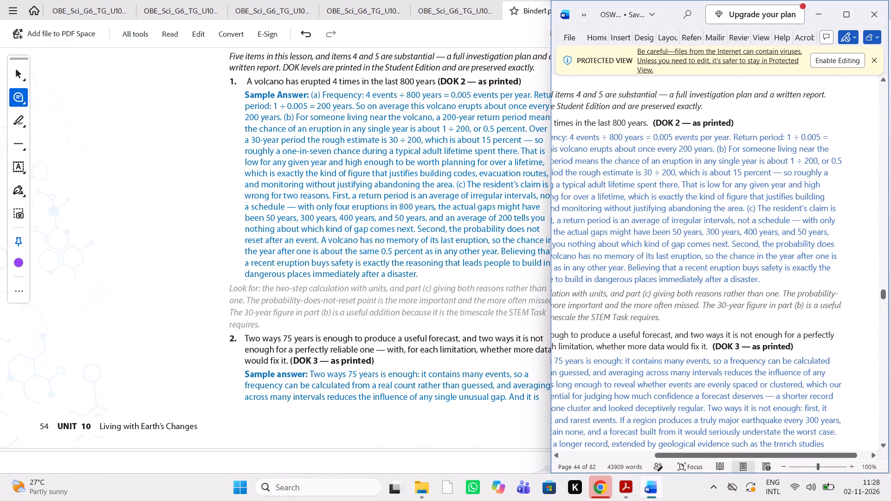
# Compare Skill Mastery items 2 and 3, on the 75-year record and the floodplain school, with their sample answers in the manuscript.
pyautogui.scroll(-2, 731, 304)
pyautogui.scroll(-2, 458, 358)
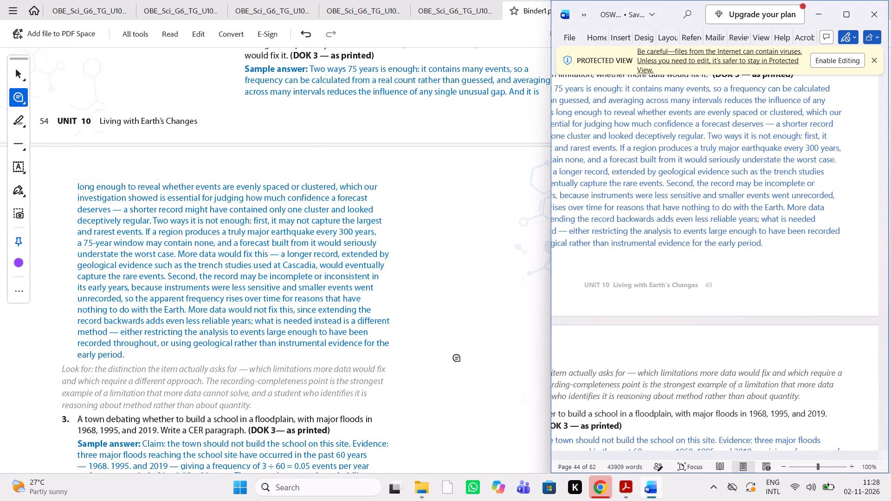
pyautogui.scroll(-1, 458, 358)
pyautogui.scroll(-1, 722, 352)
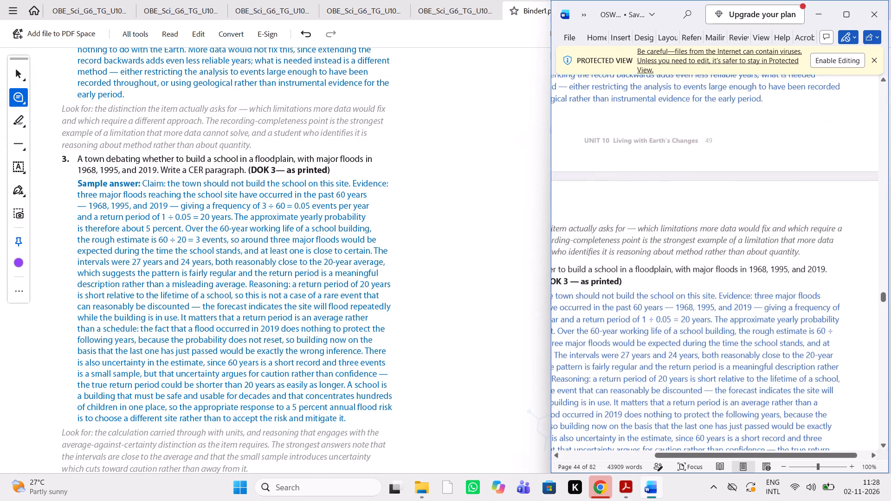
pyautogui.hscroll(1, 722, 352)
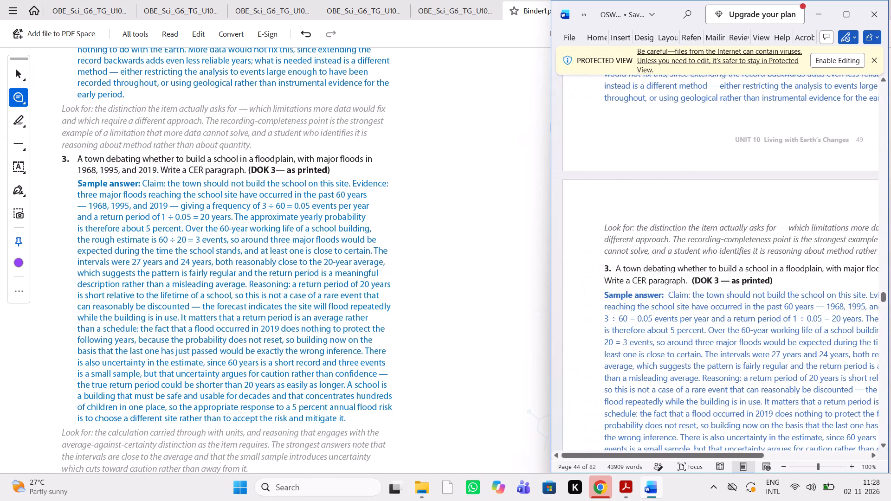
pyautogui.hscroll(-1, 722, 352)
pyautogui.scroll(-1, 722, 352)
pyautogui.hscroll(-1, 722, 352)
pyautogui.scroll(-1, 722, 352)
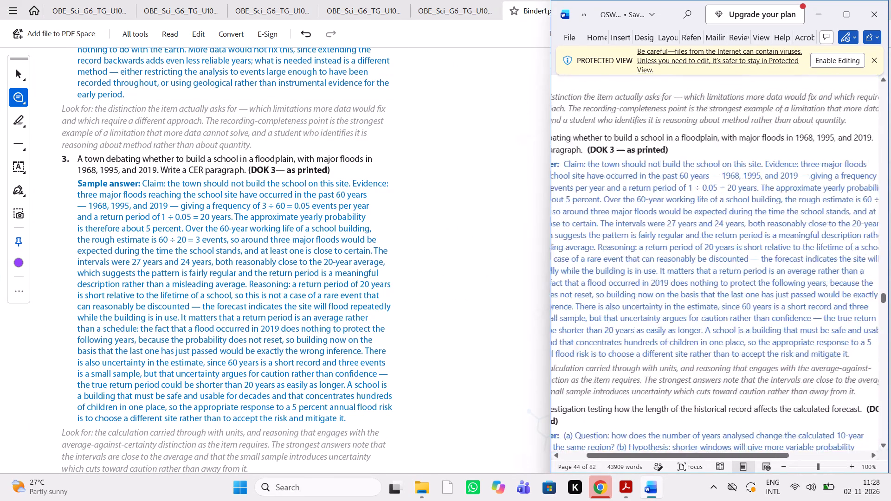
pyautogui.scroll(-1, 722, 352)
pyautogui.hscroll(-1, 722, 352)
pyautogui.hscroll(1, 722, 352)
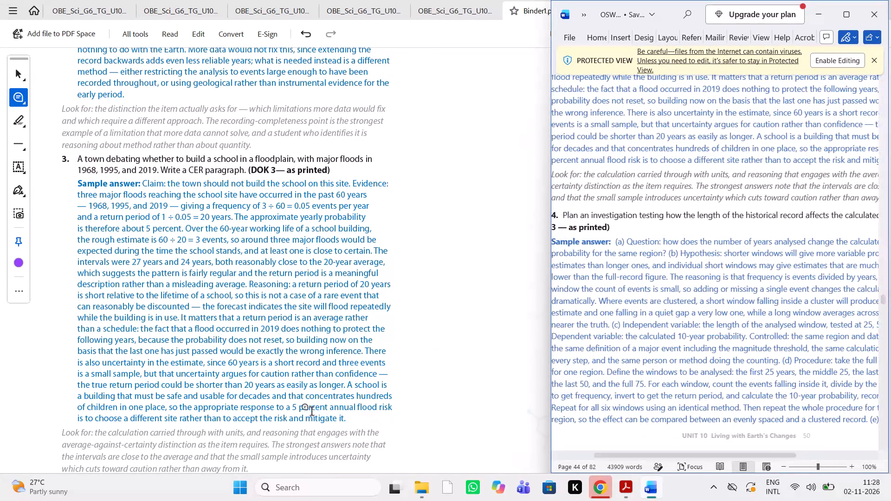
# Compare Skill Mastery item 4 on planning a historical-record investigation, with its sample answer, between the PDF and the manuscript.
pyautogui.scroll(-2, 311, 412)
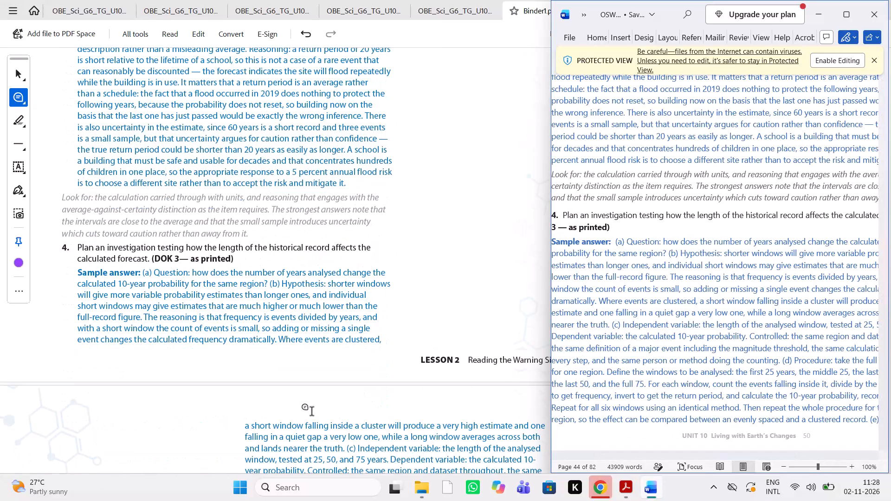
pyautogui.hscroll(-2, 593, 296)
pyautogui.scroll(-1, 593, 296)
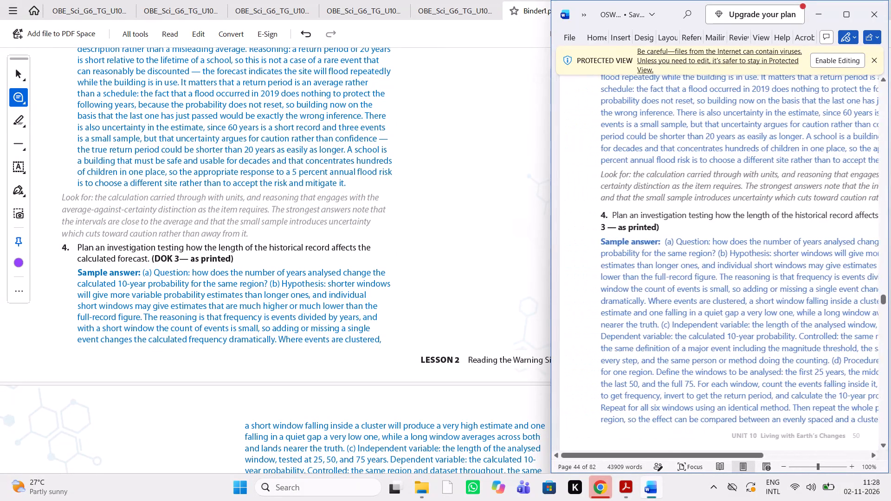
pyautogui.scroll(-1, 593, 296)
pyautogui.hscroll(-1, 593, 296)
pyautogui.scroll(-3, 593, 296)
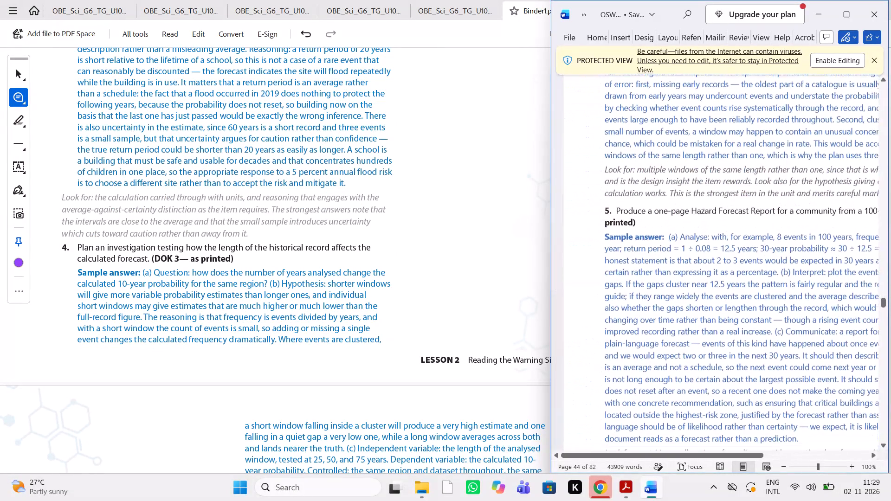
pyautogui.hscroll(-1, 593, 296)
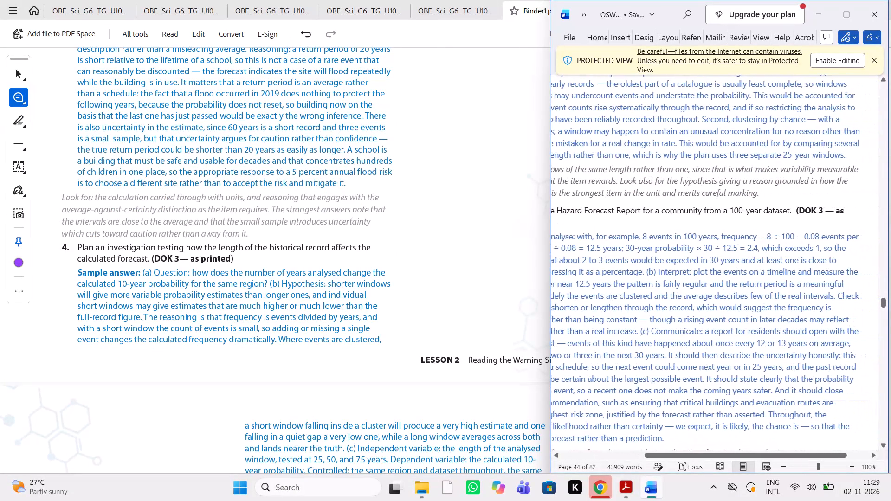
pyautogui.hscroll(1, 593, 296)
pyautogui.scroll(-2, 270, 263)
pyautogui.hscroll(-1, 270, 263)
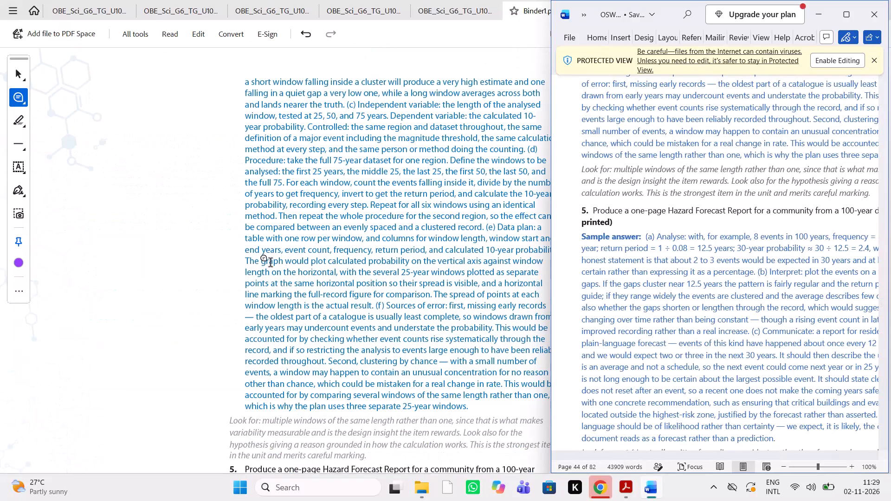
pyautogui.hscroll(-1, 270, 263)
# Check Skill Mastery item 5 on the Hazard Forecast Report and the Reflection Question sample discussion against the manuscript.
pyautogui.scroll(-2, 270, 263)
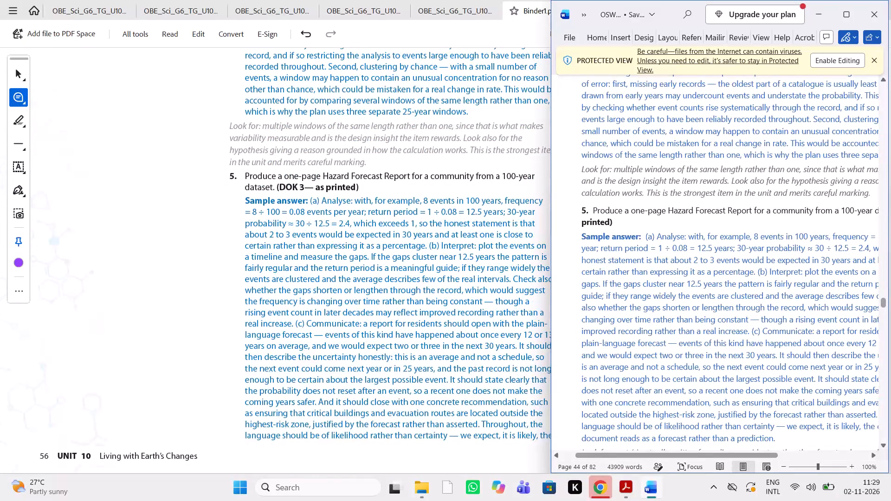
pyautogui.scroll(1, 686, 212)
pyautogui.scroll(-2, 686, 212)
pyautogui.hscroll(-1, 686, 212)
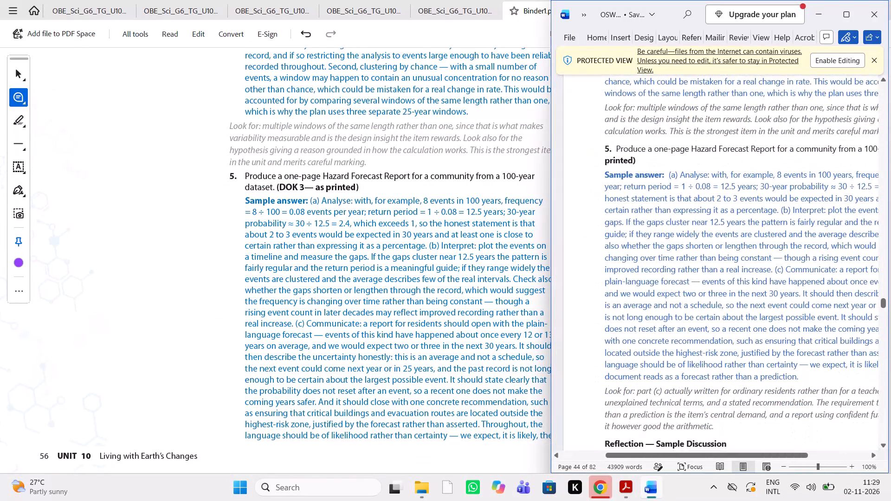
pyautogui.hscroll(-1, 686, 212)
pyautogui.hscroll(1, 686, 212)
pyautogui.scroll(-1, 418, 217)
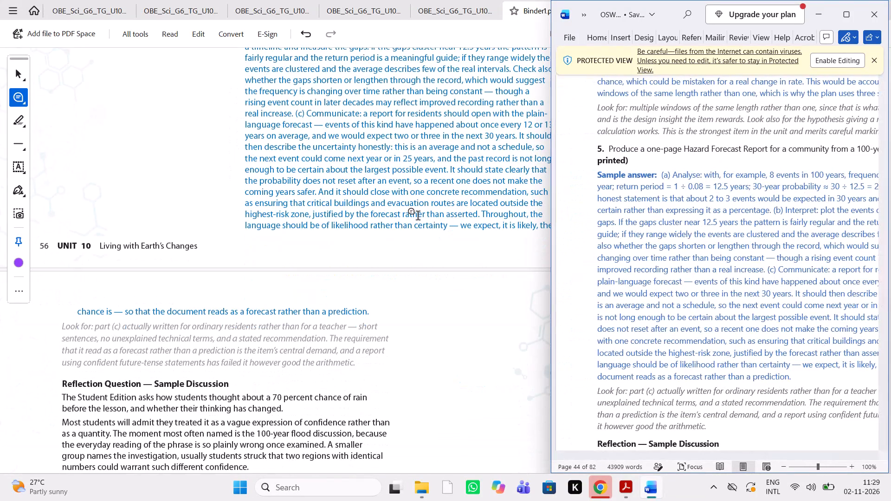
pyautogui.scroll(-1, 418, 217)
pyautogui.scroll(-1, 704, 204)
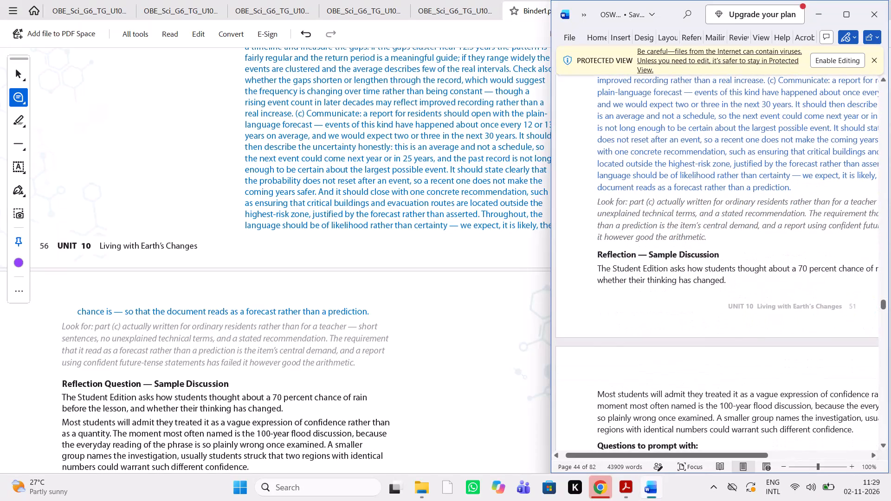
pyautogui.scroll(-1, 350, 247)
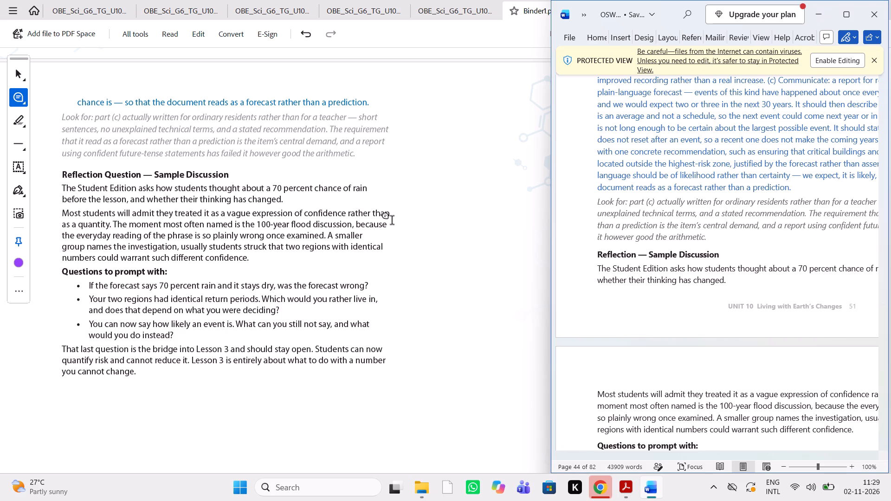
# Open the InDesign document OBE_Sci_G6_TG_U10_L2 from the Lesson 2 folder inside the GRADE-6 science files.
pyautogui.click(429, 488)
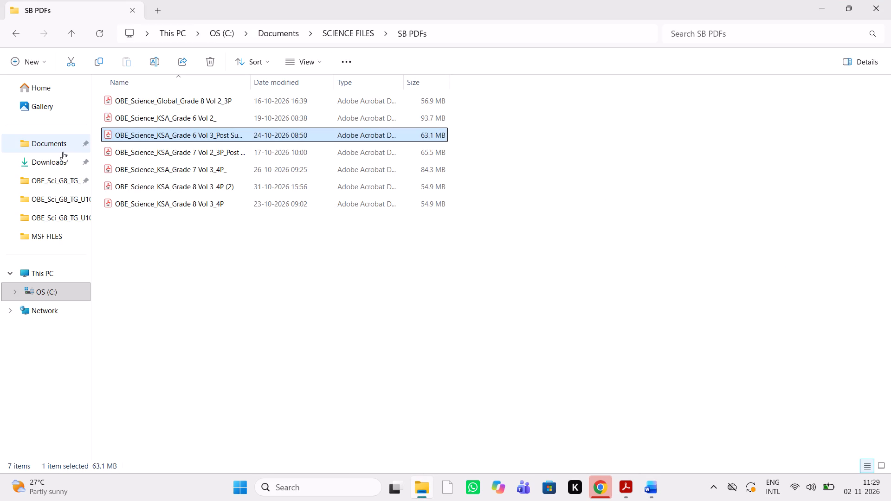
pyautogui.doubleClick(49, 156)
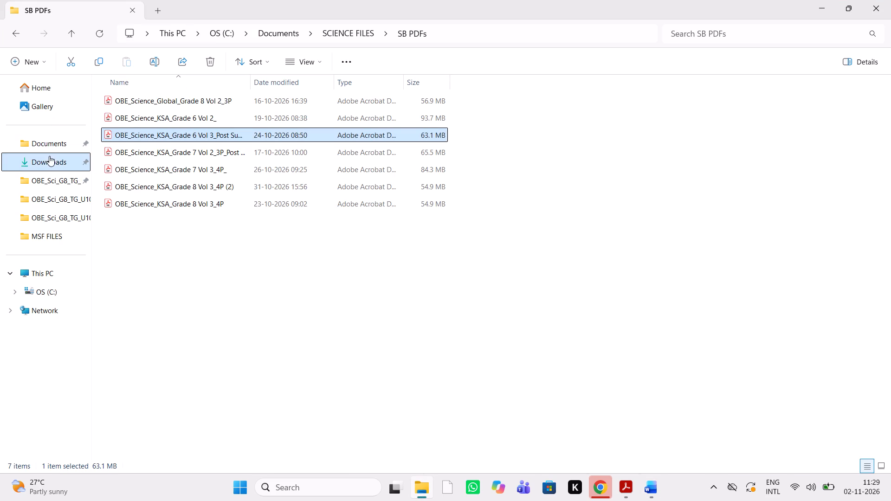
pyautogui.doubleClick(57, 144)
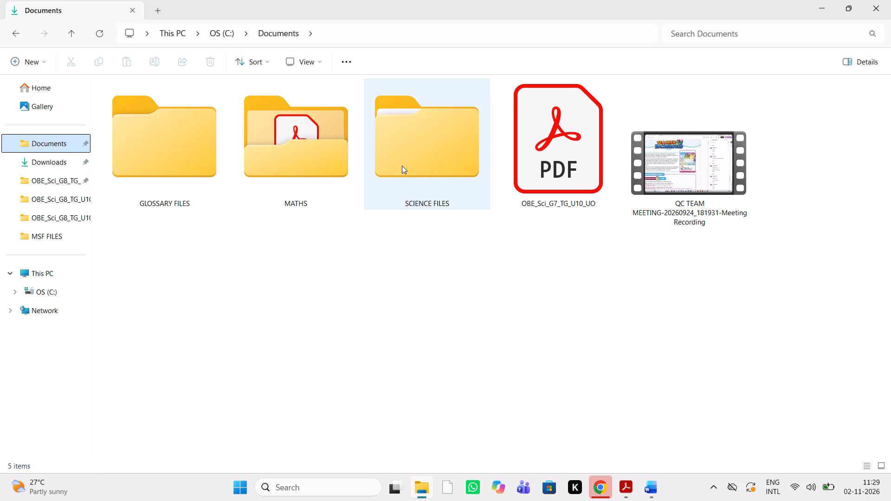
pyautogui.doubleClick(418, 171)
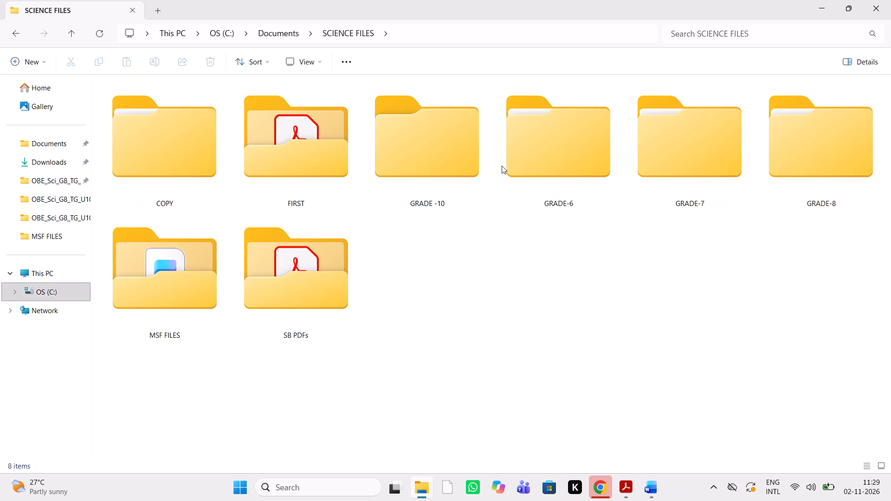
pyautogui.doubleClick(562, 160)
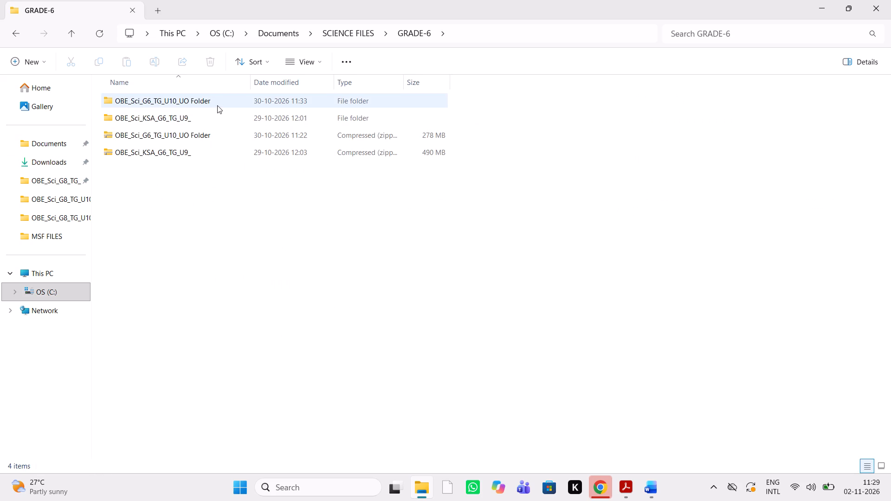
pyautogui.doubleClick(217, 105)
pyautogui.click(402, 33)
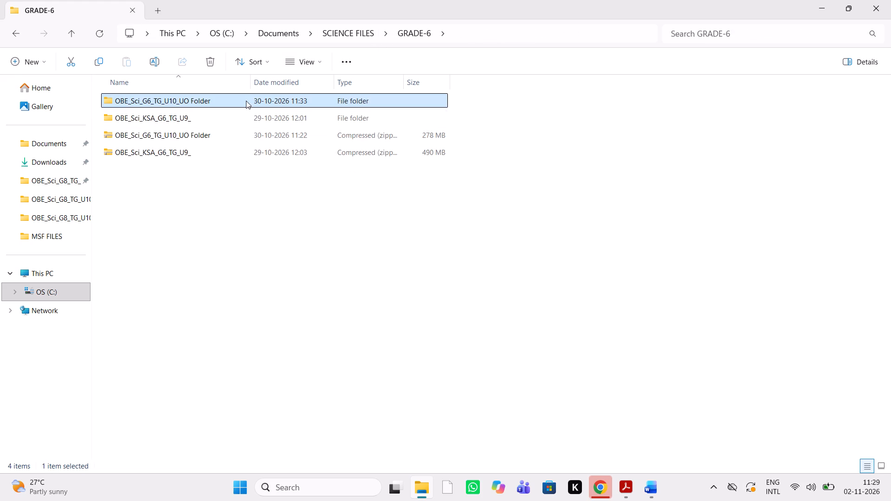
pyautogui.doubleClick(246, 101)
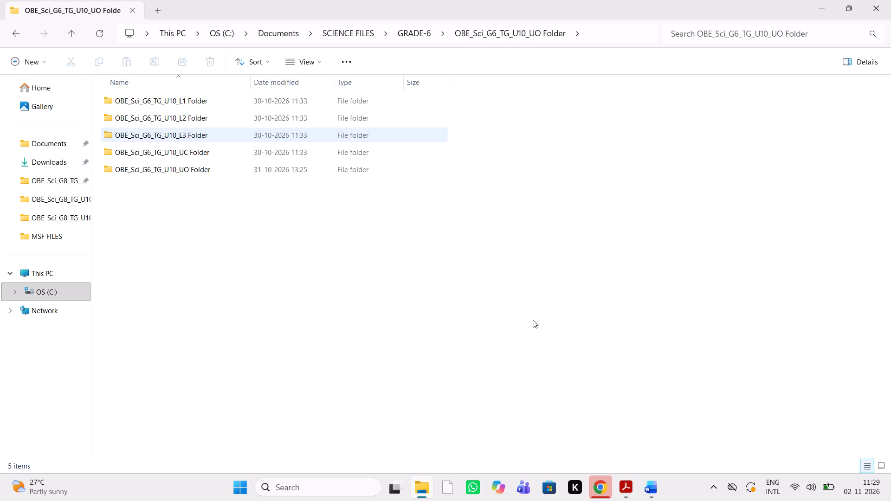
pyautogui.doubleClick(247, 115)
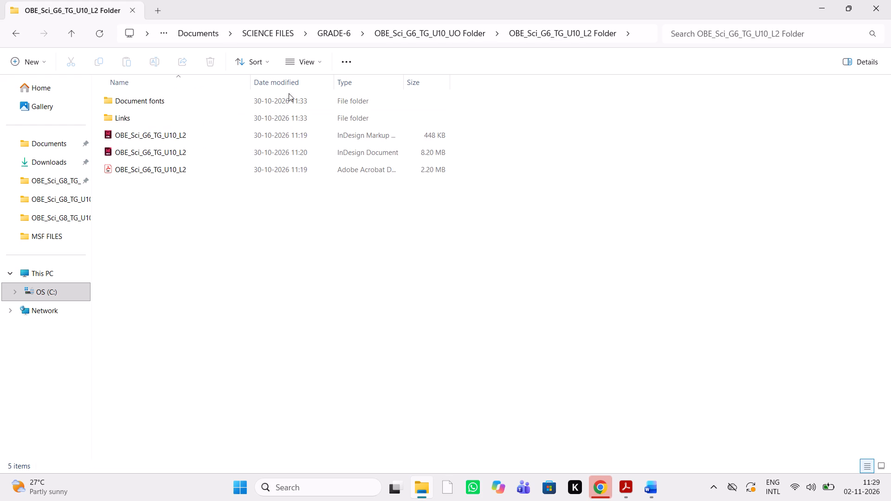
pyautogui.click(192, 152)
pyautogui.press('Return')
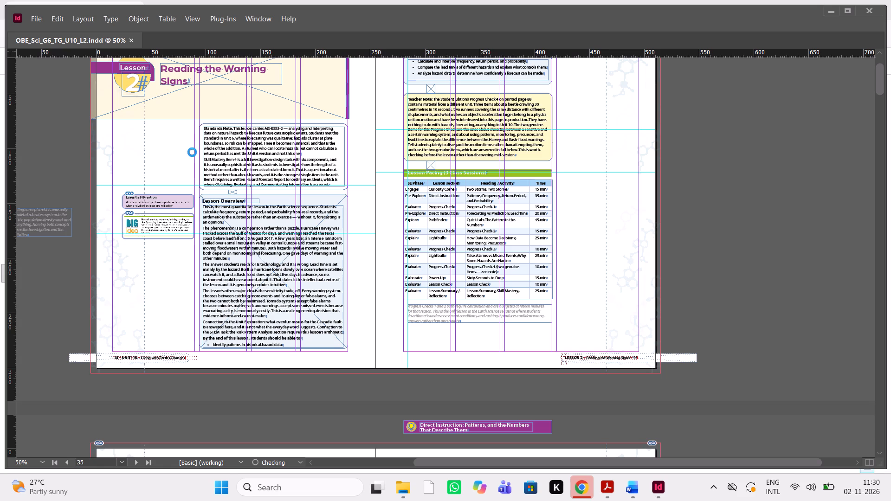
# Locate the Reflection Question — Sample Discussion section near the end of the Lesson 2 InDesign layout.
pyautogui.scroll(-3, 358, 306)
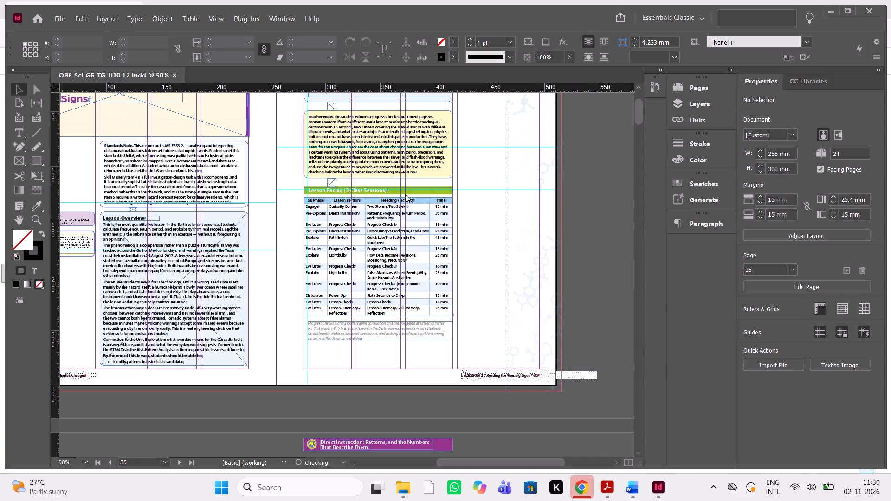
pyautogui.scroll(-4, 456, 260)
pyautogui.scroll(-3, 527, 265)
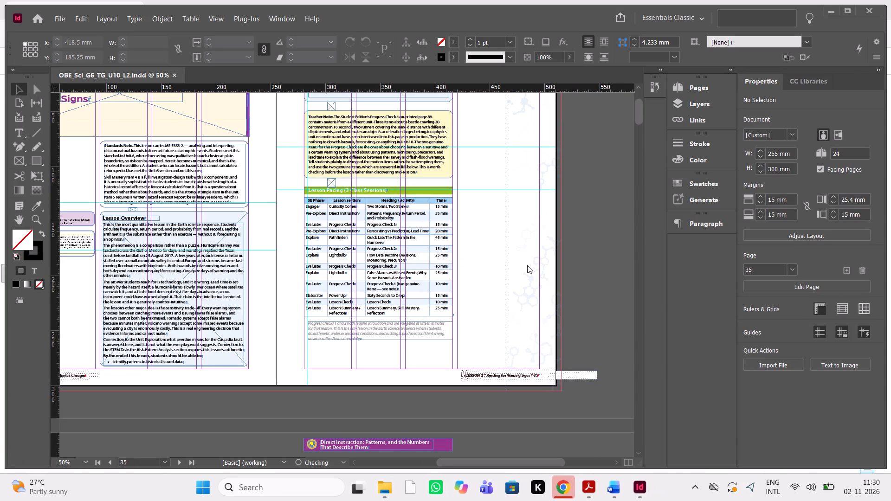
pyautogui.moveTo(640, 123); pyautogui.dragTo(651, 264)
pyautogui.scroll(-15, 503, 308)
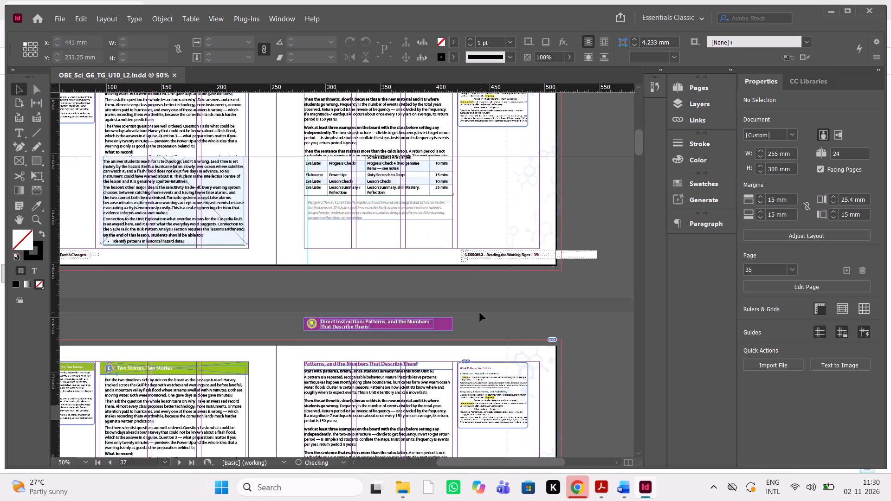
pyautogui.scroll(-20, 480, 313)
pyautogui.scroll(-13, 480, 313)
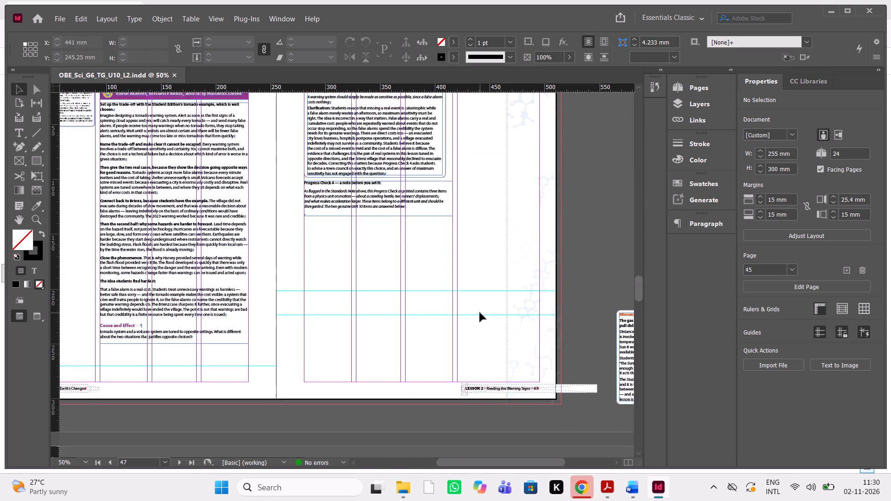
pyautogui.scroll(-9, 480, 313)
pyautogui.scroll(1, 480, 313)
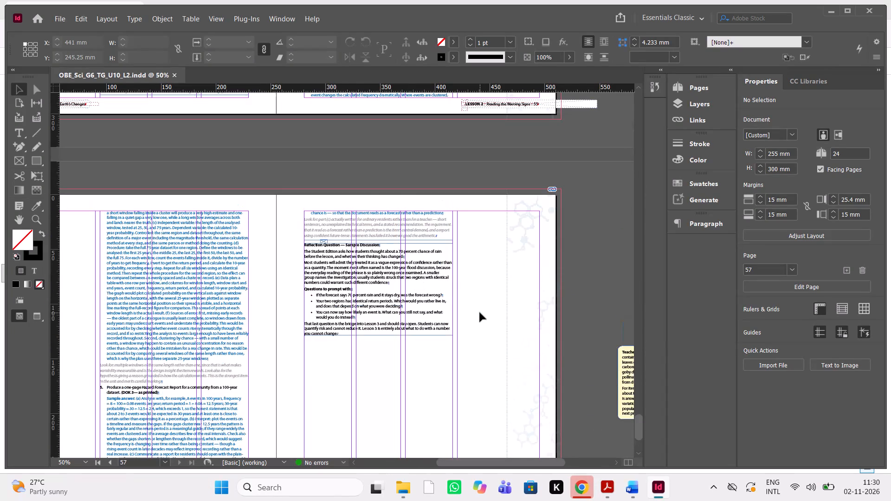
# Inspect the Reflection Question — Sample Discussion heading up close in the Lesson 2 InDesign layout, and close InDesign.
pyautogui.hotkey('ctrl', '=')
pyautogui.hotkey('ctrl', '=')
pyautogui.hotkey('ctrl', '=')
pyautogui.doubleClick(445, 206)
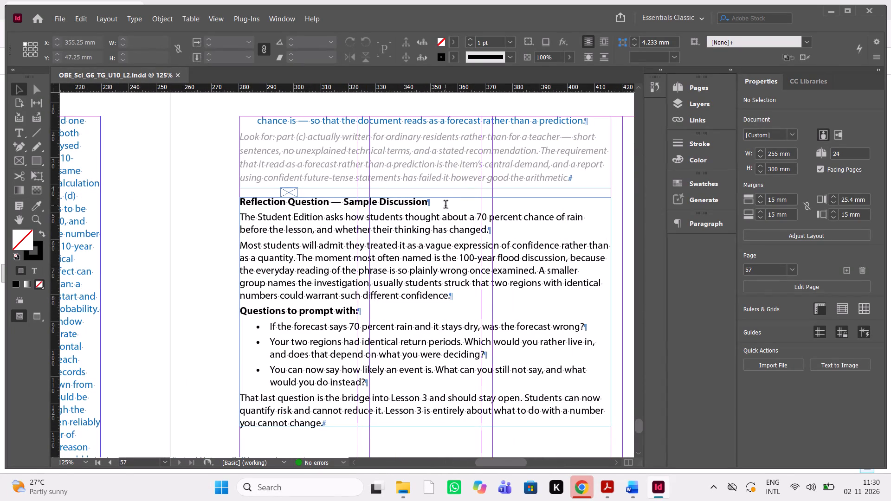
pyautogui.moveTo(440, 204); pyautogui.dragTo(361, 202)
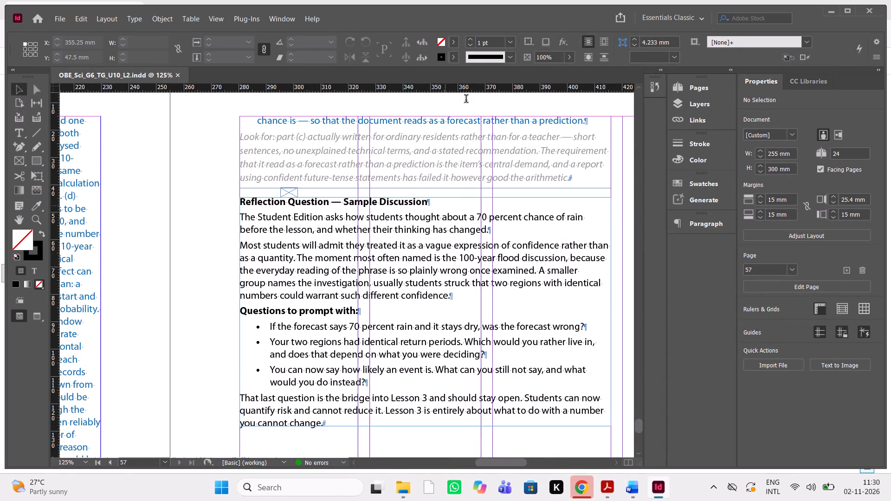
pyautogui.click(874, 10)
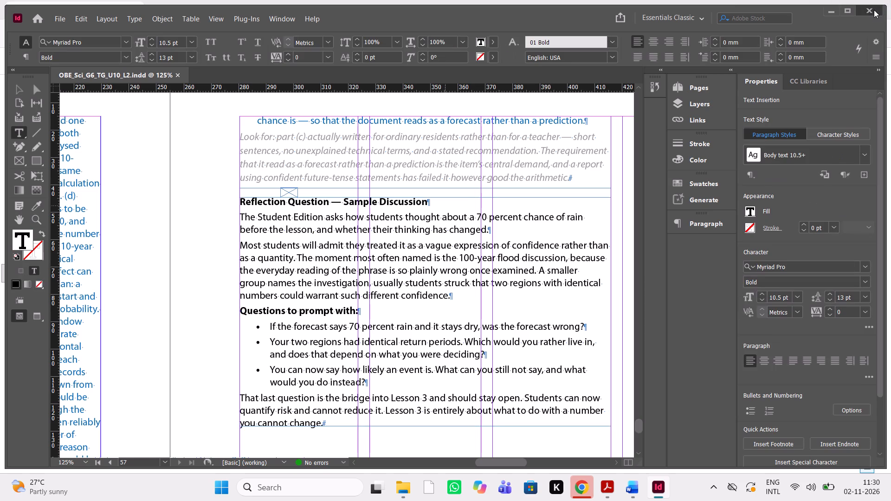
# In the Binder1 PDF in Acrobat, mark "— Sample Discussion" in the Reflection Question heading with the comment "delete it".
pyautogui.click(608, 500)
pyautogui.click(609, 489)
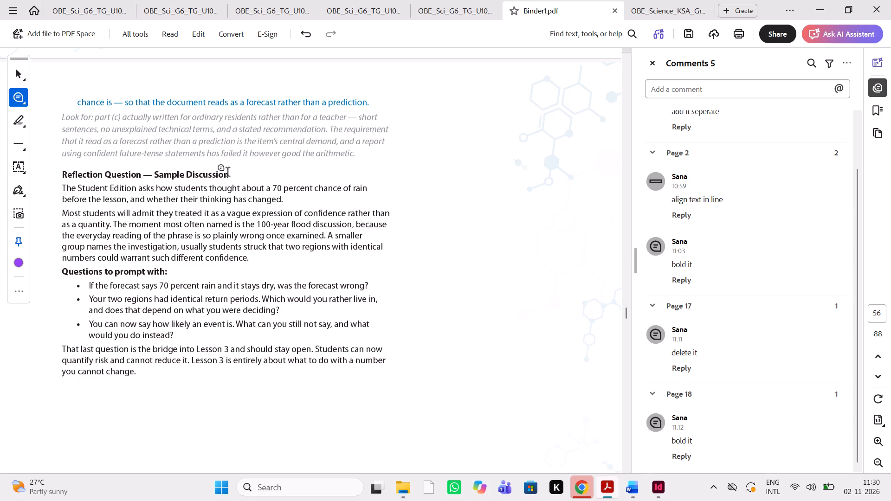
pyautogui.moveTo(227, 173); pyautogui.dragTo(149, 179)
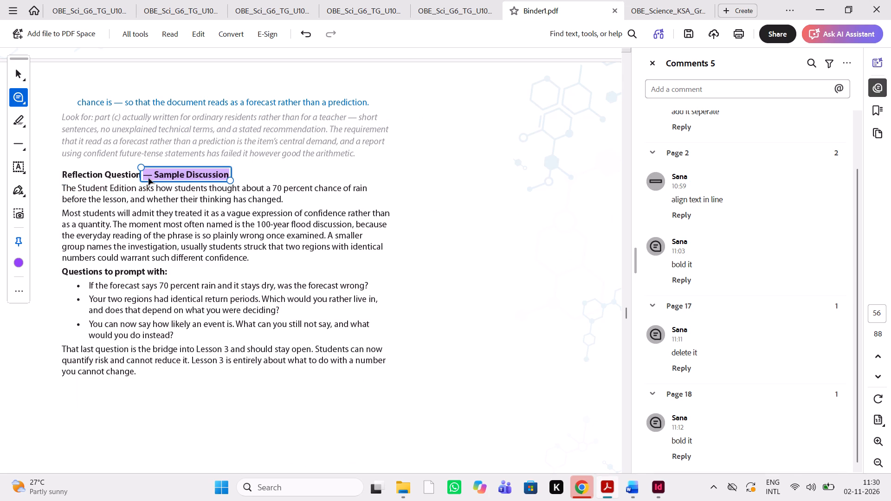
pyautogui.write('delete it')
pyautogui.press('space')
# Check the Lesson 3 opener's Essential Question and Big Idea in the PDF against the student book's Designing with the Earth in Mind page.
pyautogui.scroll(-1, 239, 308)
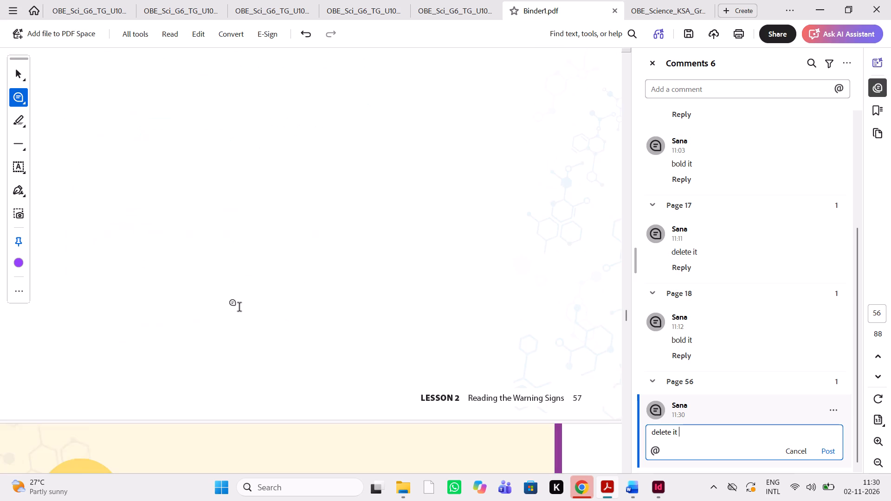
pyautogui.scroll(-4, 239, 308)
pyautogui.scroll(-1, 353, 348)
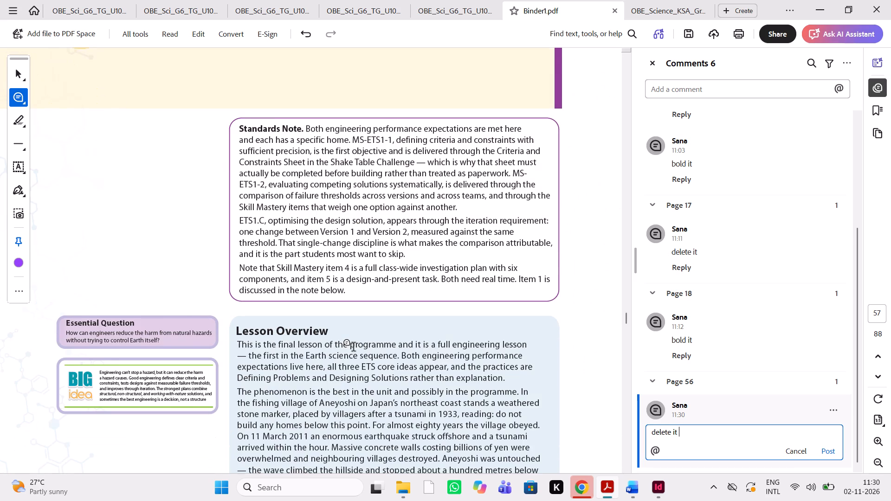
pyautogui.scroll(-1, 353, 348)
pyautogui.scroll(2, 353, 348)
pyautogui.scroll(-1, 353, 348)
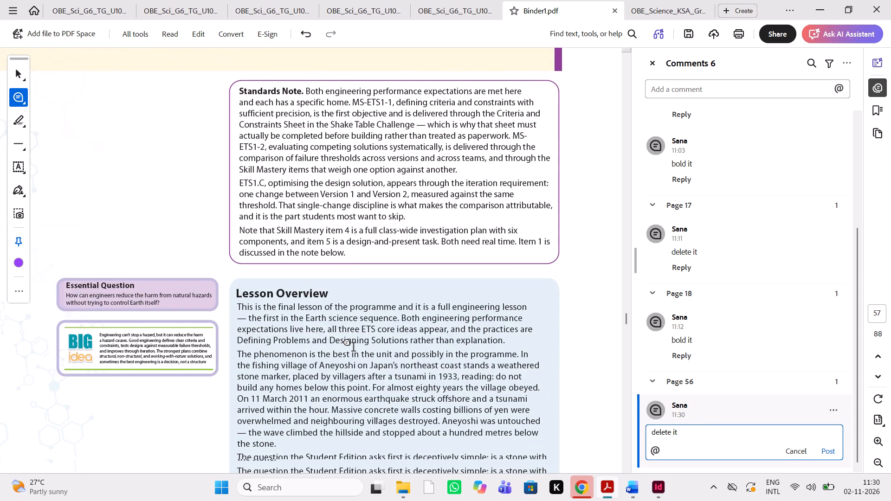
pyautogui.scroll(-1, 353, 348)
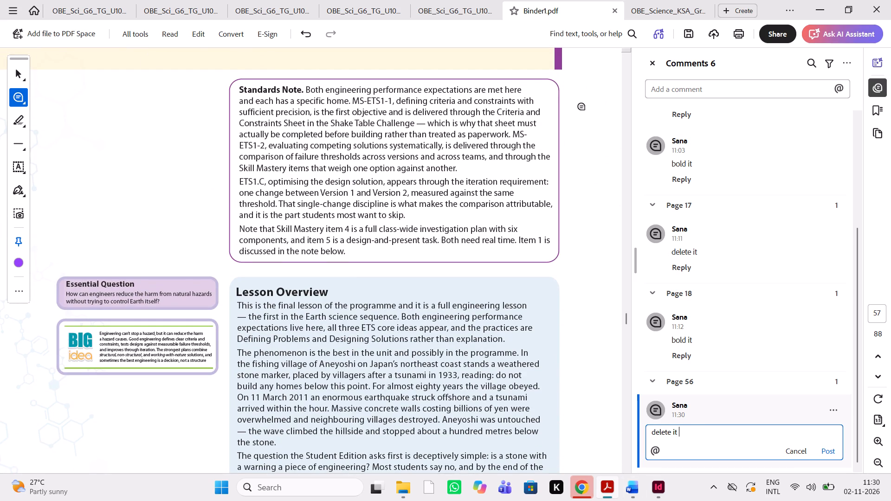
pyautogui.click(661, 4)
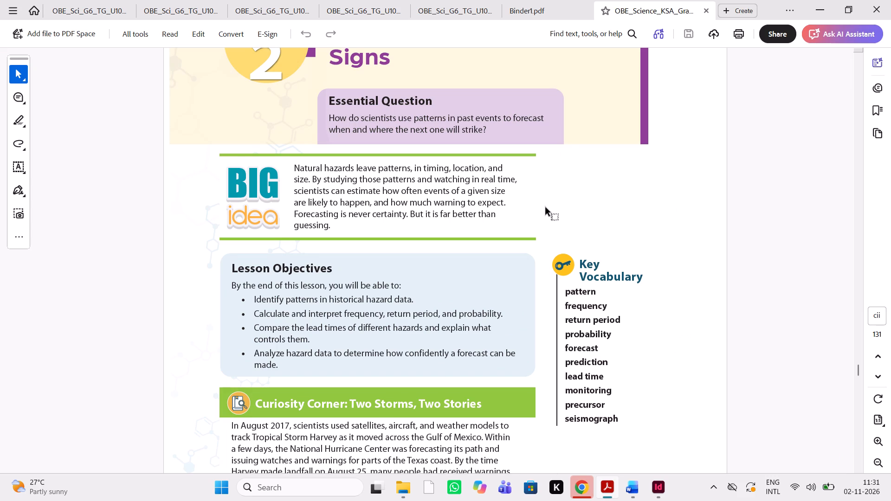
pyautogui.scroll(-15, 546, 208)
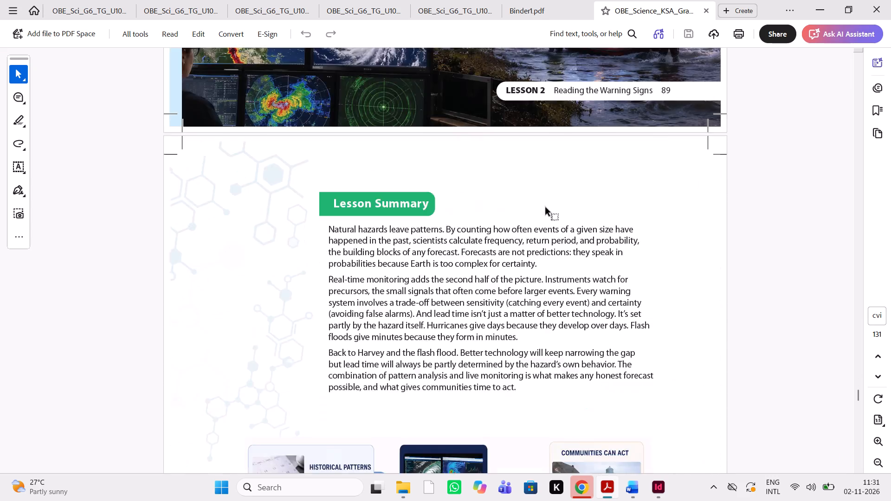
pyautogui.scroll(-16, 546, 208)
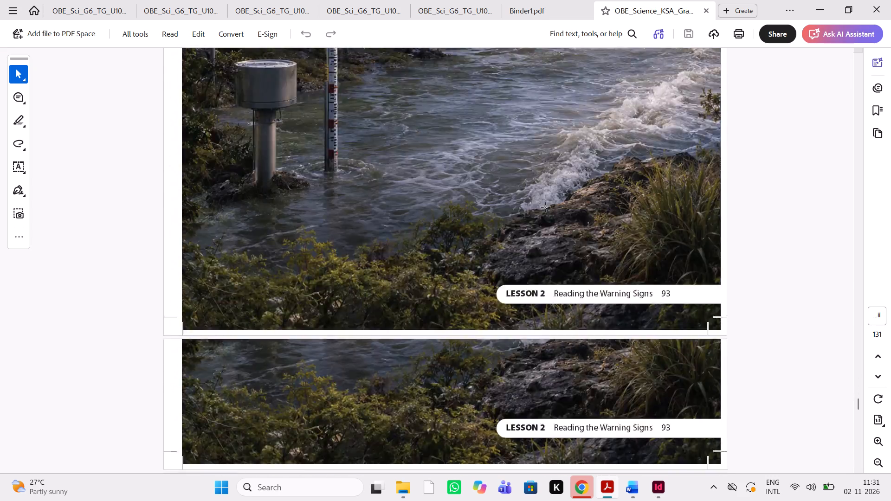
pyautogui.scroll(-6, 546, 208)
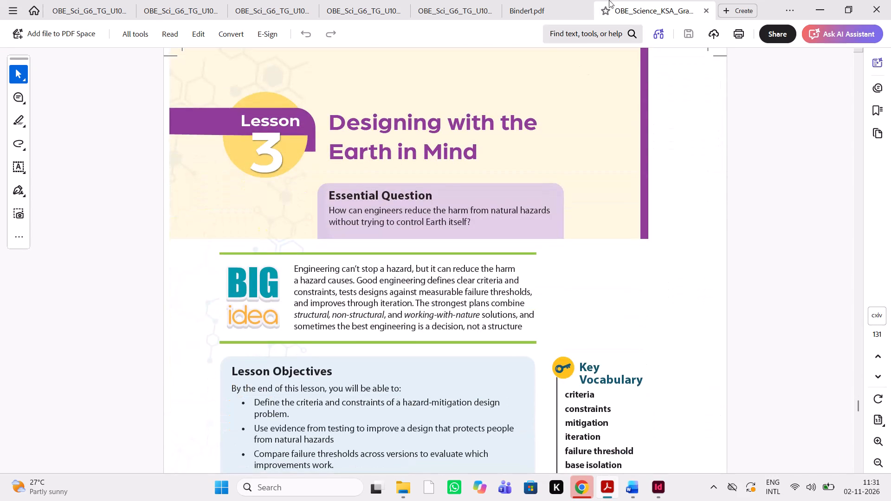
pyautogui.click(557, 13)
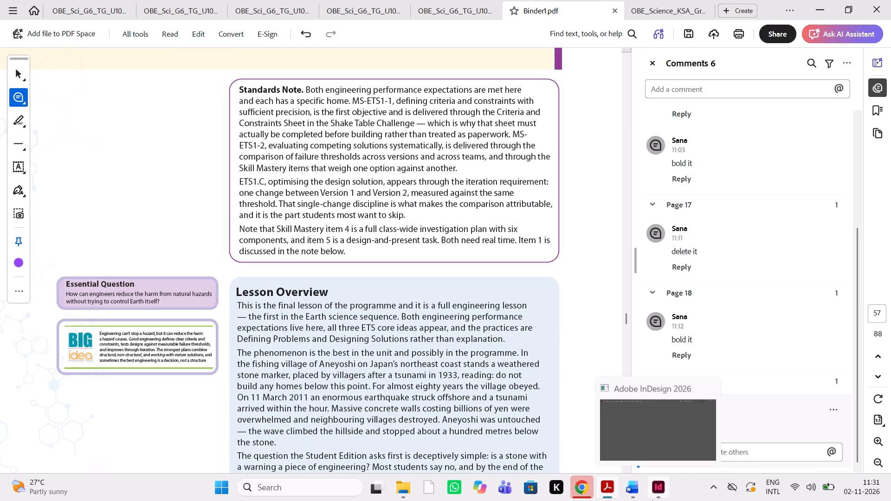
# Compare the Lesson 3 Standards Note and Lesson Overview in the PDF with the Word manuscript.
pyautogui.click(626, 488)
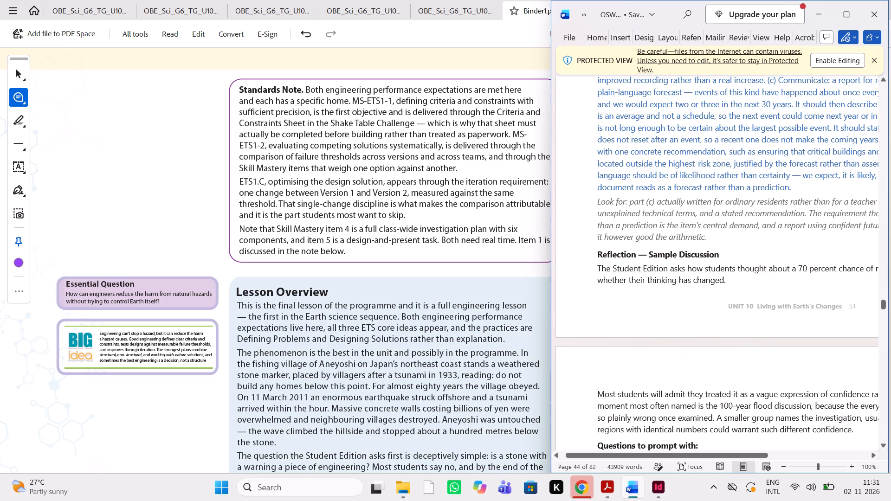
pyautogui.scroll(-10, 698, 276)
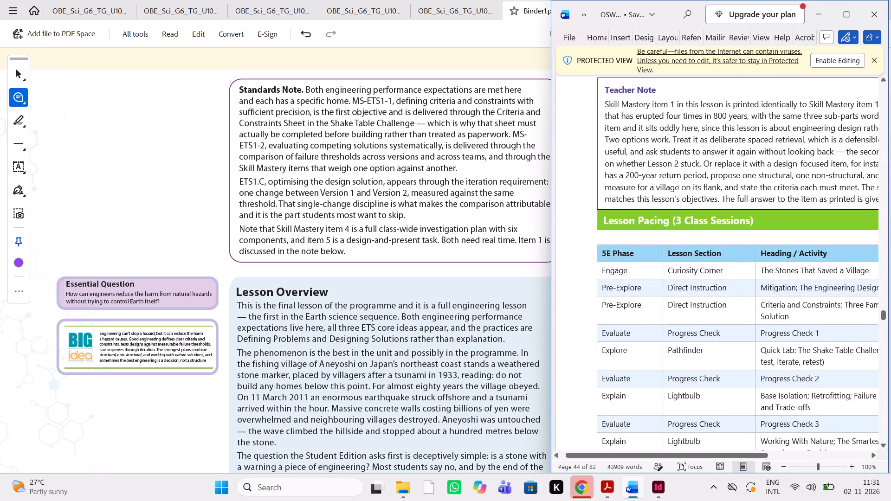
pyautogui.scroll(2, 698, 276)
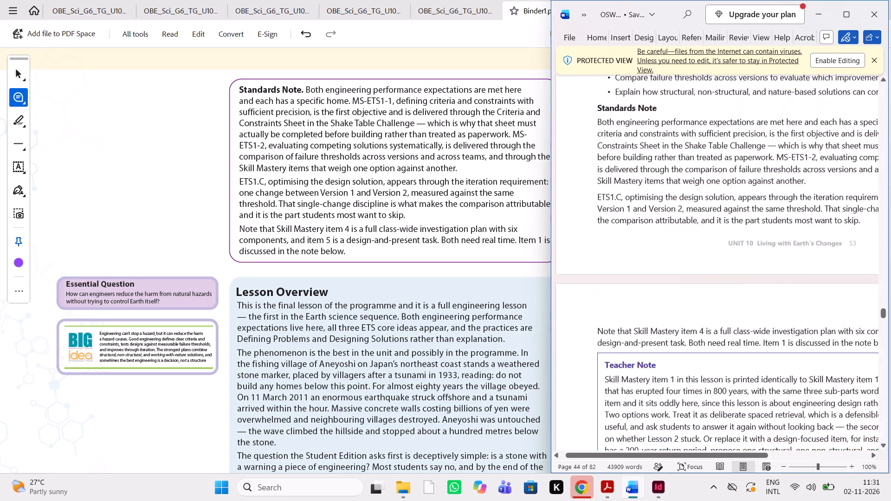
pyautogui.scroll(1, 714, 298)
pyautogui.scroll(-1, 714, 298)
pyautogui.hscroll(-1, 714, 298)
pyautogui.hscroll(1, 714, 298)
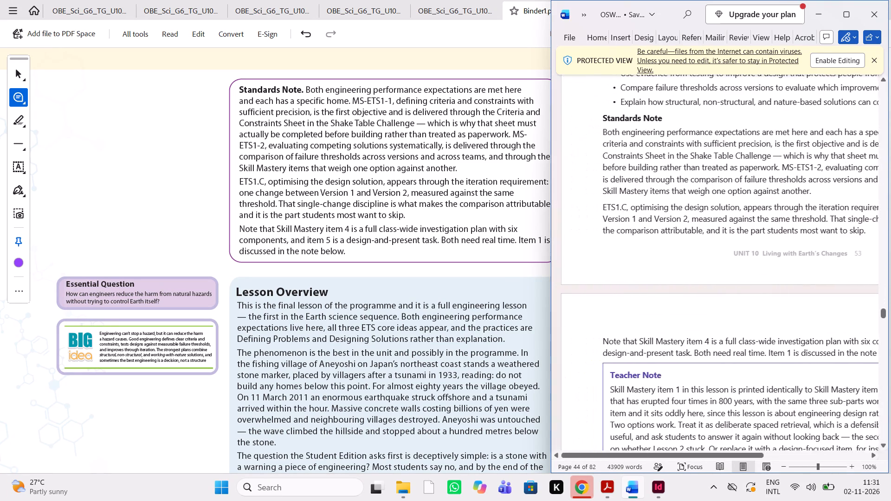
pyautogui.scroll(-1, 439, 364)
pyautogui.scroll(2, 670, 232)
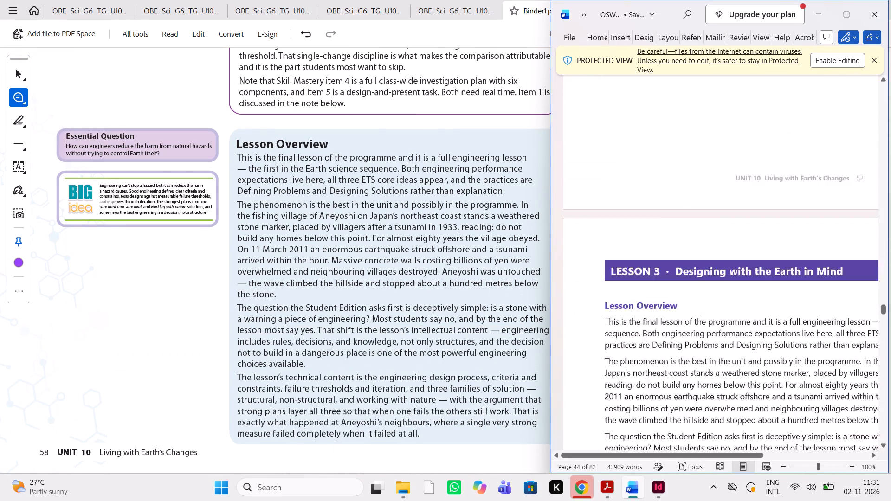
pyautogui.scroll(1, 670, 232)
pyautogui.scroll(-6, 670, 232)
pyautogui.scroll(-2, 303, 319)
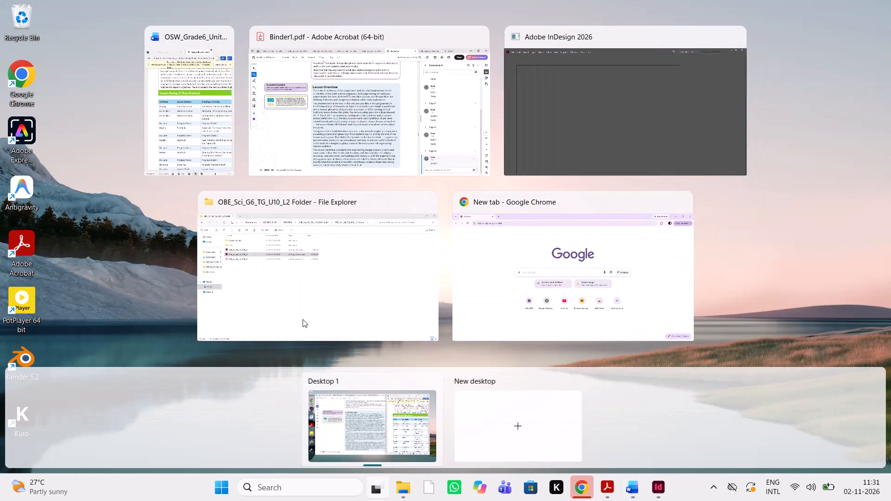
pyautogui.scroll(-1, 303, 319)
pyautogui.click(363, 120)
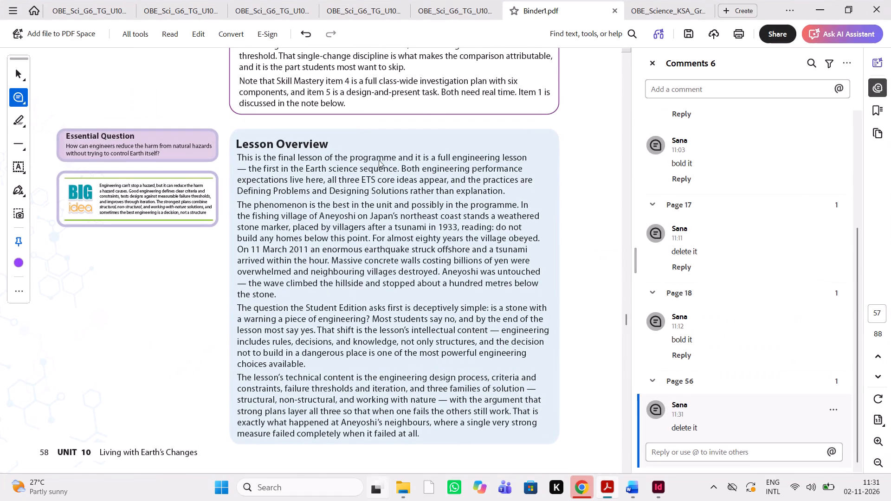
# Compare the Lesson 3 objectives, Teacher Note and Lesson Pacing (3 Class Sessions) table between the PDF and the manuscript.
pyautogui.scroll(-4, 380, 192)
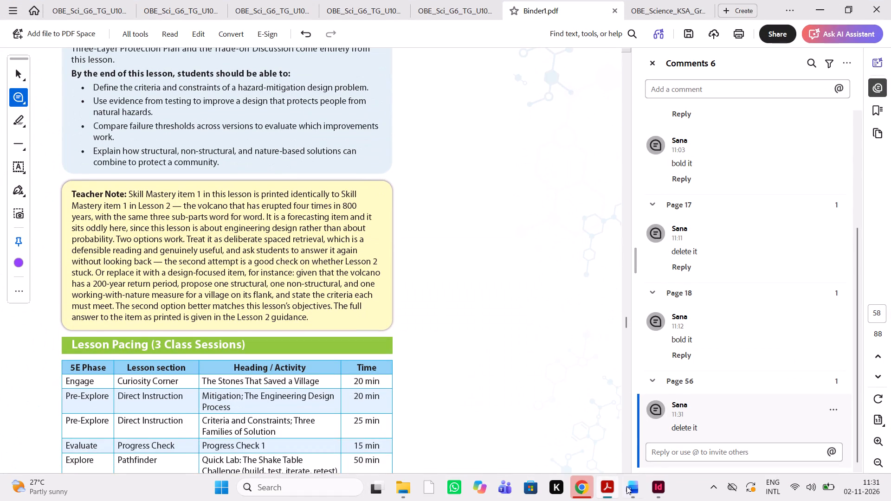
pyautogui.click(636, 497)
pyautogui.scroll(3, 677, 225)
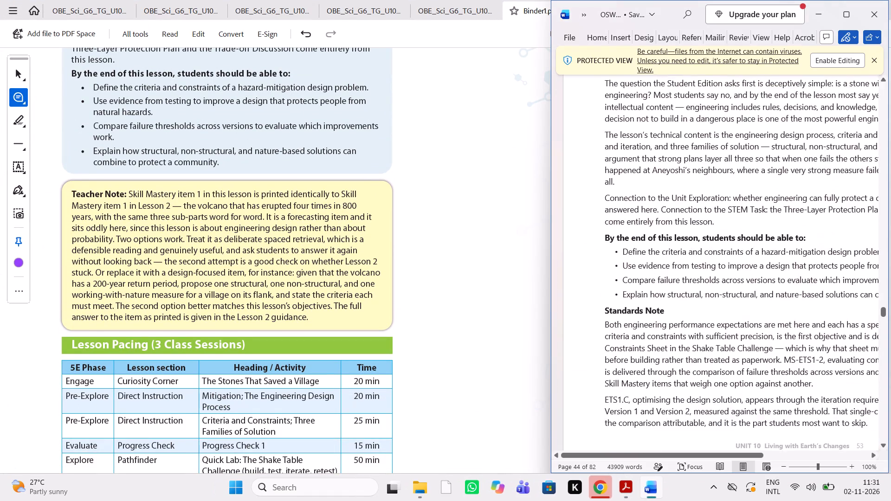
pyautogui.scroll(-1, 677, 225)
pyautogui.hscroll(-1, 677, 225)
pyautogui.hscroll(1, 677, 225)
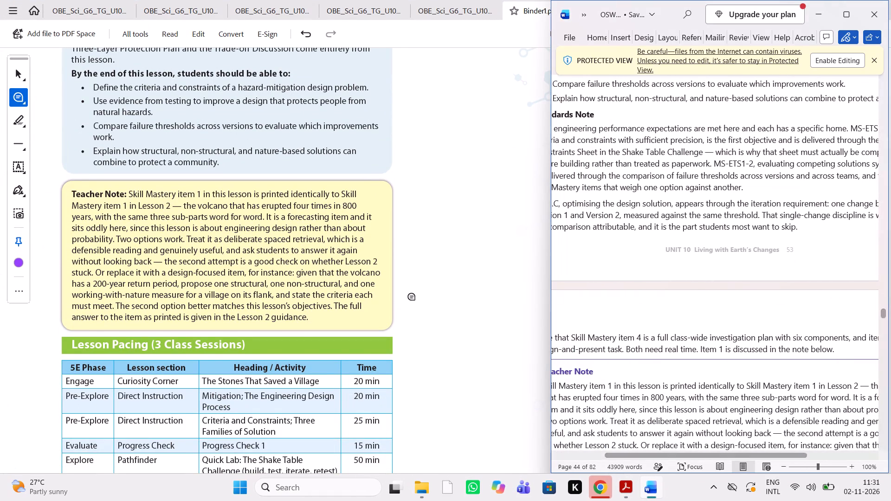
pyautogui.scroll(-1, 413, 297)
pyautogui.scroll(-5, 715, 255)
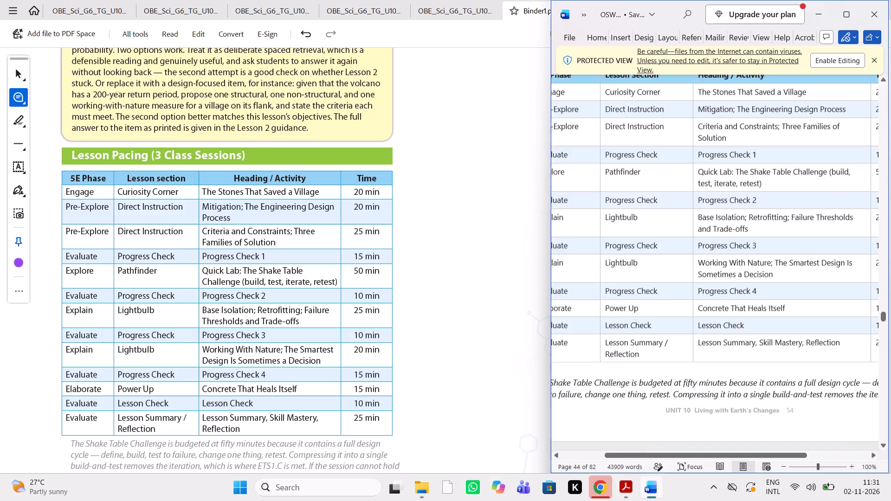
pyautogui.hscroll(1, 715, 255)
pyautogui.hscroll(-3, 615, 245)
pyautogui.hscroll(1, 615, 245)
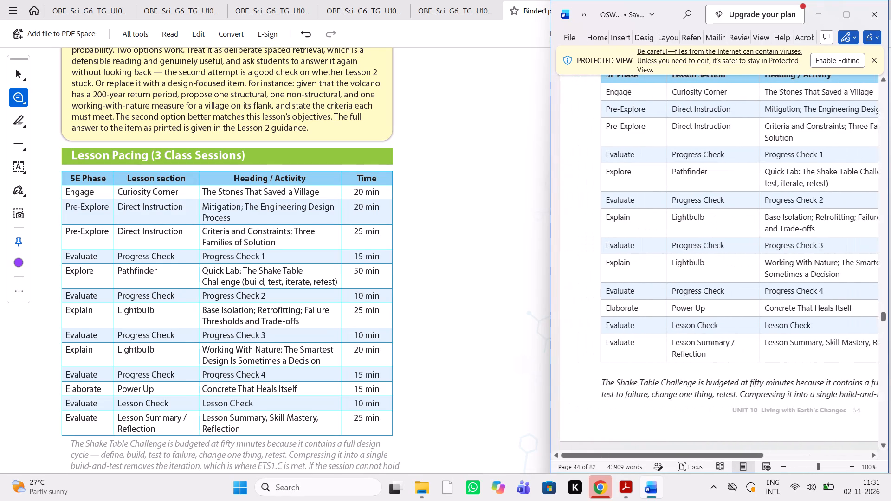
pyautogui.scroll(-2, 325, 336)
pyautogui.hscroll(-1, 666, 304)
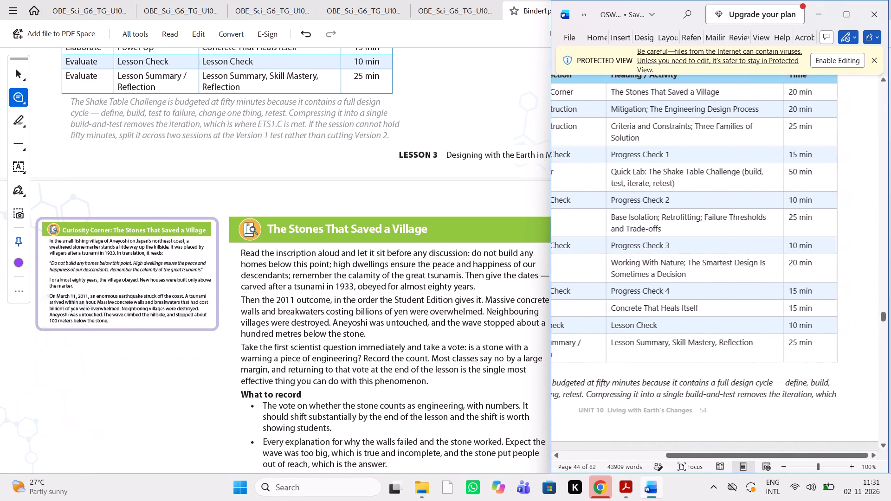
# Check the Curiosity Corner section The Stones That Saved a Village, through its Misconception Alert, against the manuscript.
pyautogui.scroll(-5, 666, 304)
pyautogui.hscroll(1, 666, 304)
pyautogui.scroll(1, 666, 304)
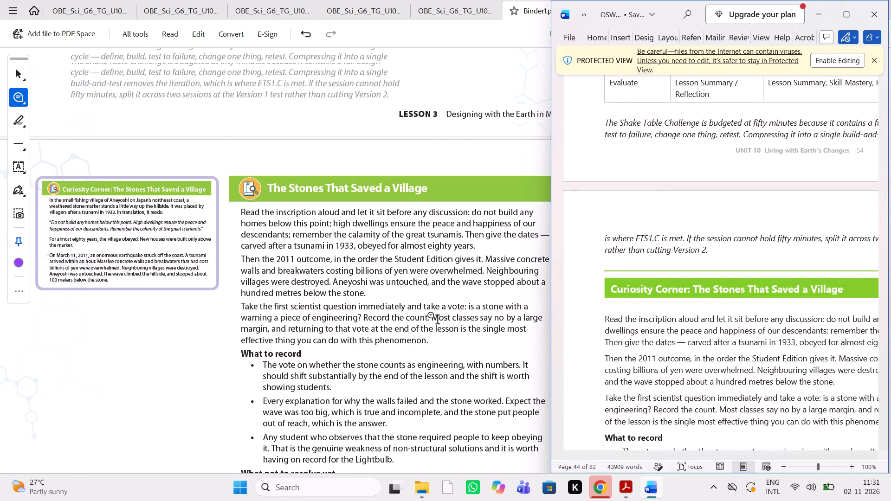
pyautogui.scroll(-2, 689, 314)
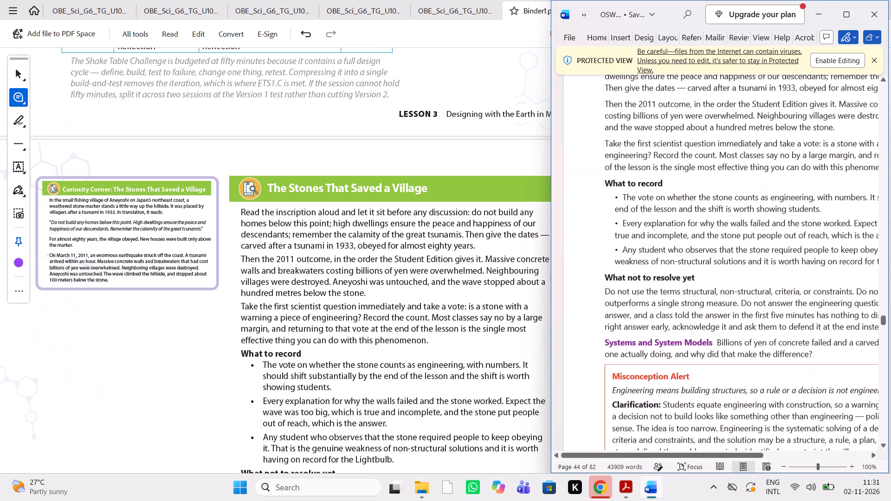
pyautogui.scroll(-2, 407, 381)
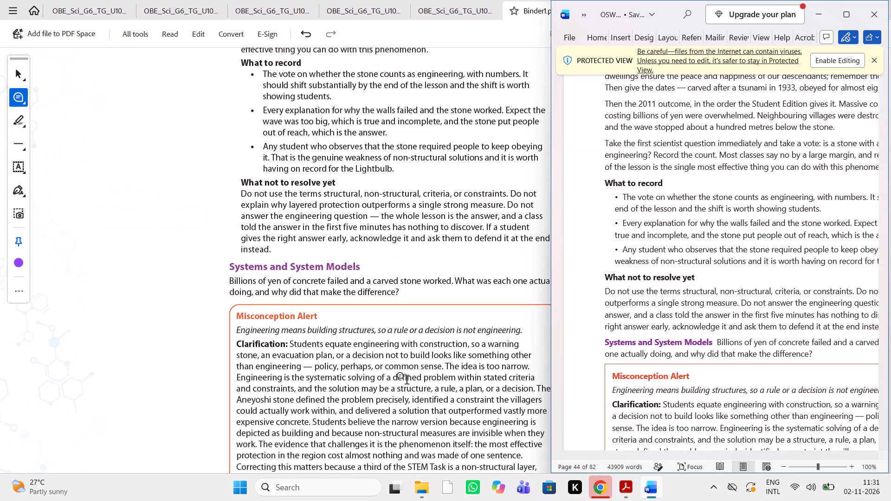
pyautogui.scroll(-2, 407, 381)
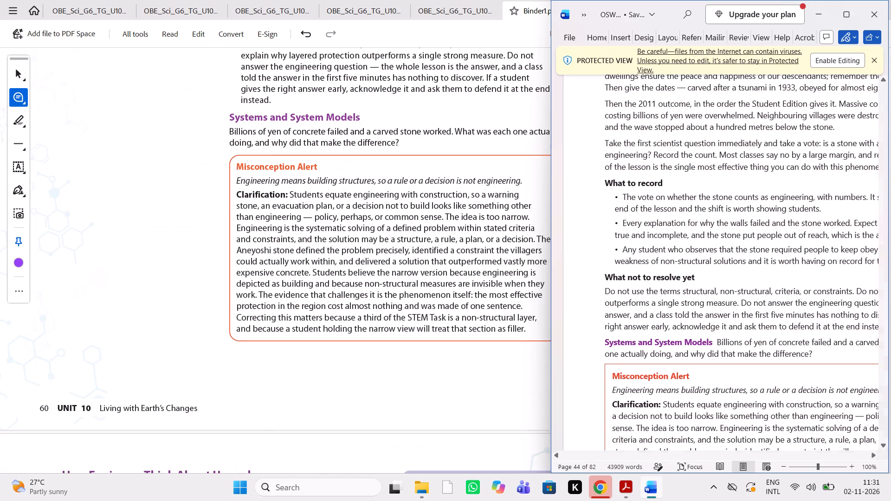
# Compare the How Engineers Think About Hazards section, through Cause and Effect, between the PDF and the Word manuscript.
pyautogui.scroll(-1, 713, 310)
pyautogui.scroll(-1, 475, 340)
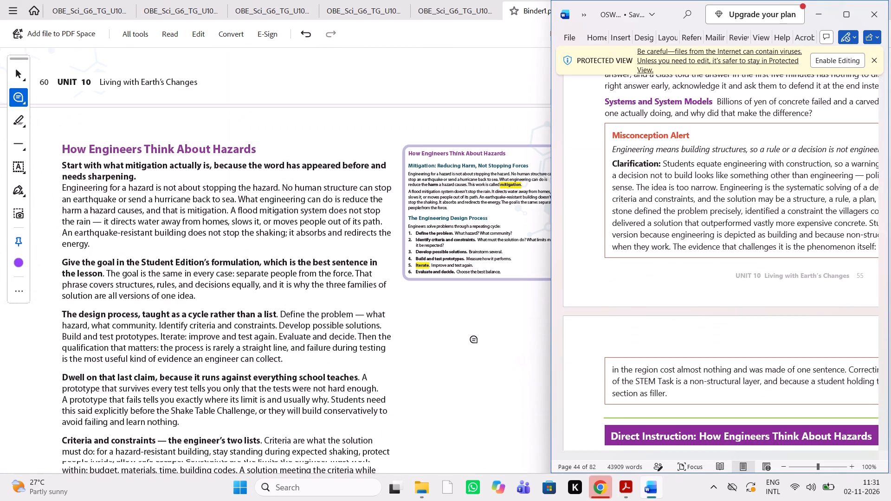
pyautogui.scroll(-1, 475, 340)
pyautogui.hscroll(1, 475, 340)
pyautogui.scroll(-3, 705, 308)
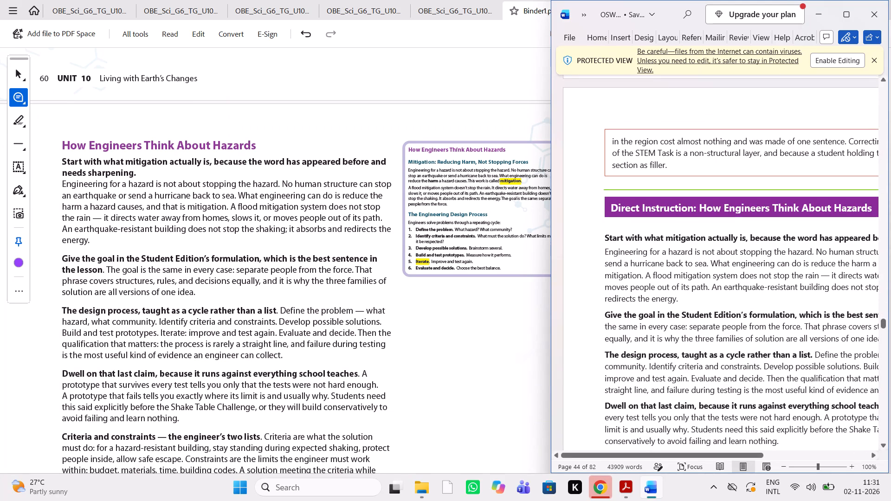
pyautogui.scroll(-2, 494, 353)
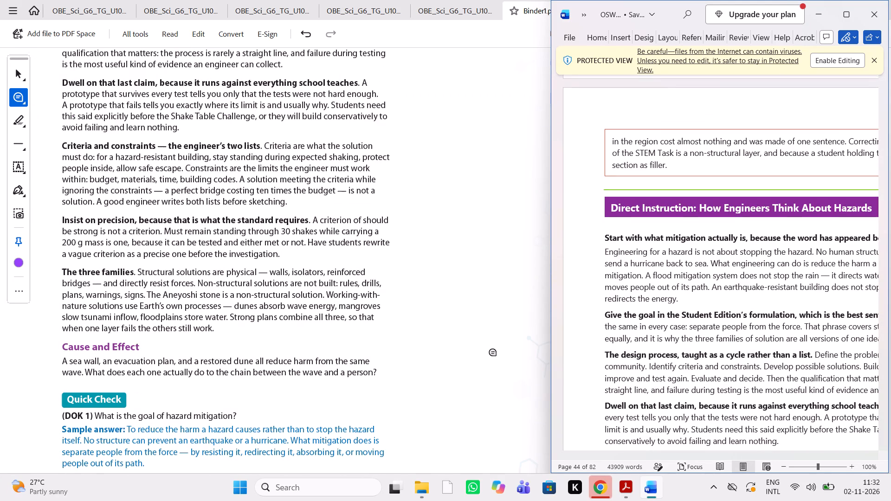
# Check the hazard mitigation Quick Check questions (DOK 1 to 3) and their sample answers in the PDF against the manuscript.
pyautogui.scroll(-5, 723, 339)
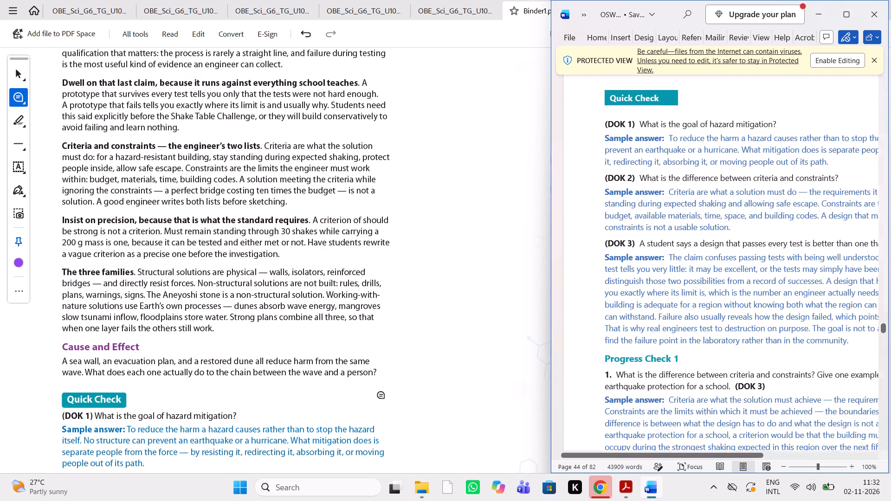
pyautogui.scroll(-2, 322, 419)
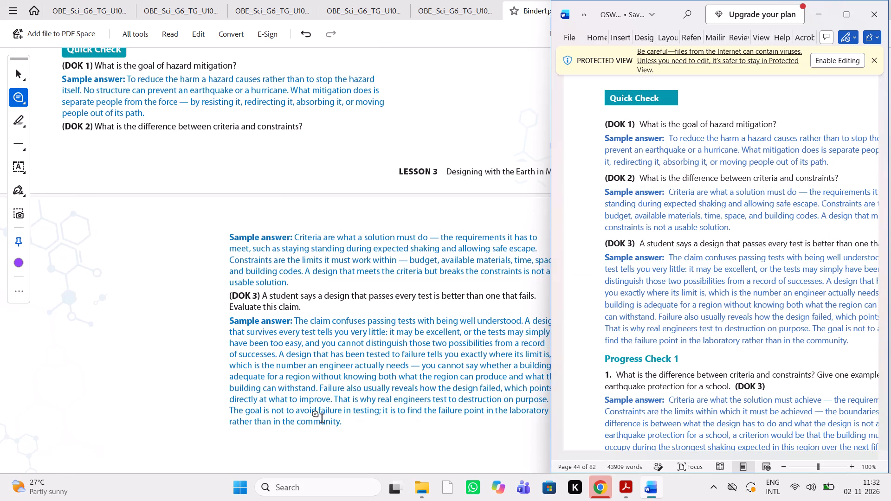
pyautogui.hscroll(-1, 633, 337)
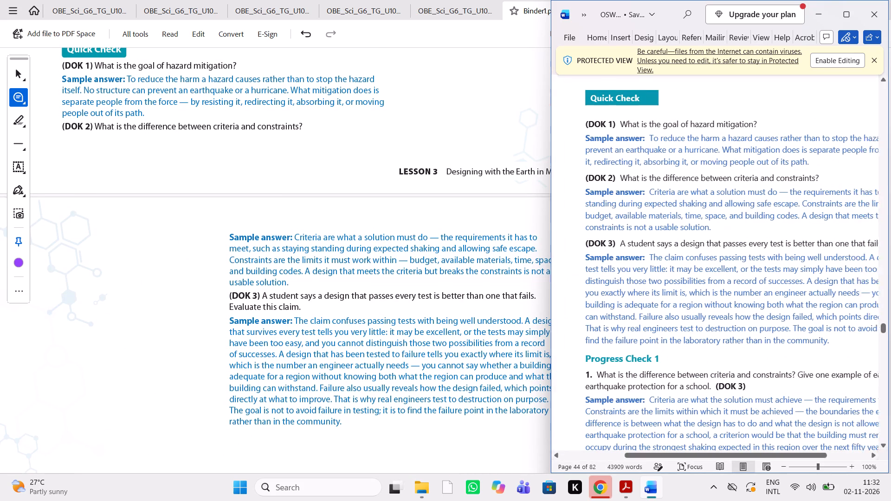
pyautogui.hscroll(-1, 633, 337)
pyautogui.hscroll(1, 633, 337)
pyautogui.scroll(-1, 347, 385)
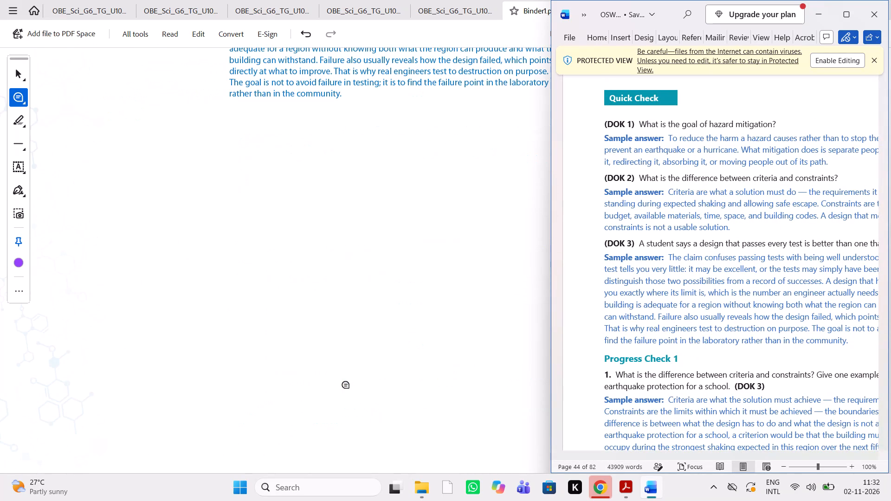
pyautogui.scroll(-1, 347, 385)
pyautogui.hscroll(-1, 697, 280)
pyautogui.hscroll(1, 697, 280)
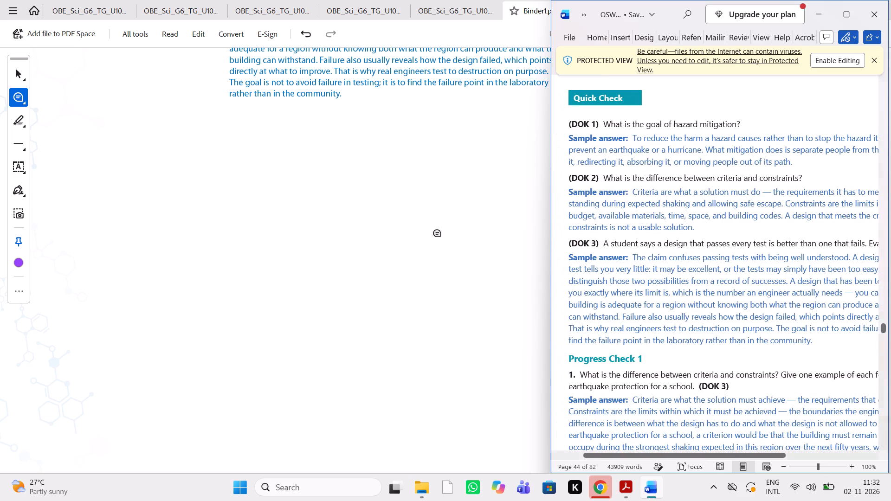
# Compare Progress Check 1 questions 1 to 3, with their sample answers and Look for notes, between the PDF and the manuscript.
pyautogui.scroll(-4, 430, 252)
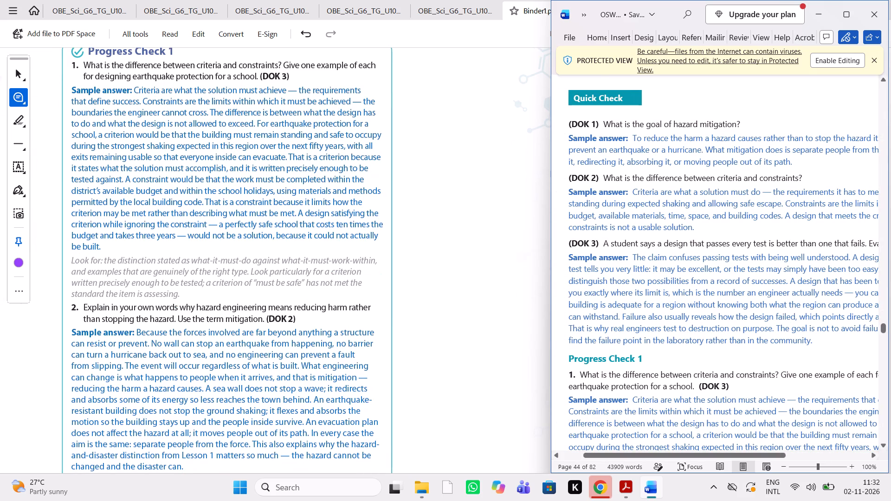
pyautogui.scroll(-2, 677, 277)
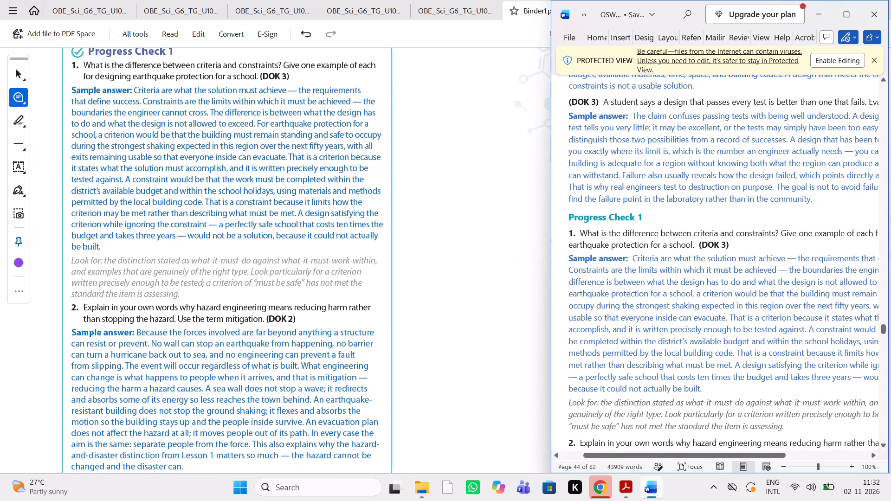
pyautogui.scroll(-1, 677, 277)
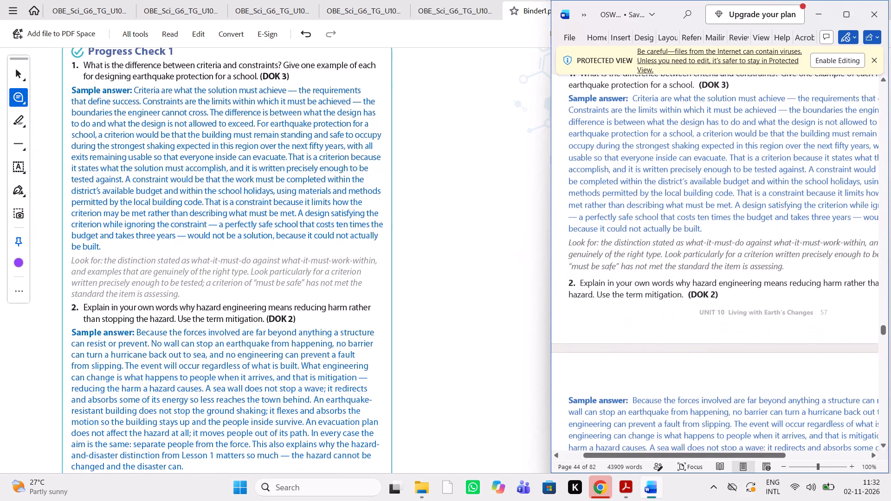
pyautogui.scroll(-1, 677, 277)
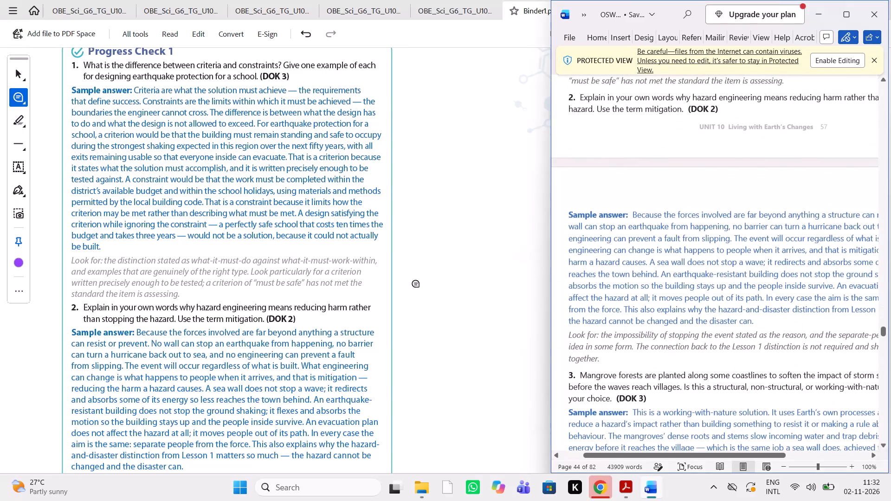
pyautogui.scroll(-2, 323, 320)
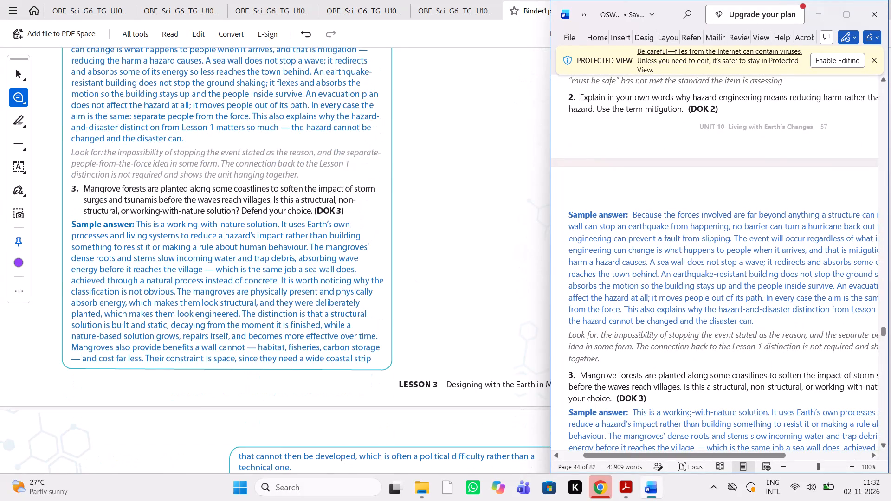
pyautogui.scroll(-1, 578, 339)
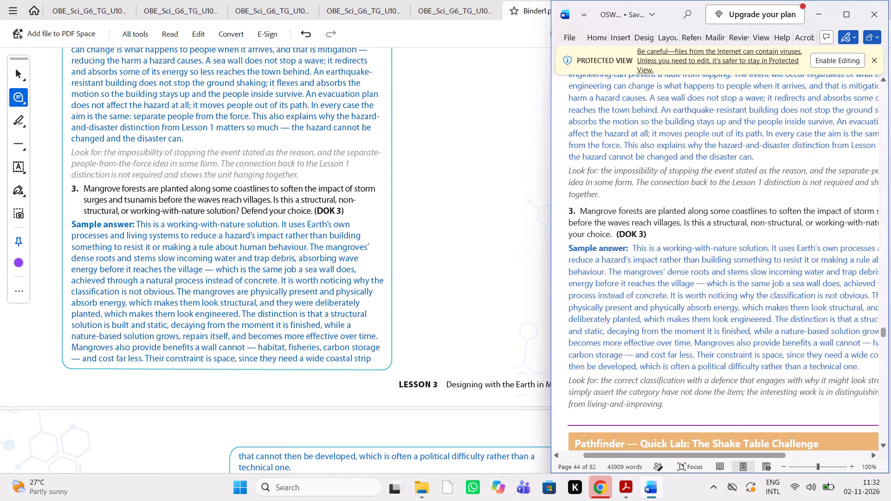
# Check The Shake Table Challenge Quick Lab's purpose, materials, Teacher Note and opening procedure in the PDF against the manuscript.
pyautogui.scroll(-2, 430, 378)
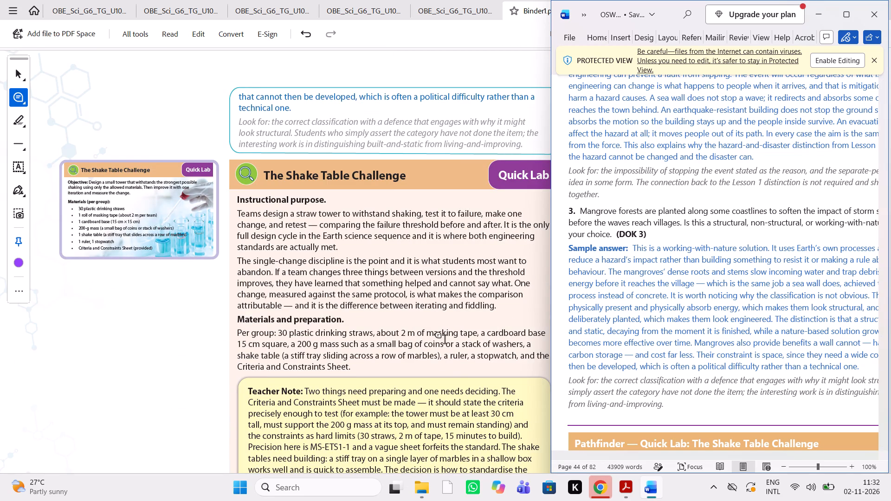
pyautogui.scroll(-2, 742, 311)
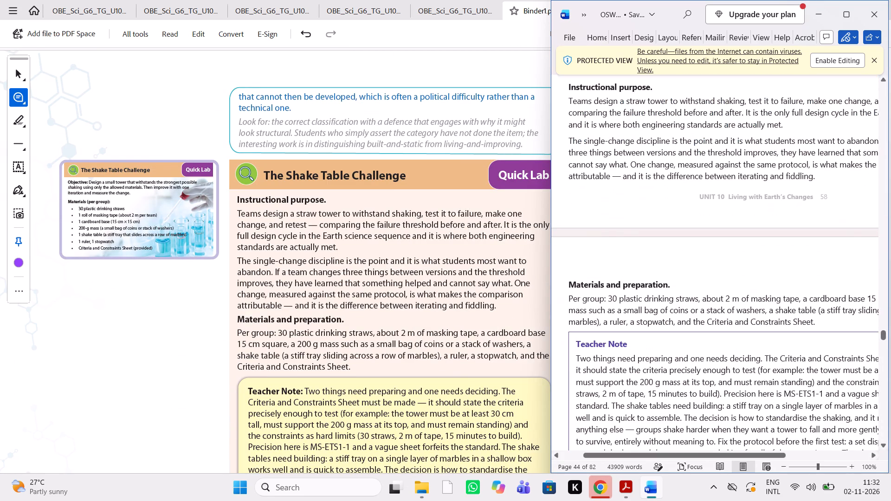
pyautogui.scroll(-1, 742, 311)
pyautogui.scroll(-2, 352, 391)
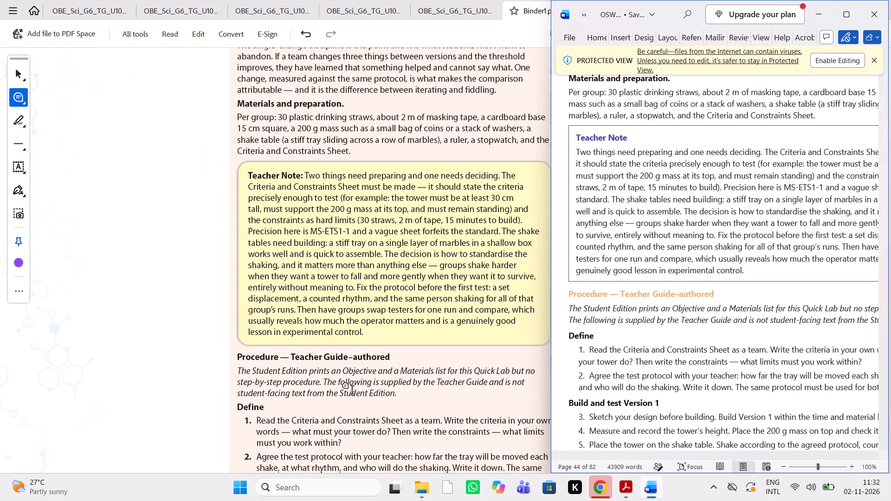
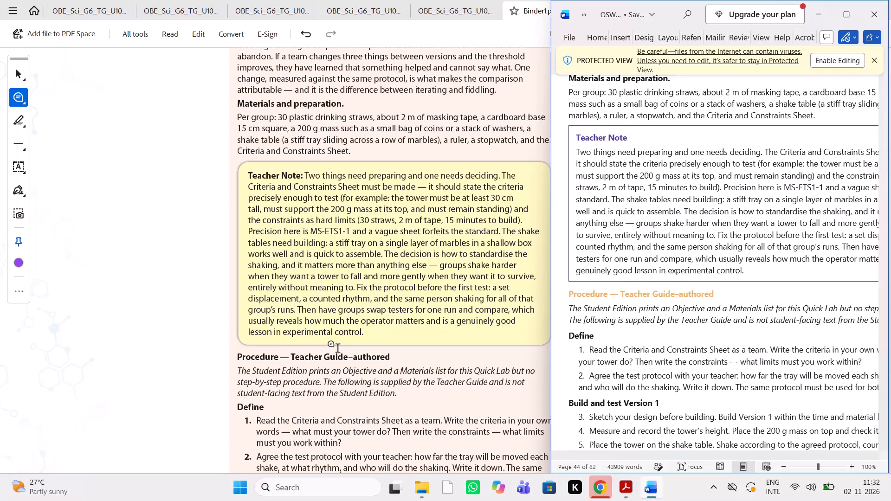
# Compare the Shake Table Challenge procedure steps 3 to 12, Safety box and Expected observations between the PDF and the Word manuscript.
pyautogui.scroll(-4, 337, 349)
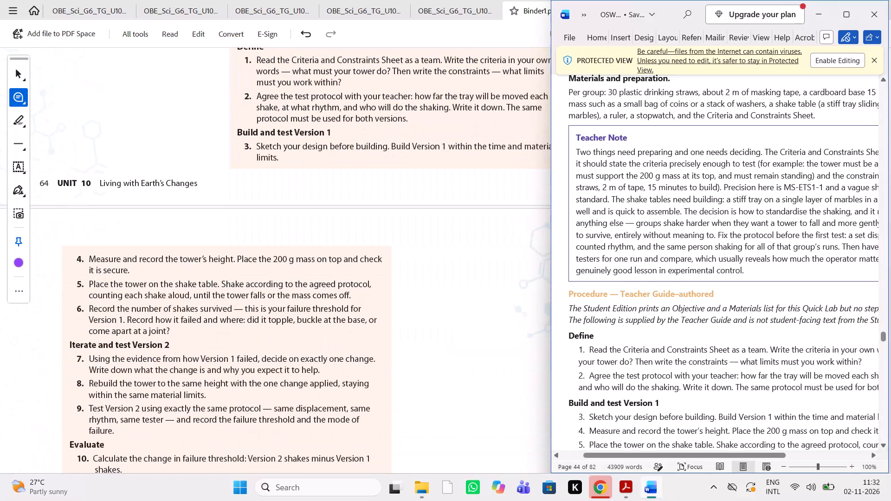
pyautogui.scroll(-3, 689, 295)
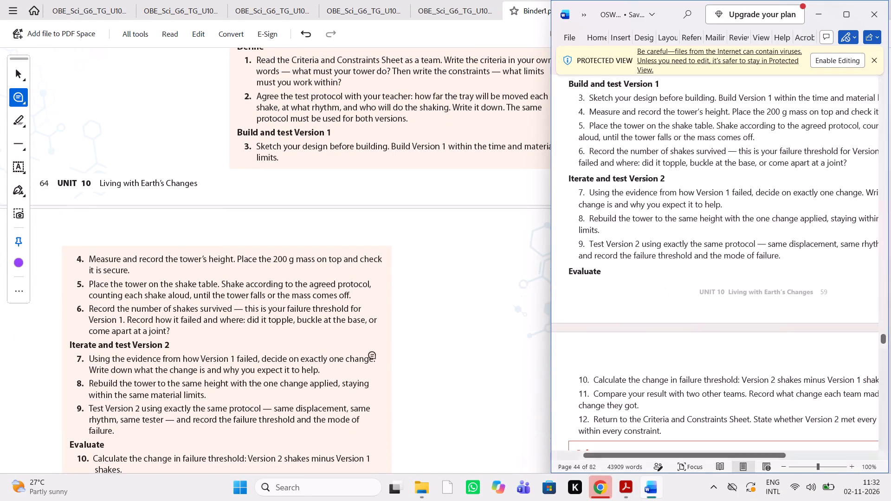
pyautogui.scroll(-3, 322, 387)
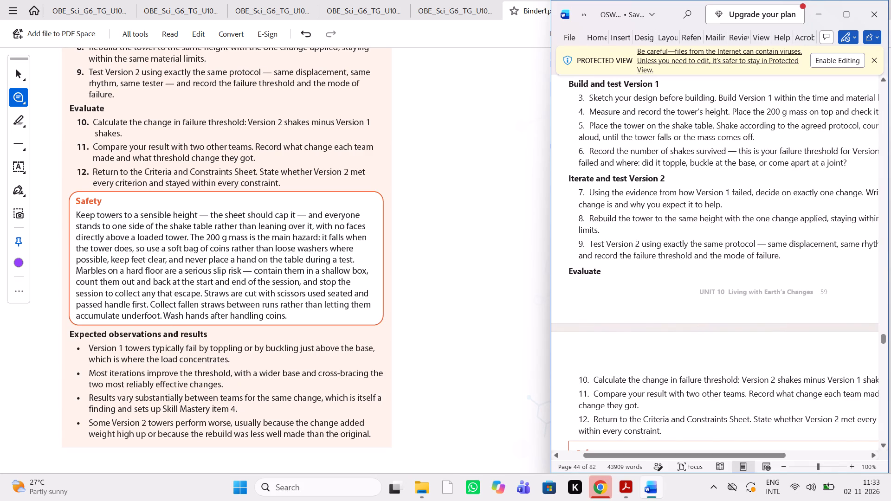
pyautogui.scroll(-3, 689, 345)
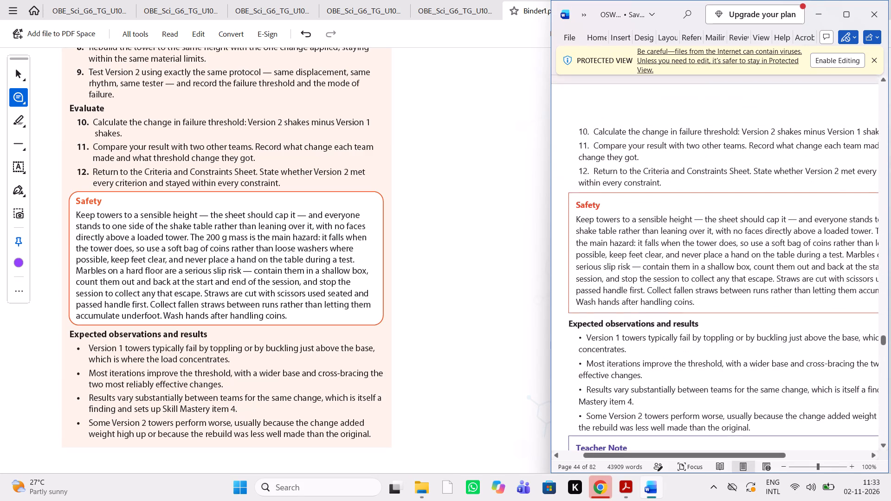
# Check the Quick Lab's Version 2 Teacher Note, discussion question answers and Troubleshooting list in the PDF against the manuscript.
pyautogui.scroll(-2, 462, 339)
pyautogui.scroll(1, 462, 339)
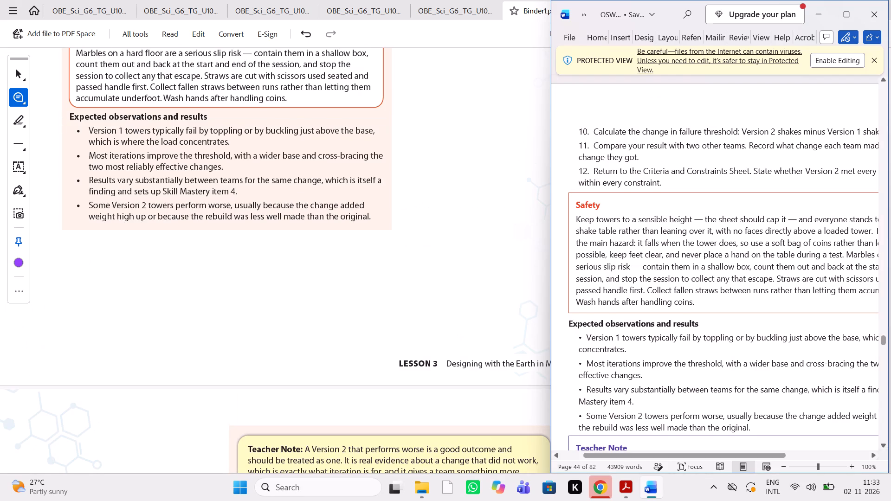
pyautogui.scroll(-2, 714, 323)
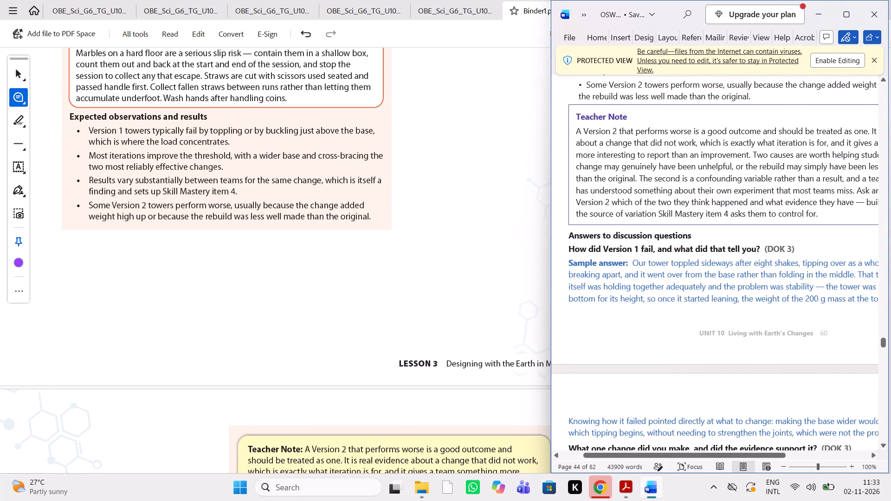
pyautogui.scroll(1, 714, 323)
pyautogui.scroll(-2, 714, 323)
pyautogui.scroll(-1, 399, 394)
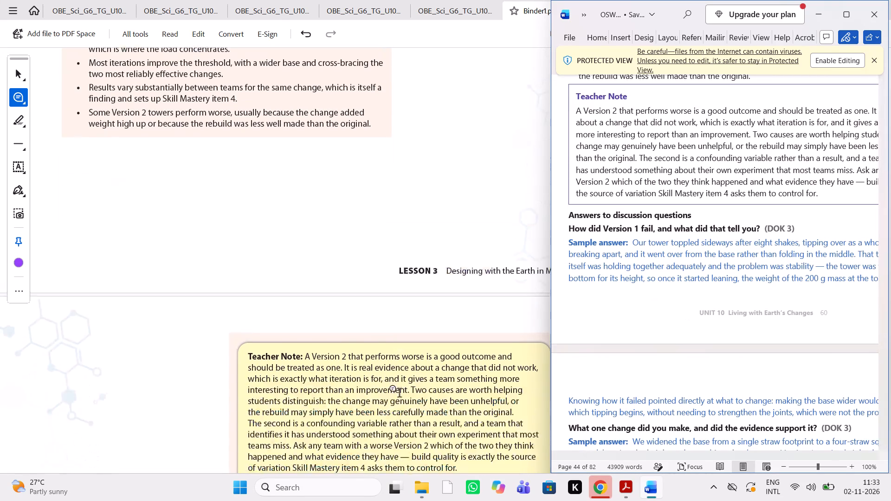
pyautogui.scroll(-2, 399, 394)
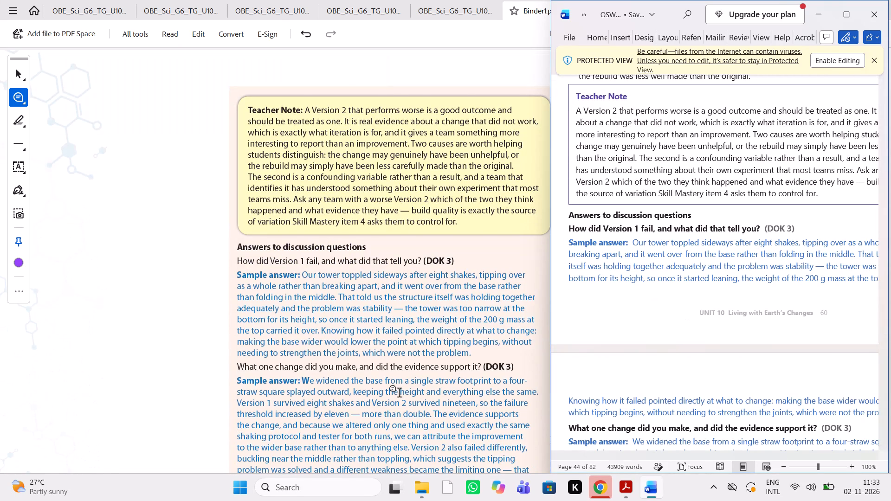
pyautogui.scroll(-2, 399, 394)
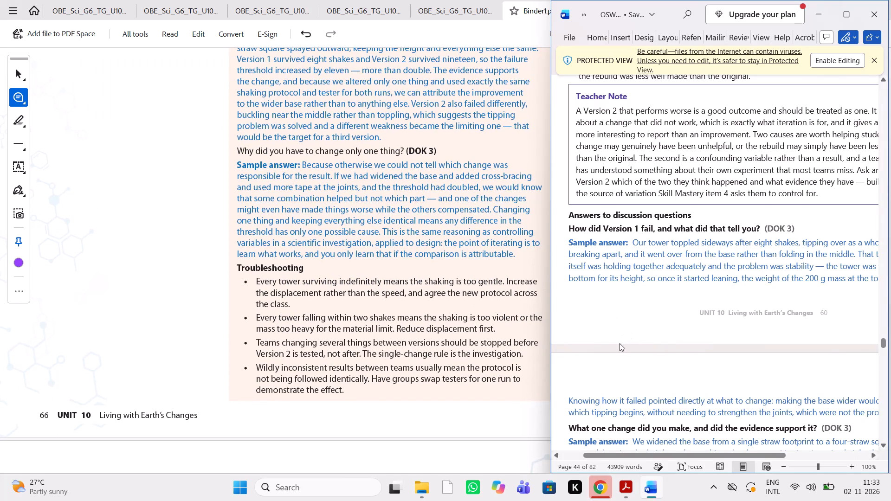
pyautogui.scroll(-2, 620, 343)
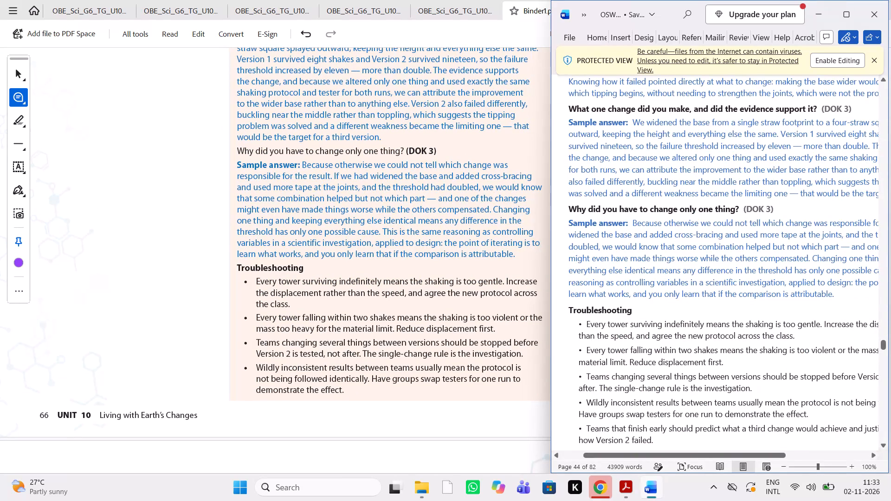
pyautogui.scroll(-2, 620, 343)
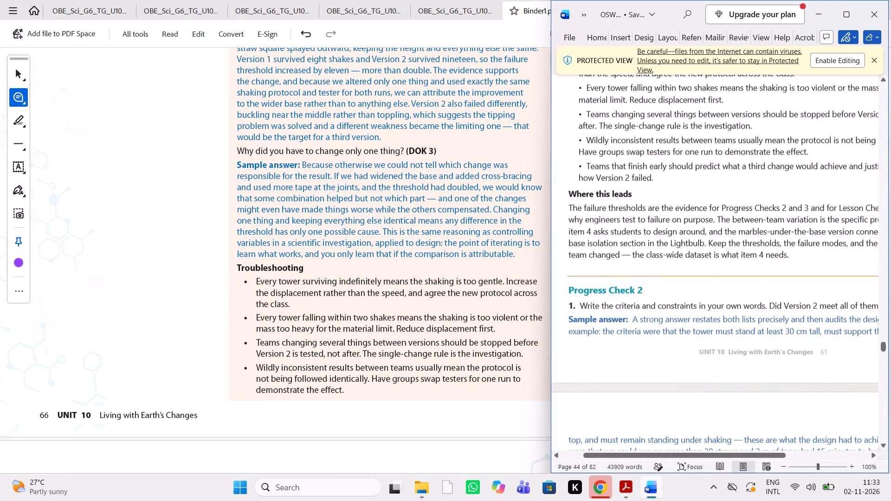
# Compare the Where this leads paragraph and Progress Check 2 questions 1 and 2, with sample answers, between the PDF and the manuscript.
pyautogui.scroll(-3, 368, 376)
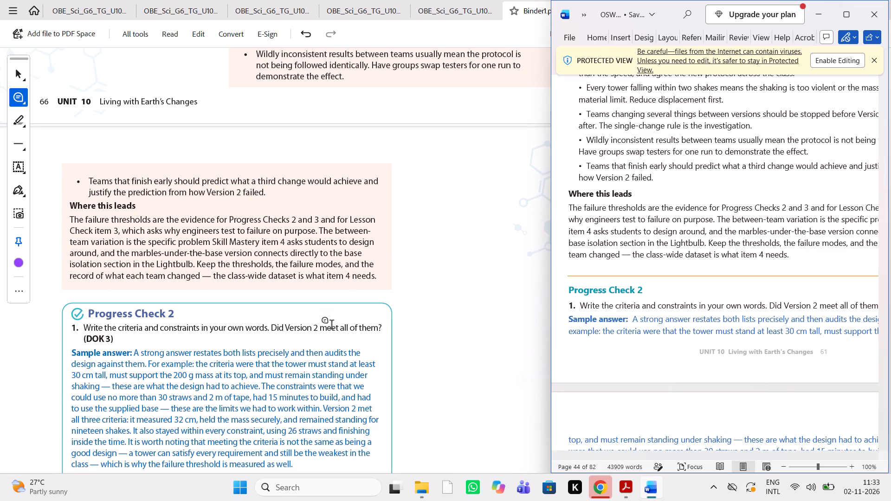
pyautogui.scroll(-1, 348, 341)
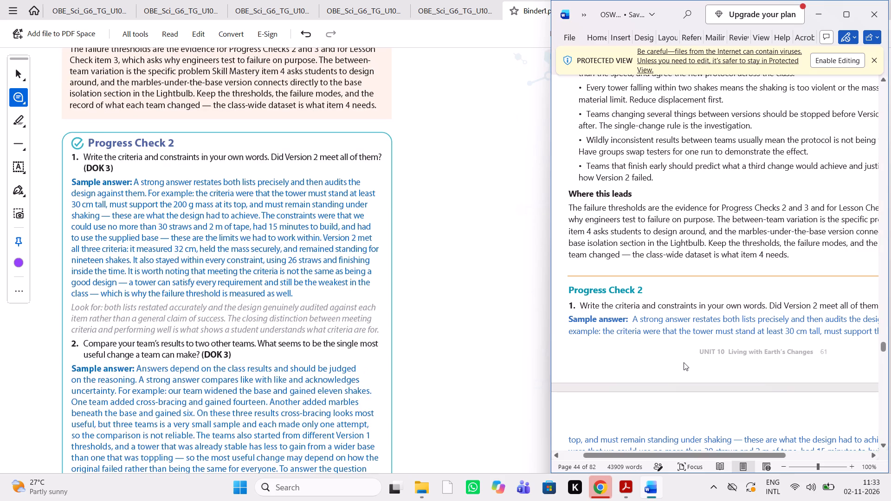
pyautogui.hscroll(-1, 684, 362)
pyautogui.scroll(-2, 684, 362)
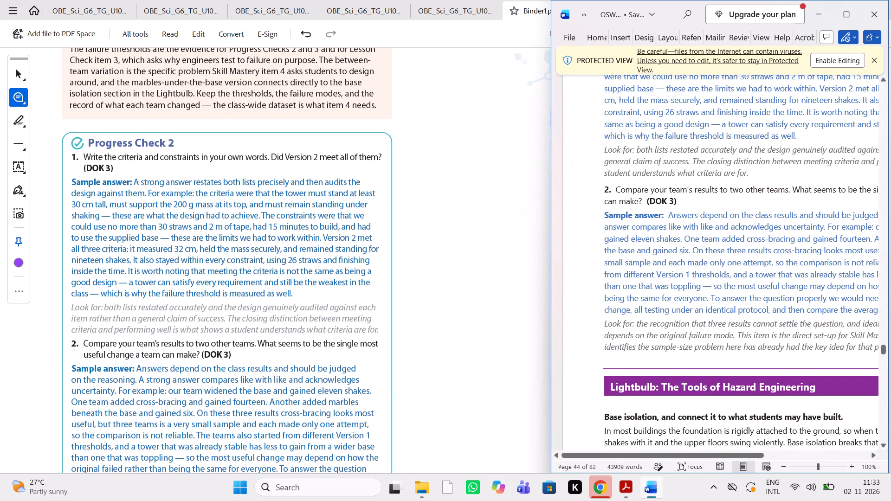
pyautogui.scroll(-1, 684, 362)
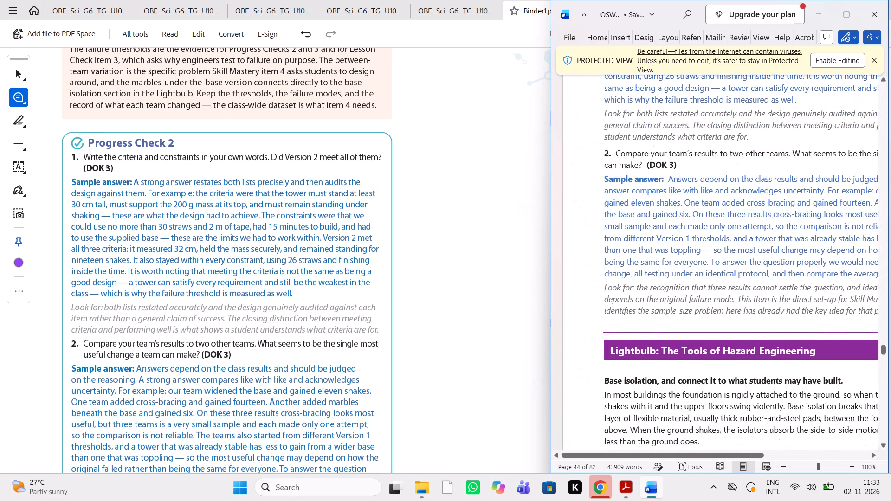
pyautogui.scroll(-1, 684, 362)
pyautogui.hscroll(-1, 684, 362)
pyautogui.hscroll(1, 684, 362)
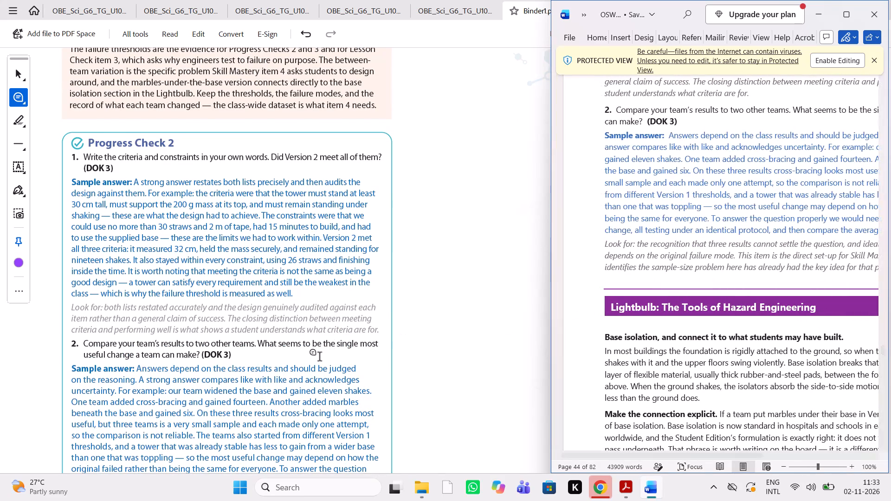
# Check The Tools of Hazard Engineering section, from base isolation to trade-offs, in the PDF against the manuscript.
pyautogui.scroll(-4, 319, 358)
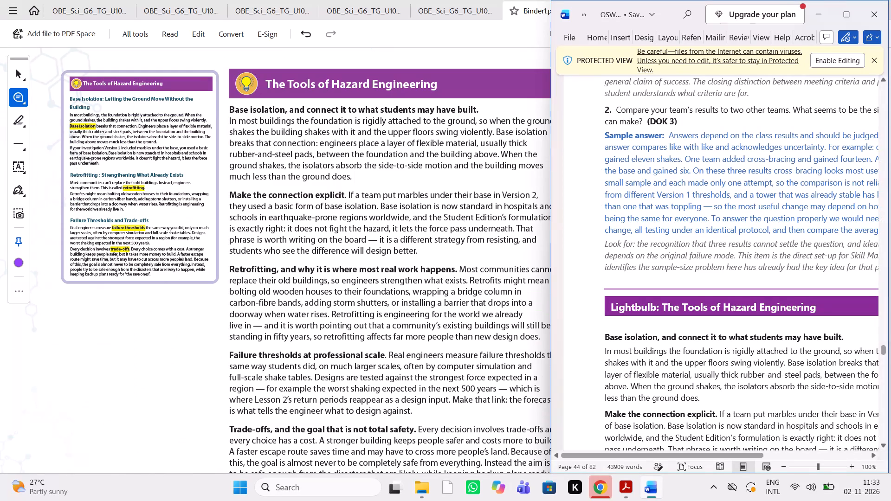
pyautogui.scroll(-3, 726, 314)
pyautogui.scroll(-5, 437, 331)
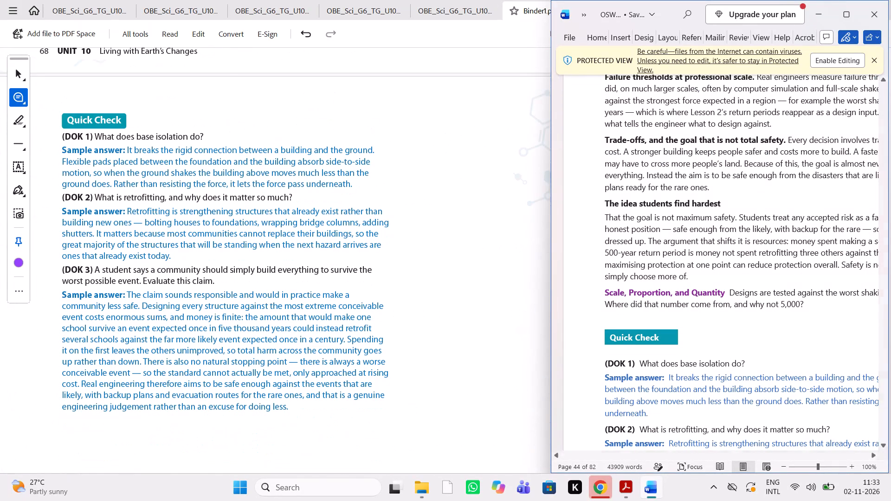
# Compare the base isolation and retrofitting Quick Check questions (DOK 1 to 3) and sample answers between the PDF and the manuscript.
pyautogui.scroll(-2, 797, 244)
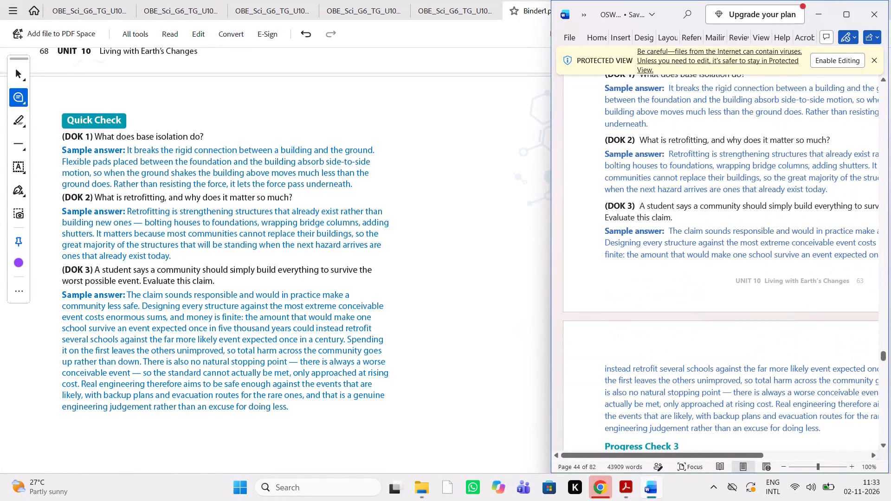
pyautogui.scroll(-1, 797, 244)
pyautogui.hscroll(-1, 797, 244)
pyautogui.hscroll(1, 797, 244)
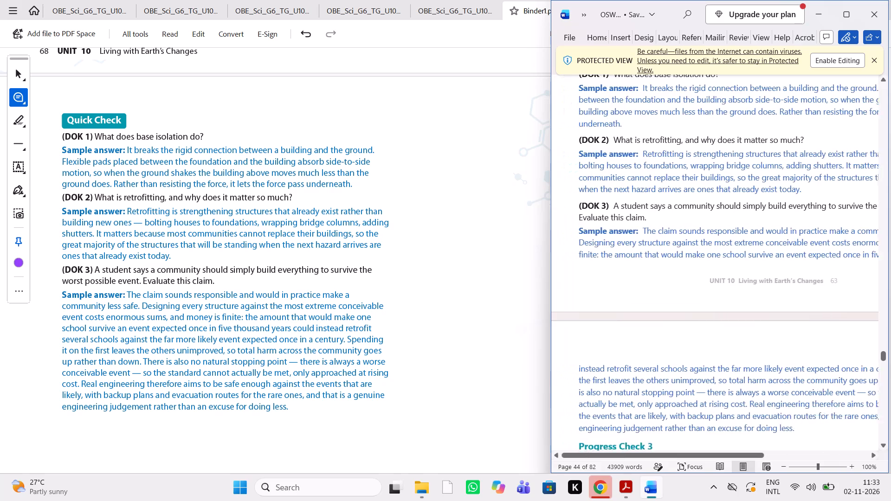
pyautogui.hscroll(-1, 797, 244)
pyautogui.hscroll(1, 797, 244)
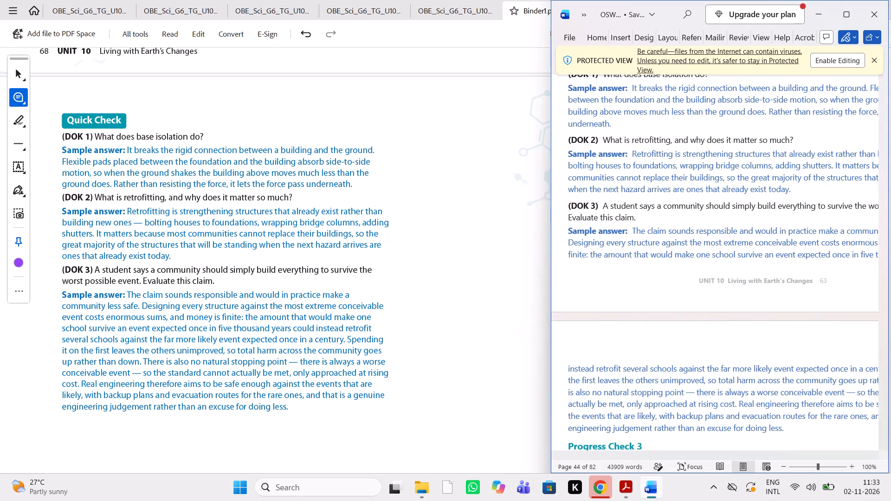
# Check Progress Check 3 questions 1 and 2, with their sample answers and Look for notes, in the PDF against the manuscript.
pyautogui.scroll(-2, 797, 244)
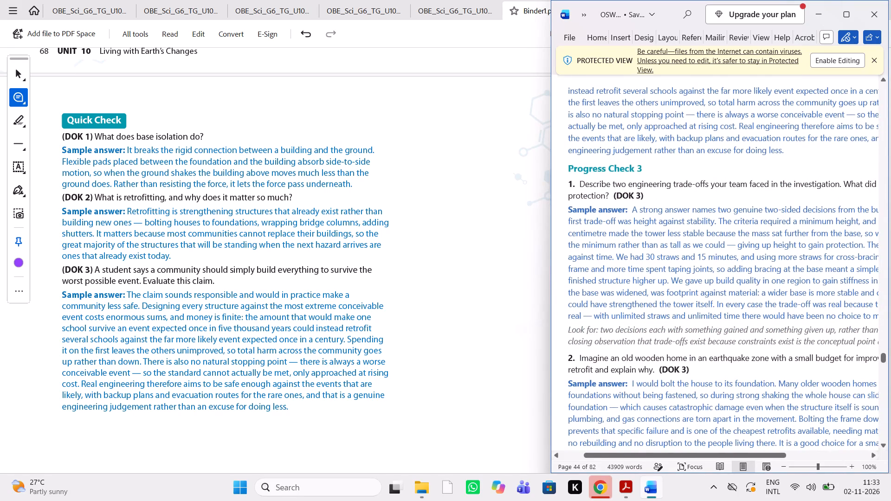
pyautogui.scroll(-4, 468, 340)
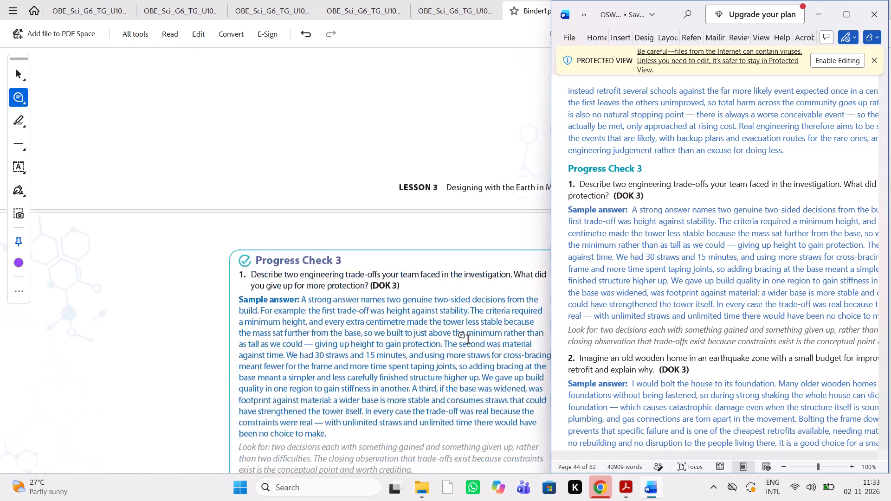
pyautogui.scroll(-1, 468, 340)
pyautogui.hscroll(-1, 468, 340)
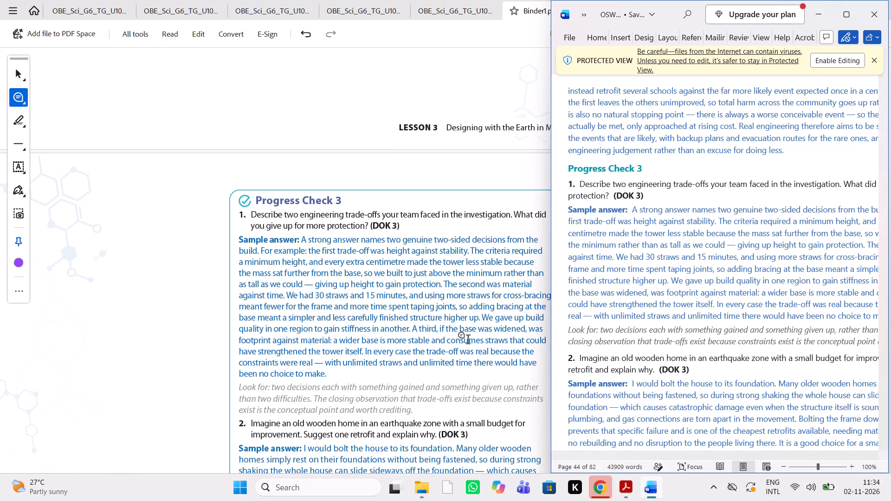
pyautogui.hscroll(-1, 468, 340)
pyautogui.hscroll(-1, 664, 296)
pyautogui.hscroll(3, 664, 296)
pyautogui.scroll(-2, 664, 296)
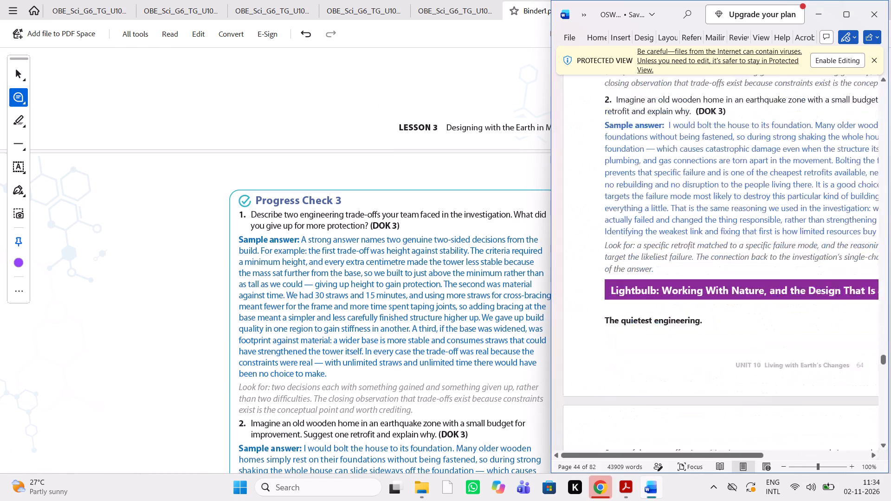
pyautogui.scroll(-2, 664, 296)
pyautogui.scroll(-3, 376, 380)
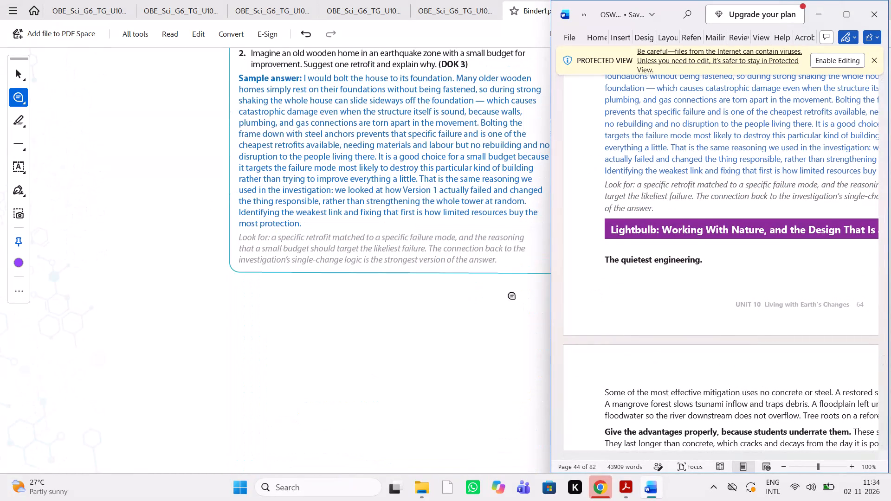
pyautogui.scroll(1, 721, 332)
pyautogui.hscroll(1, 721, 332)
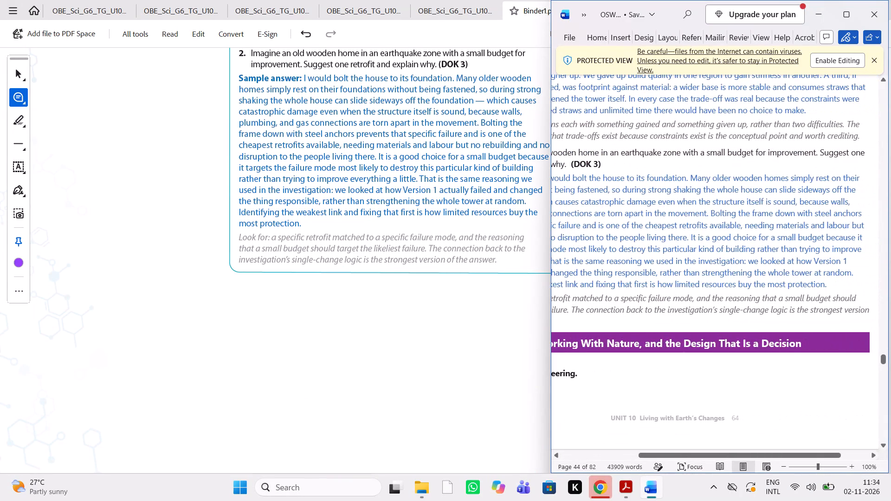
pyautogui.hscroll(1, 721, 332)
# Compare the Working With Nature, and the Design That Is a Decision section, through Stability and Change, between the PDF and the manuscript.
pyautogui.scroll(-3, 382, 329)
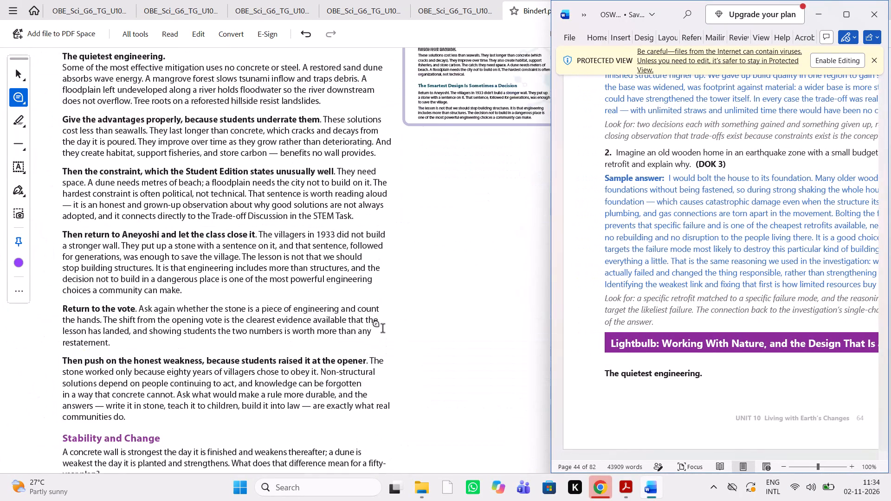
pyautogui.scroll(1, 382, 329)
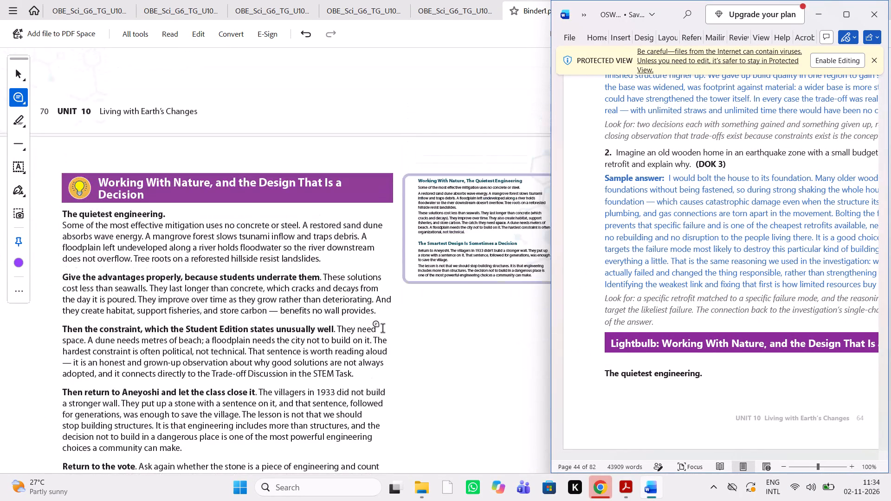
pyautogui.scroll(-3, 668, 310)
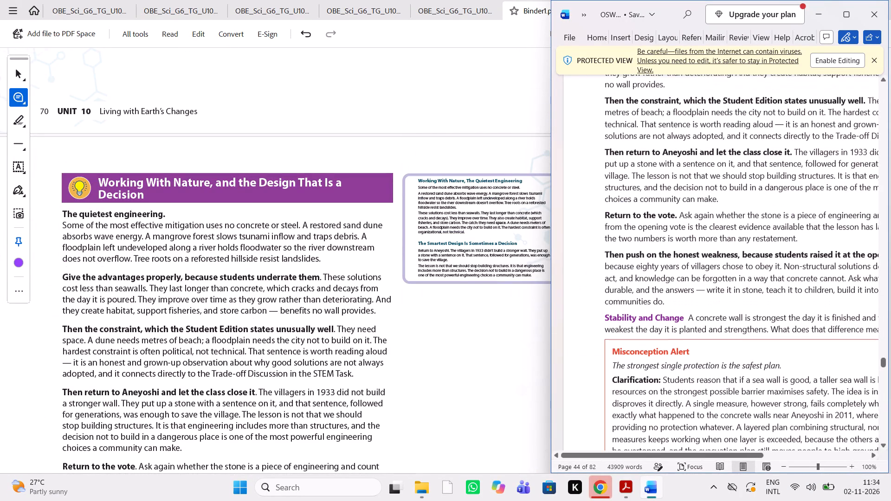
pyautogui.scroll(-3, 346, 387)
pyautogui.scroll(1, 346, 387)
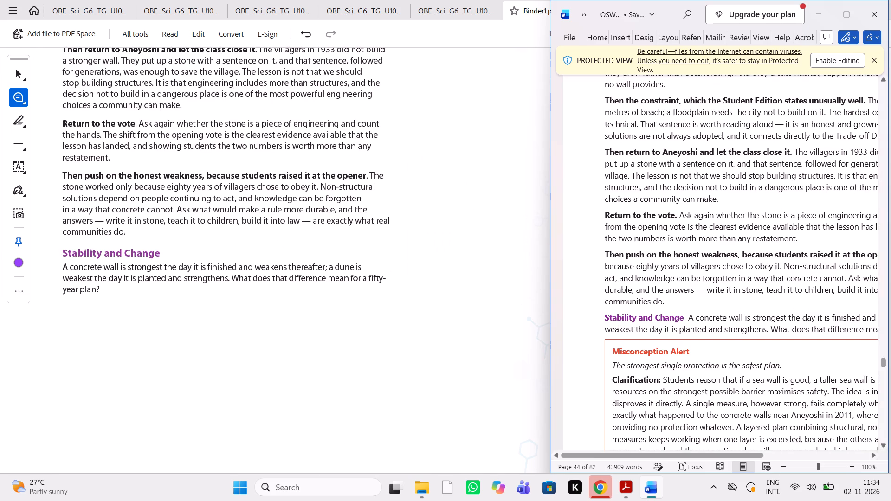
pyautogui.hscroll(-1, 800, 329)
pyautogui.hscroll(1, 800, 329)
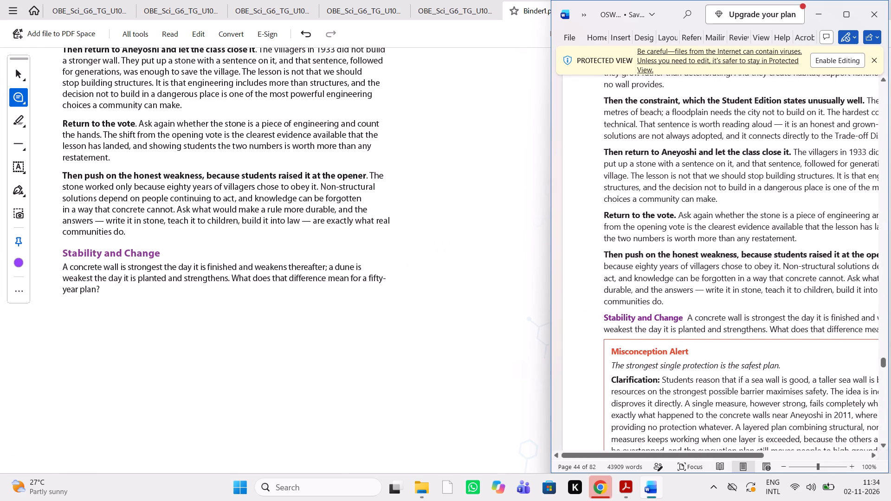
# Compare the Misconception Alert on single protections and the three-families Quick Check (DOK 1 to 3) between the PDF and the manuscript.
pyautogui.scroll(-3, 373, 450)
pyautogui.hscroll(-1, 373, 450)
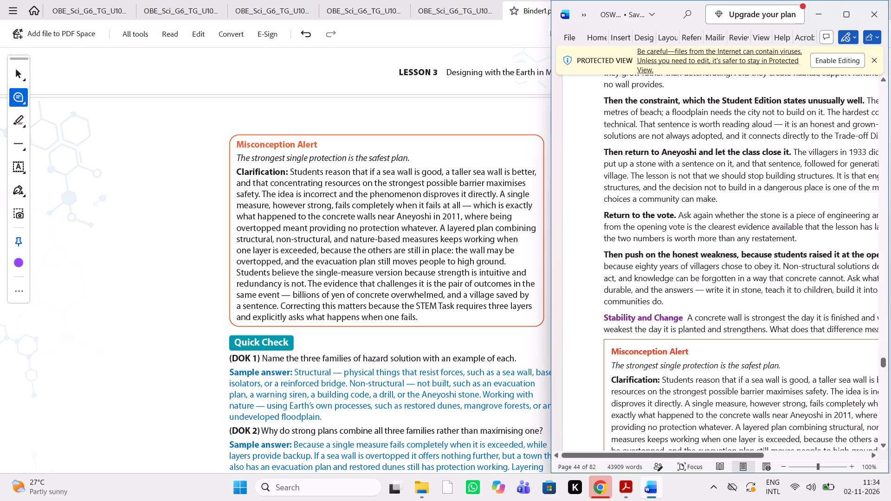
pyautogui.scroll(-1, 780, 367)
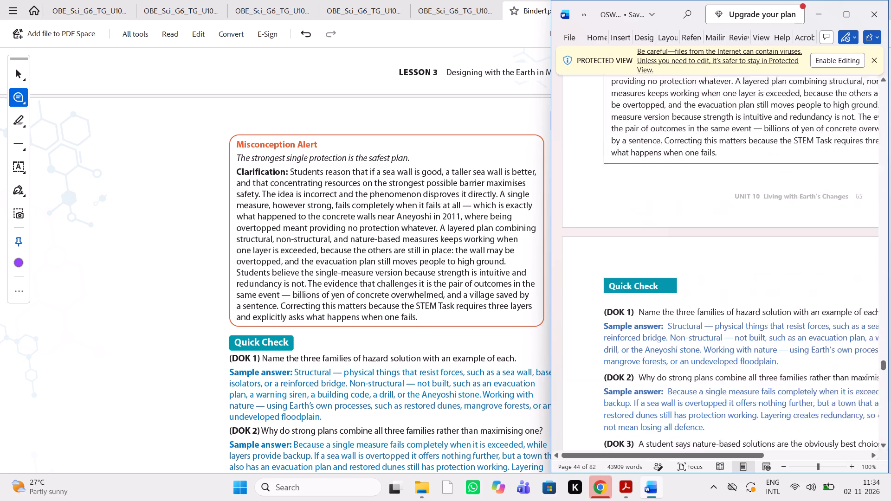
pyautogui.scroll(-1, 780, 367)
pyautogui.scroll(1, 780, 367)
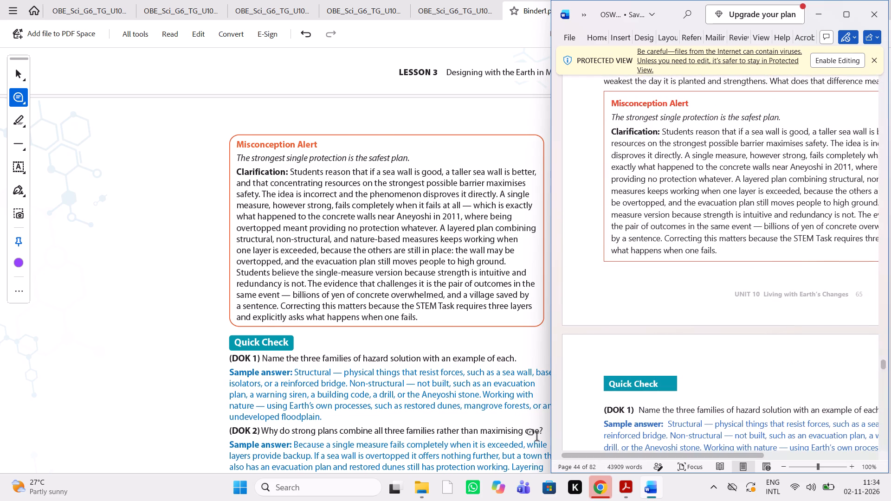
pyautogui.scroll(-1, 536, 437)
pyautogui.scroll(-1, 700, 389)
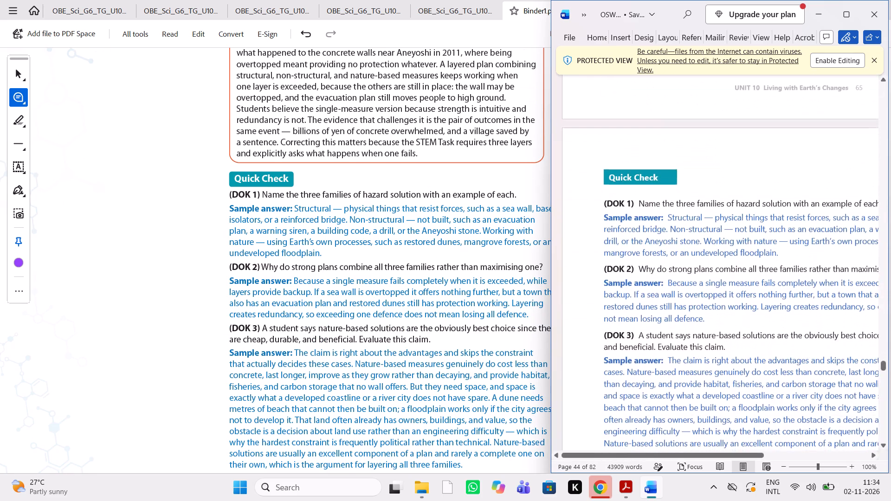
pyautogui.hscroll(-1, 700, 389)
pyautogui.hscroll(1, 700, 389)
pyautogui.hscroll(-1, 700, 389)
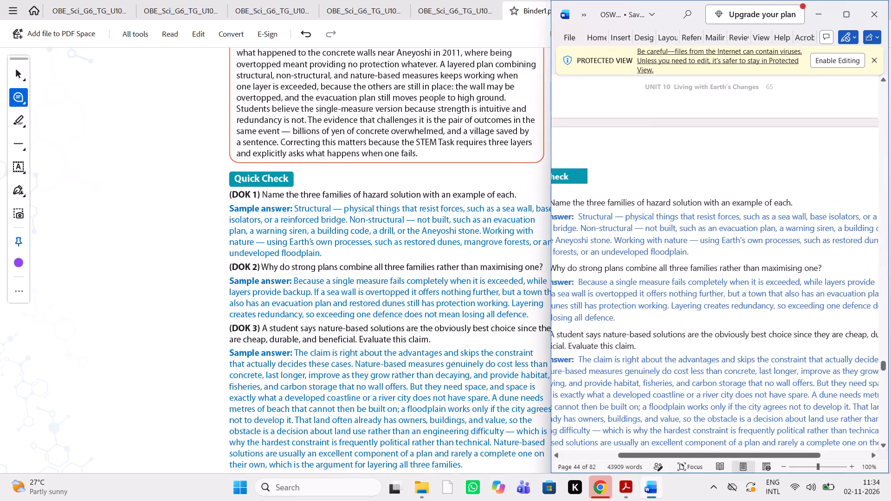
pyautogui.hscroll(1, 747, 380)
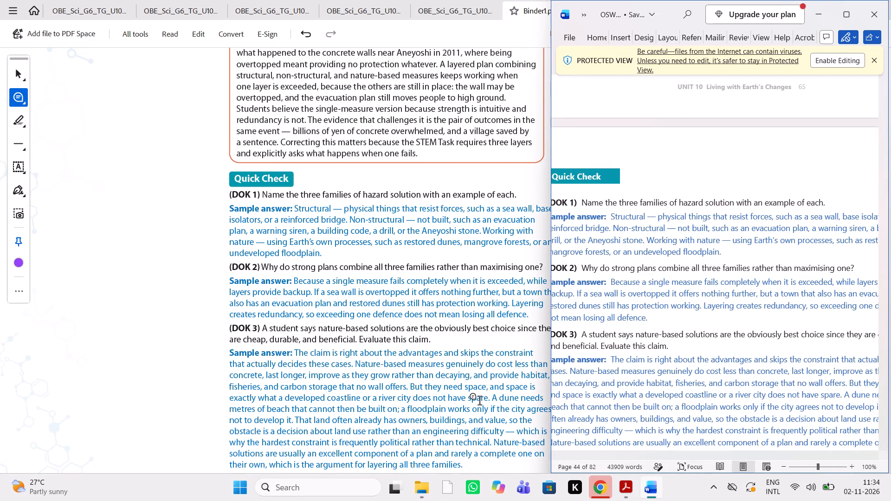
pyautogui.scroll(-1, 479, 402)
# Check Progress Check 4 questions 1 and 2, with their sample answers and Look for notes, in the PDF against the manuscript.
pyautogui.scroll(-1, 698, 284)
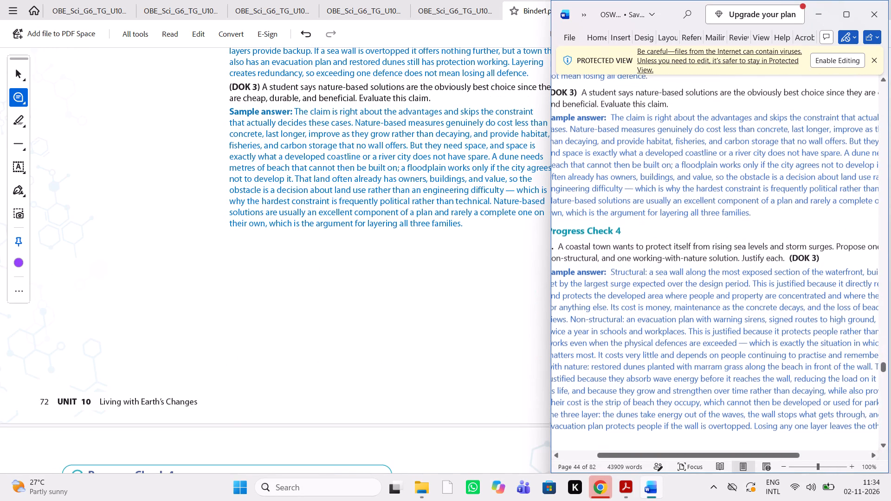
pyautogui.scroll(-1, 349, 363)
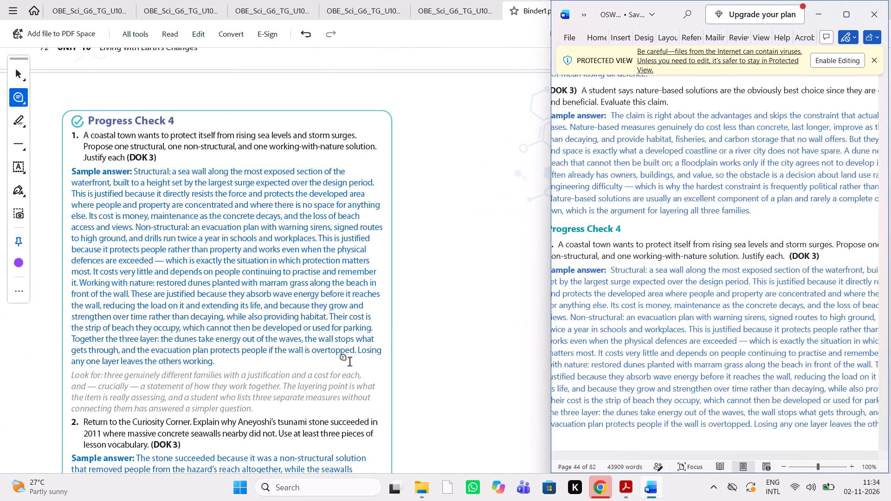
pyautogui.scroll(-1, 349, 363)
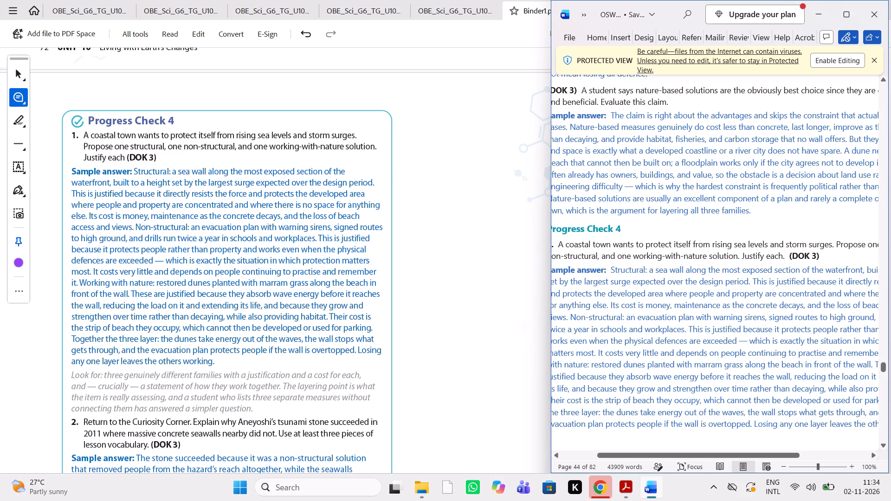
pyautogui.scroll(-1, 663, 305)
pyautogui.hscroll(-1, 663, 305)
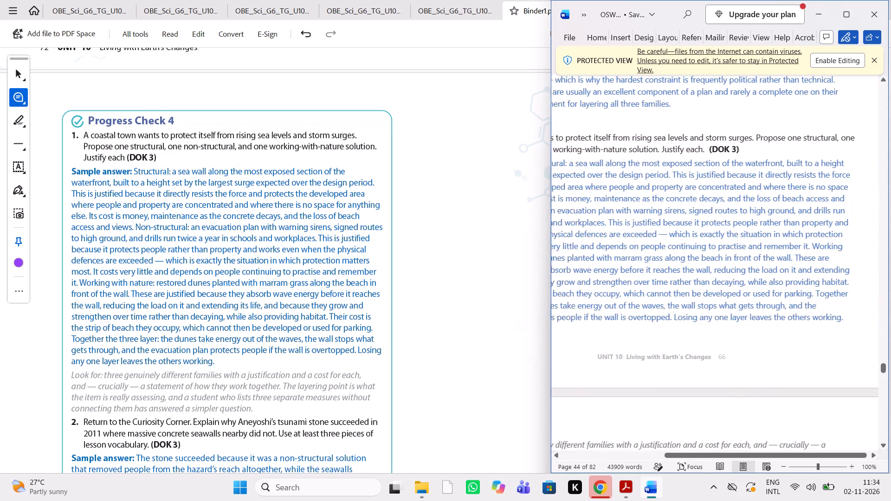
pyautogui.hscroll(-1, 663, 305)
pyautogui.hscroll(2, 663, 305)
pyautogui.scroll(-1, 270, 309)
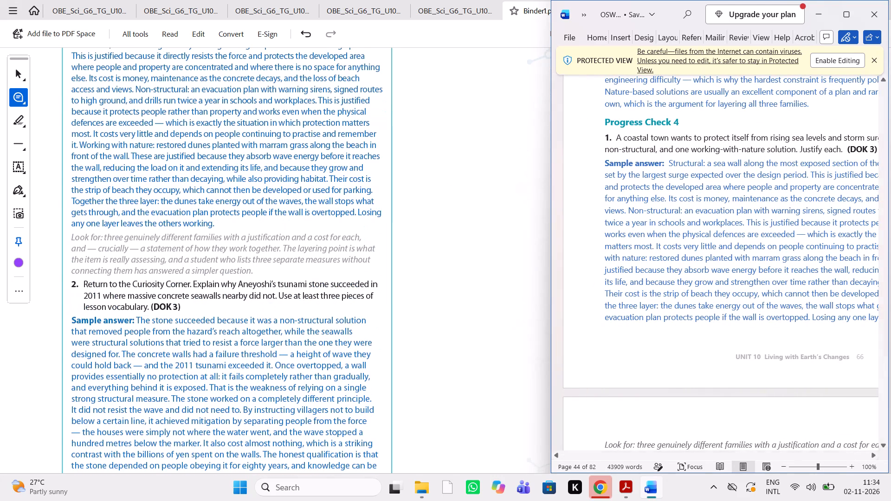
pyautogui.scroll(-3, 665, 273)
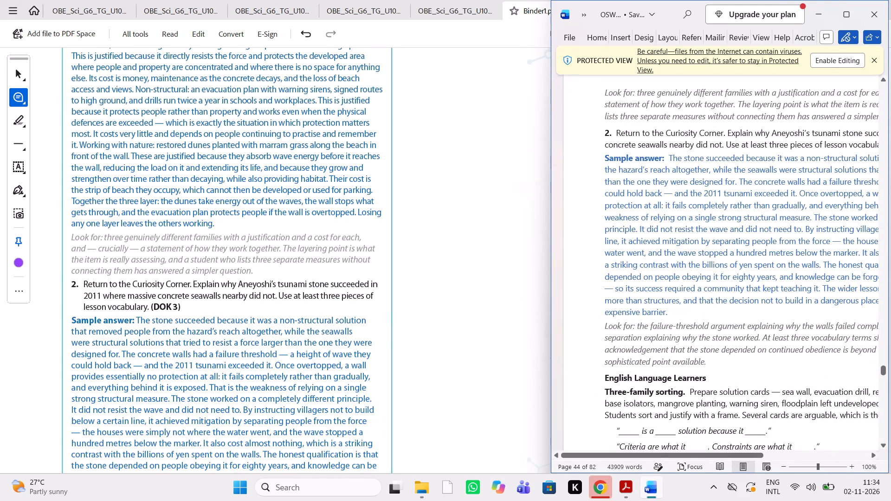
pyautogui.hscroll(-1, 665, 273)
pyautogui.hscroll(2, 665, 273)
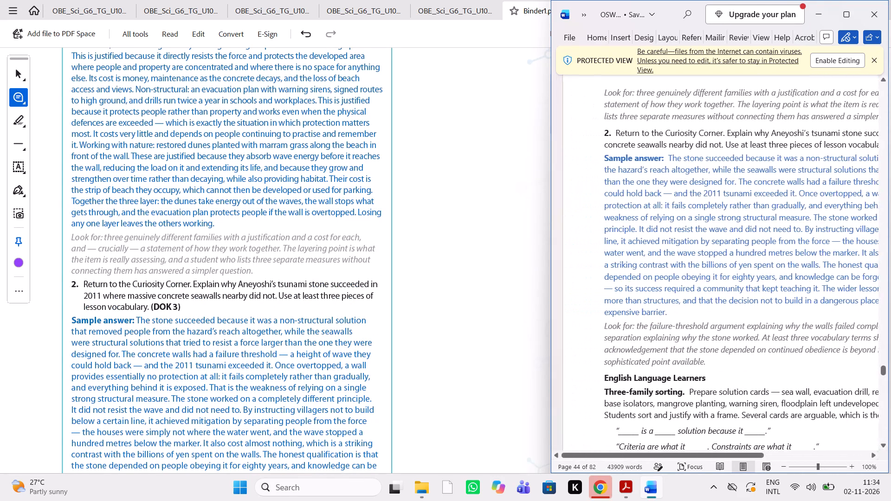
pyautogui.scroll(-7, 379, 271)
pyautogui.scroll(2, 379, 271)
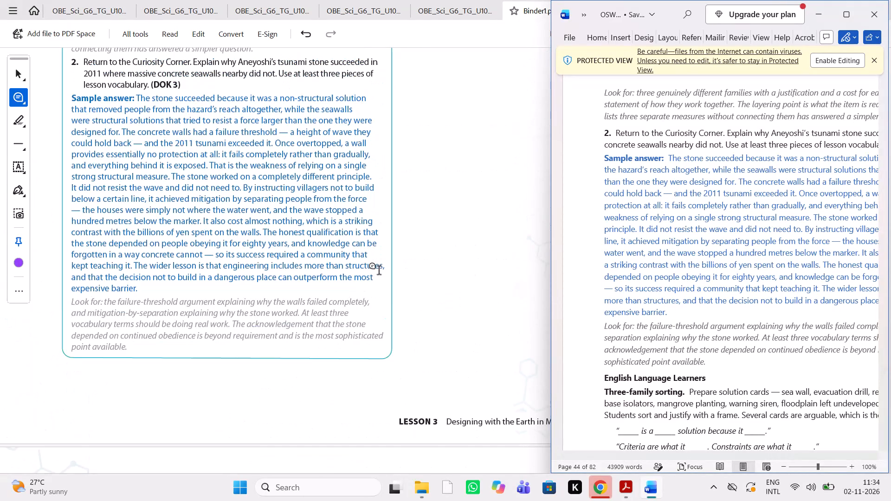
pyautogui.hscroll(-1, 681, 322)
pyautogui.hscroll(1, 681, 322)
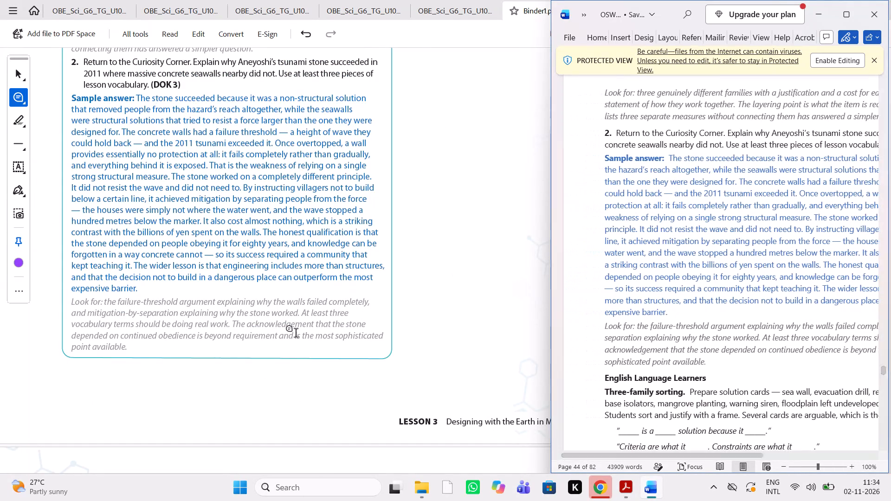
# Compare the English Language Learners and Differentiated Instruction sections, from Three-family sorting to Extension, between the PDF and the manuscript.
pyautogui.scroll(-2, 296, 334)
pyautogui.hscroll(-1, 296, 334)
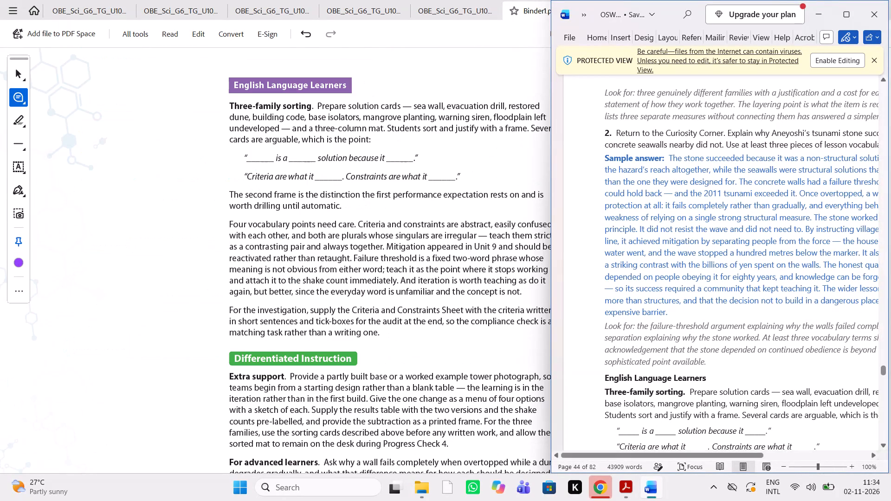
pyautogui.scroll(-2, 621, 321)
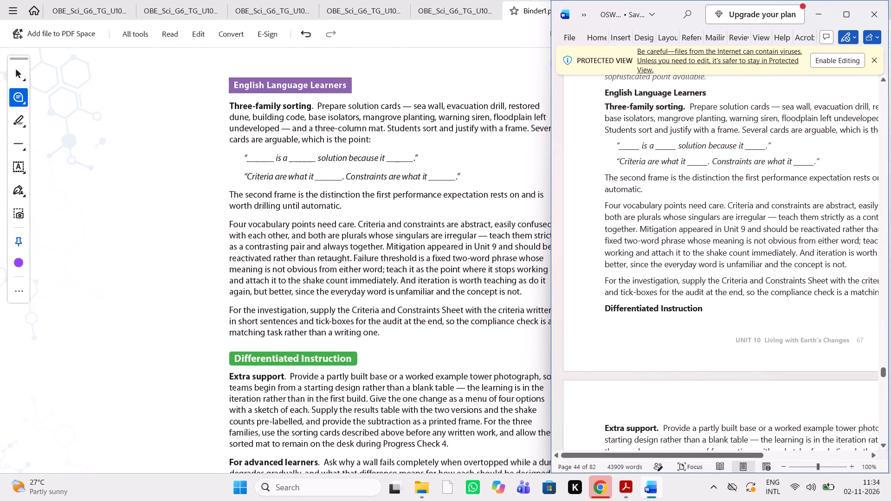
pyautogui.hscroll(-1, 621, 321)
pyautogui.hscroll(1, 621, 321)
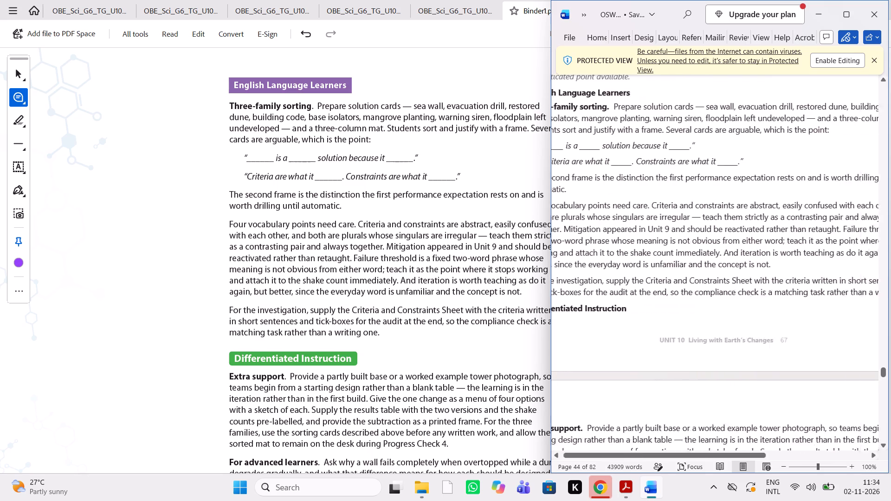
pyautogui.hscroll(1, 621, 321)
pyautogui.hscroll(-1, 621, 321)
pyautogui.hscroll(1, 621, 321)
pyautogui.hscroll(-1, 621, 321)
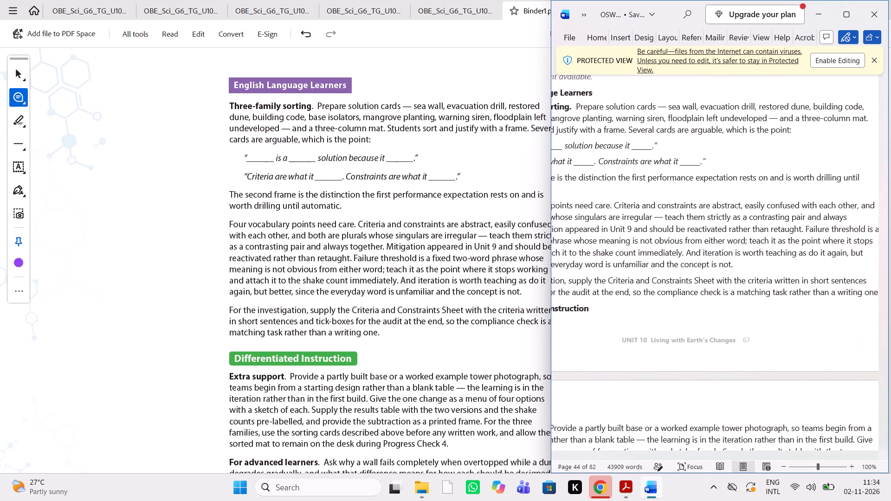
pyautogui.hscroll(-1, 621, 321)
pyautogui.hscroll(2, 621, 321)
pyautogui.scroll(-1, 355, 349)
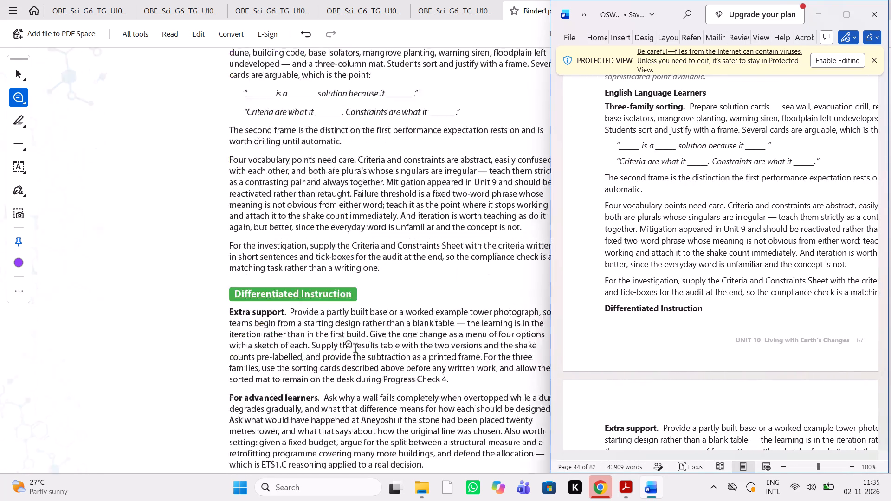
pyautogui.scroll(-1, 355, 349)
pyautogui.scroll(-5, 721, 309)
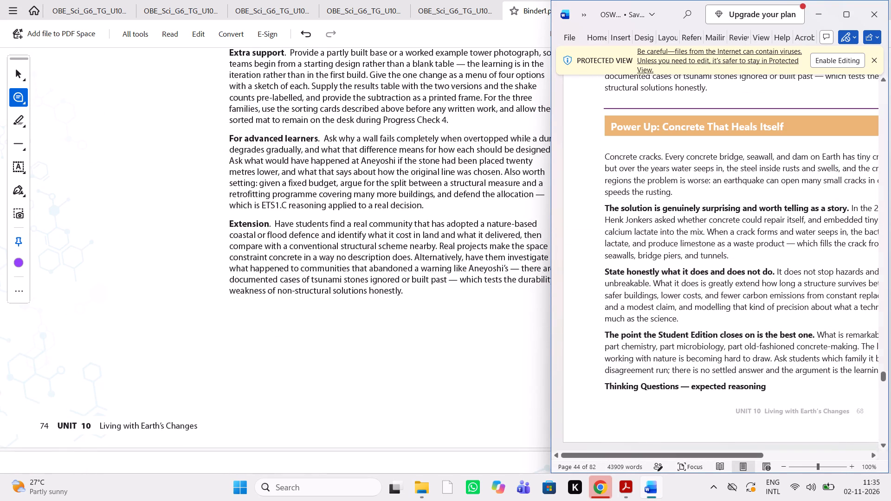
# Check the Power Up: Concrete That Heals Itself feature and its Thinking Questions in the PDF against the manuscript.
pyautogui.scroll(-3, 382, 357)
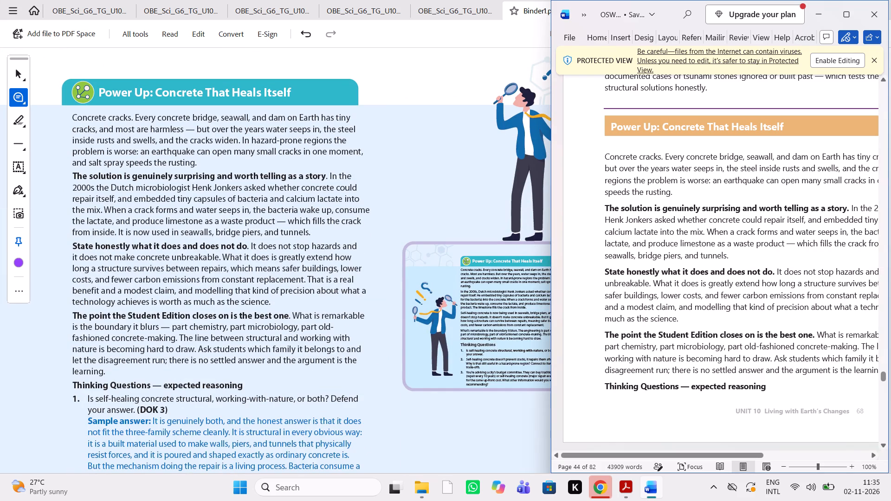
pyautogui.click(755, 318)
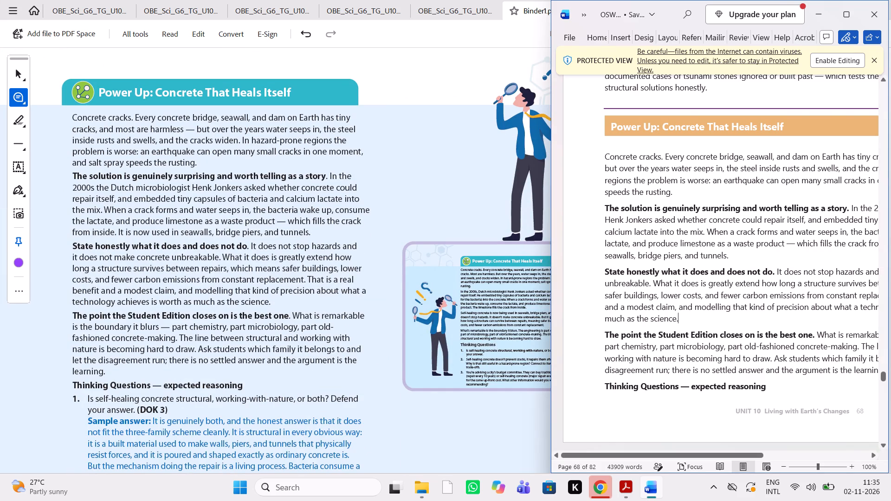
pyautogui.scroll(-1, 755, 318)
pyautogui.hscroll(-1, 755, 318)
pyautogui.hscroll(1, 755, 318)
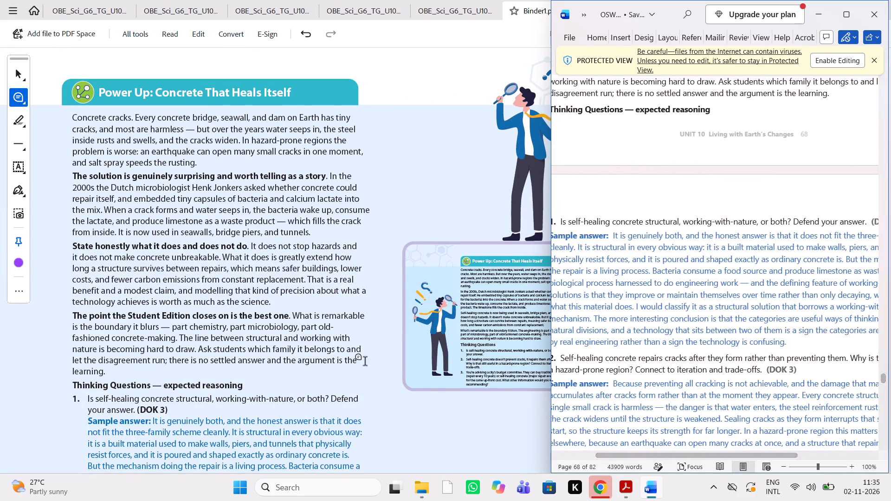
pyautogui.scroll(-8, 365, 362)
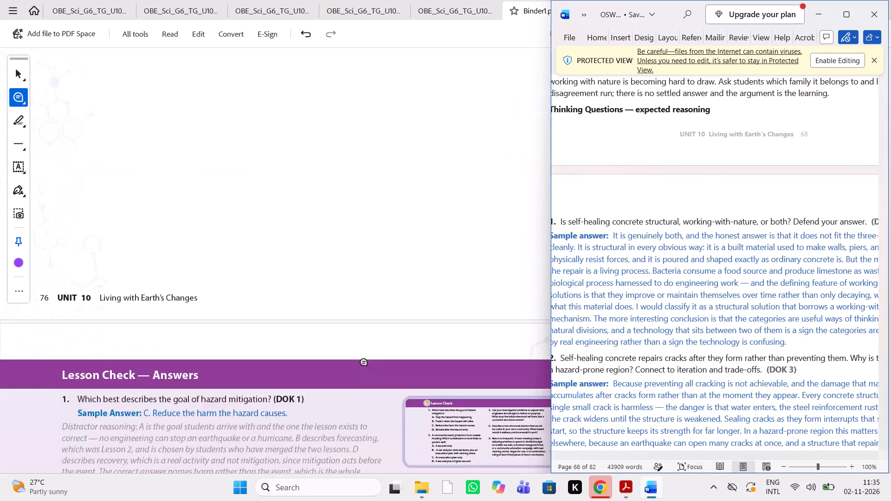
# Post the comment "add icon" just before the Lesson Check — Answers heading in the PDF.
pyautogui.scroll(-4, 365, 362)
pyautogui.scroll(1, 365, 362)
pyautogui.hscroll(1, 365, 362)
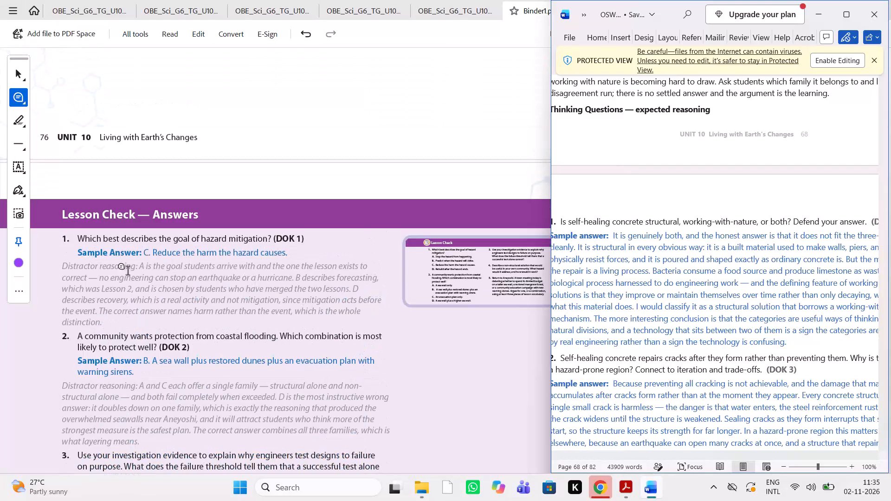
pyautogui.click(54, 217)
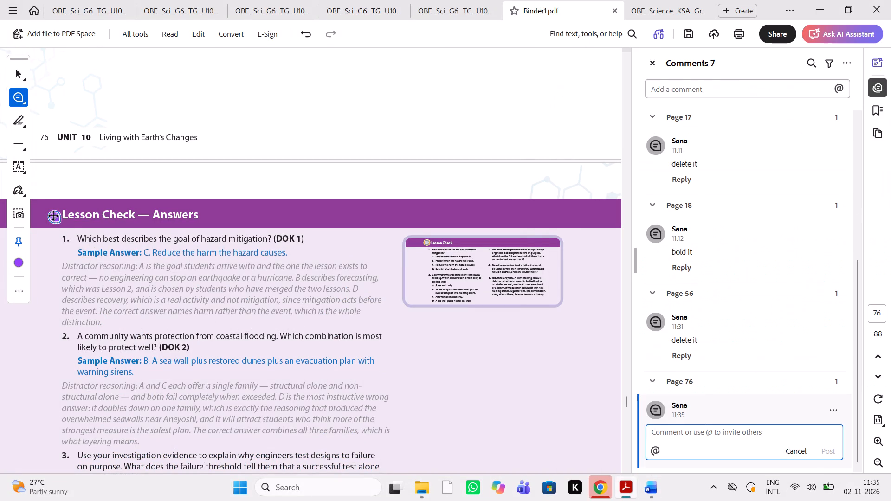
pyautogui.click(54, 217)
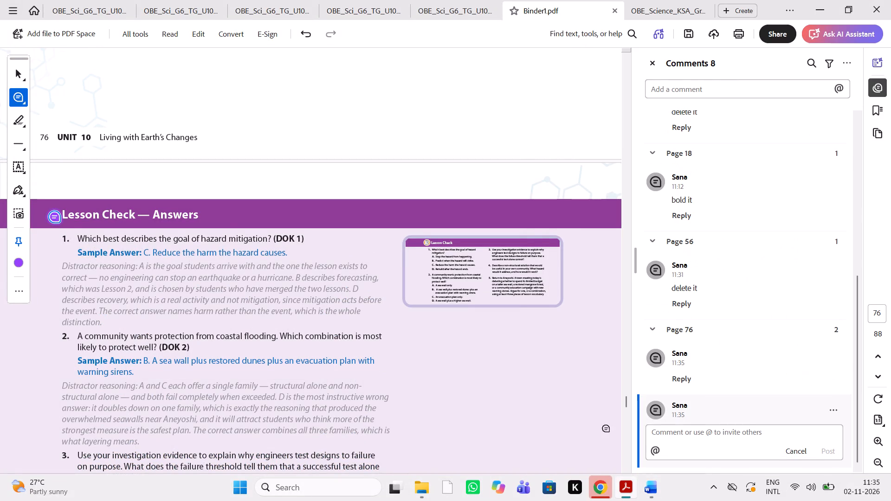
pyautogui.write('add icom')
pyautogui.press('BackSpace')
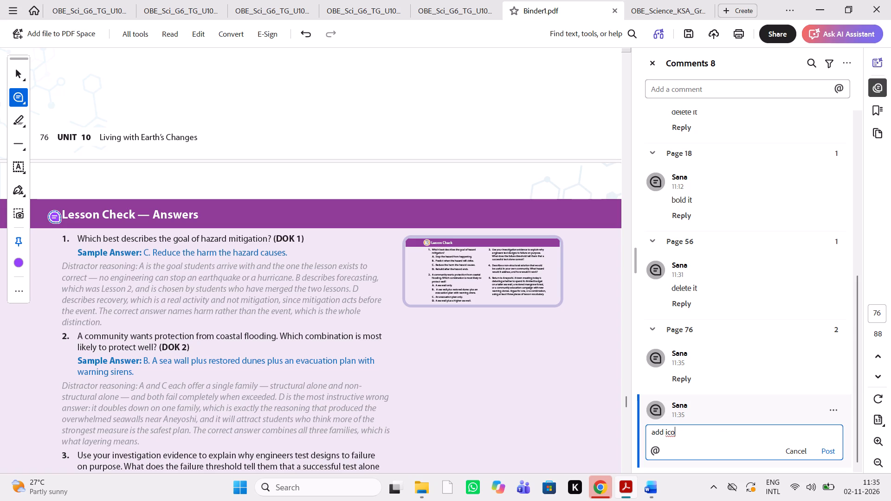
pyautogui.write('n')
pyautogui.press('space')
pyautogui.click(829, 452)
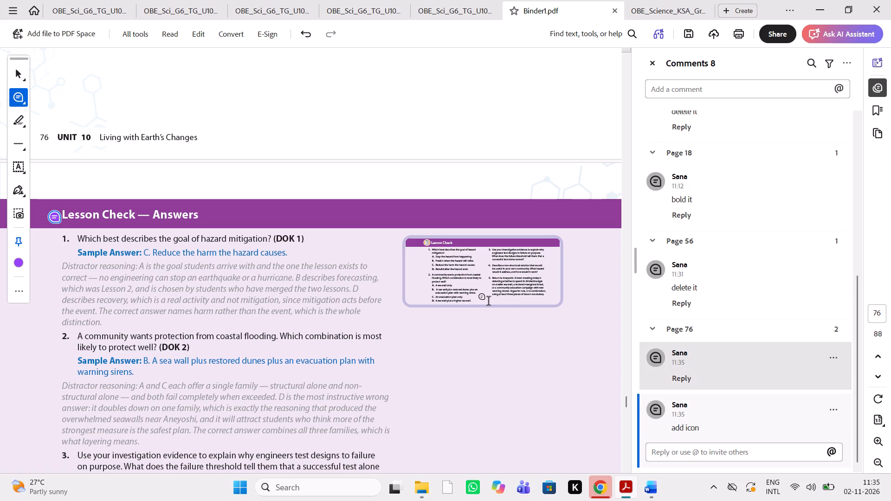
# Switch to the Word manuscript alongside the PDF and look through the PDF's Lesson Check answers and Lesson Summary up to Skill Mastery.
pyautogui.click(633, 500)
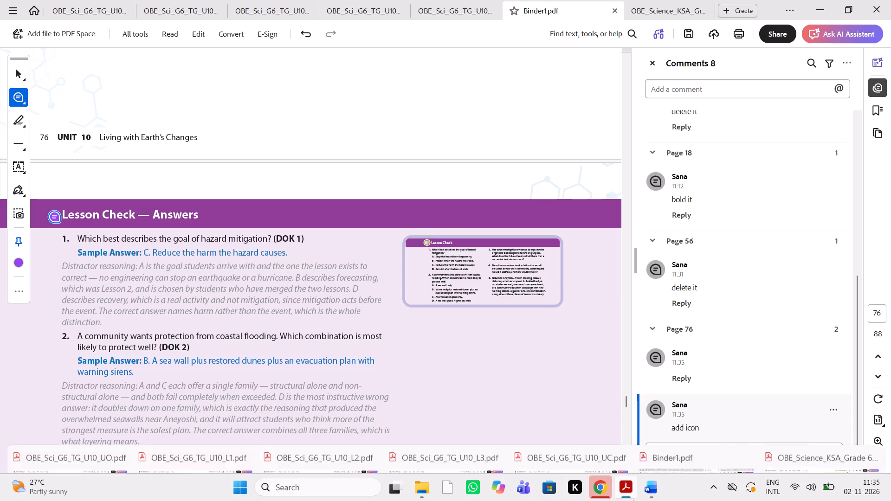
pyautogui.click(633, 500)
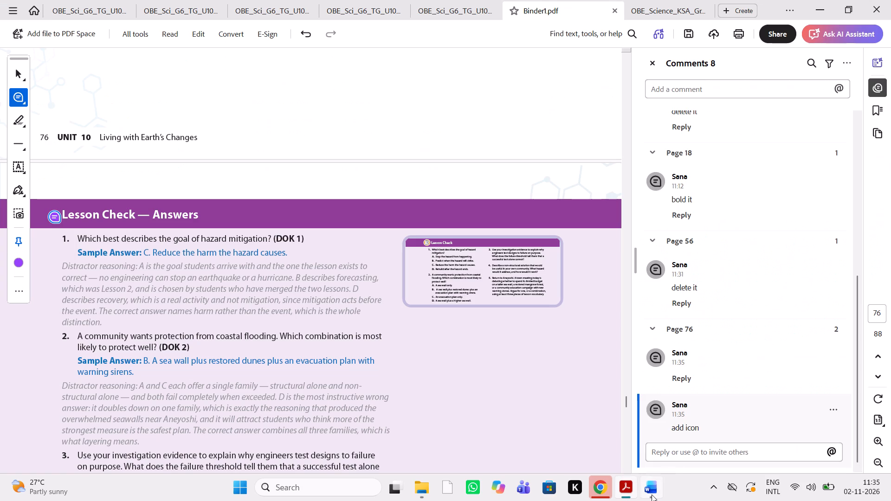
pyautogui.click(652, 495)
pyautogui.scroll(-2, 668, 347)
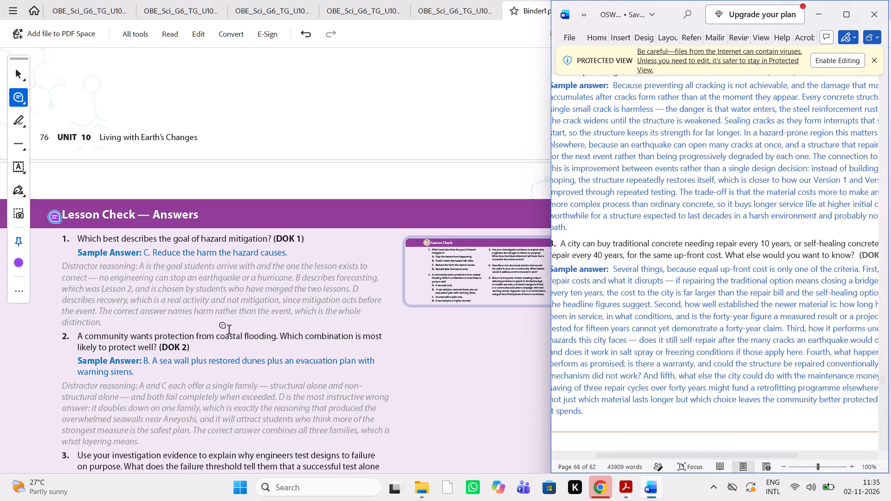
pyautogui.scroll(-7, 229, 331)
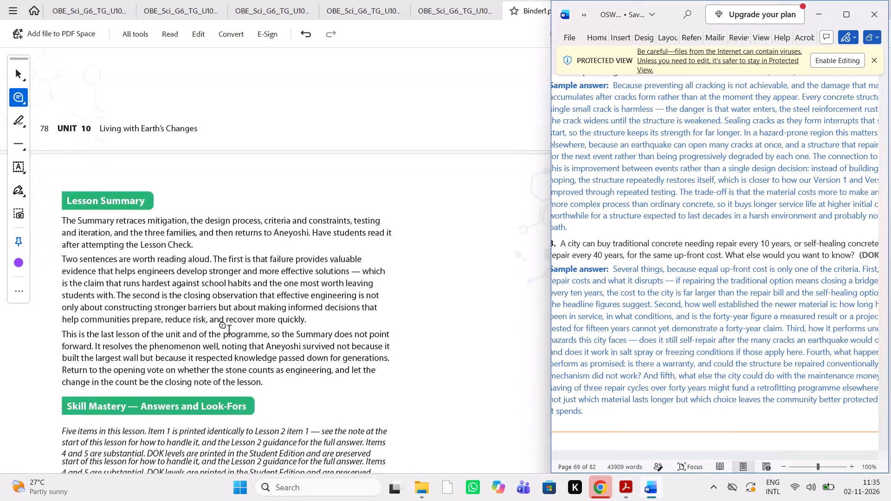
pyautogui.scroll(-6, 229, 331)
pyautogui.hscroll(1, 229, 331)
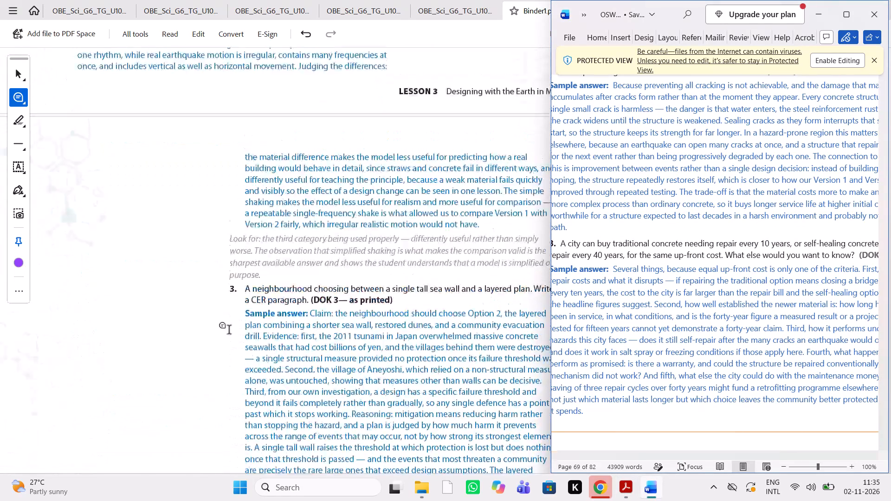
pyautogui.hscroll(1, 229, 331)
pyautogui.scroll(3, 229, 331)
pyautogui.scroll(-1, 229, 331)
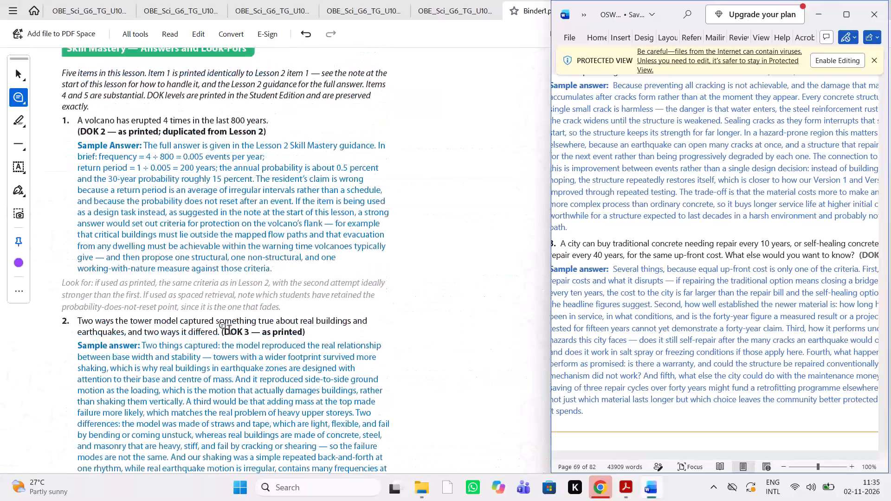
pyautogui.scroll(-1, 229, 331)
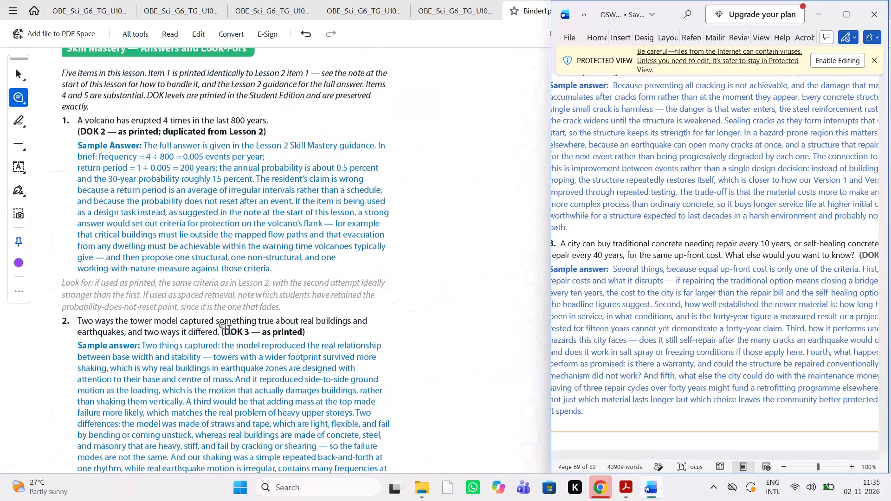
pyautogui.scroll(2, 708, 354)
pyautogui.hscroll(2, 708, 354)
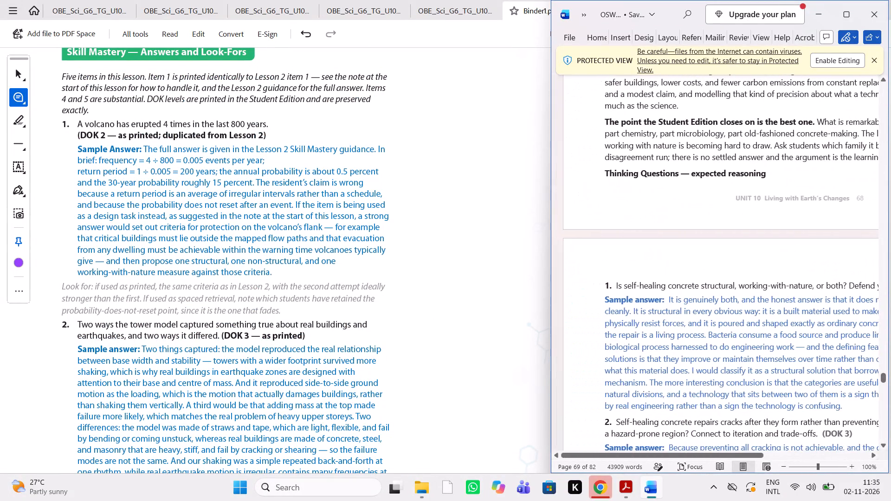
# Locate Skill Mastery — Answers and Look-Fors in the manuscript and compare items 1 and 2 with the PDF.
pyautogui.scroll(-18, 708, 354)
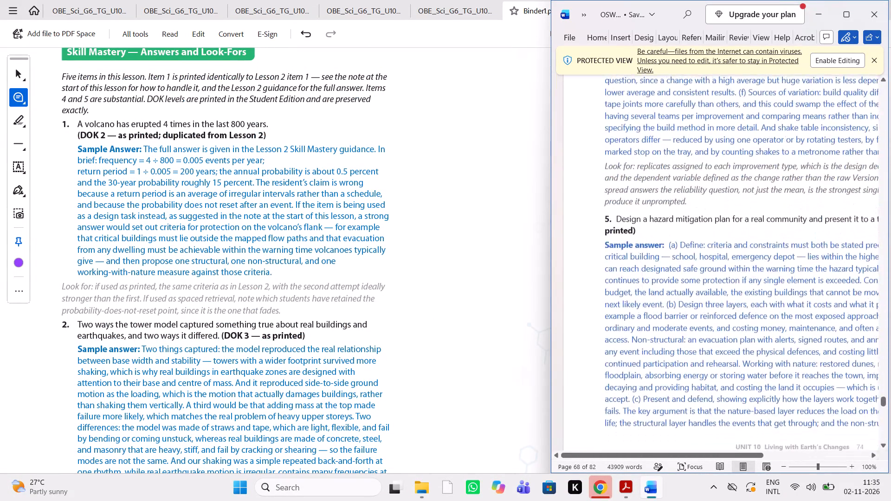
pyautogui.scroll(-5, 708, 354)
pyautogui.scroll(9, 708, 354)
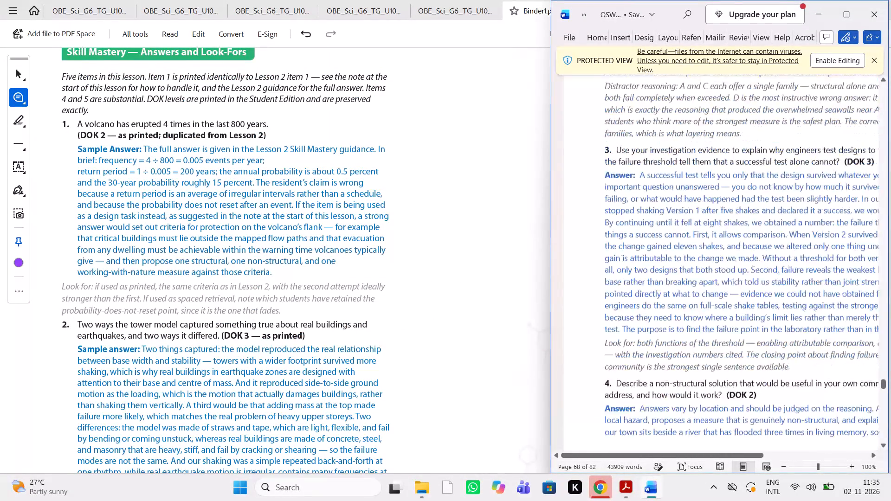
pyautogui.scroll(13, 708, 354)
pyautogui.scroll(-2, 708, 354)
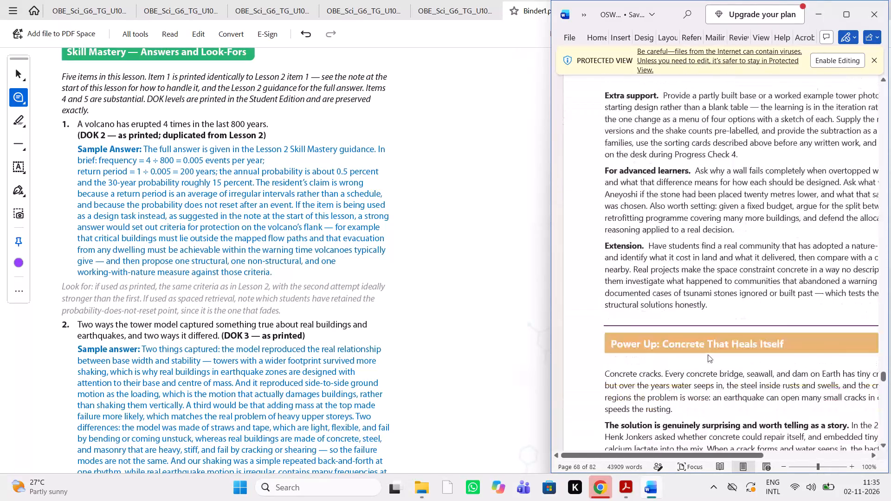
pyautogui.scroll(-14, 708, 354)
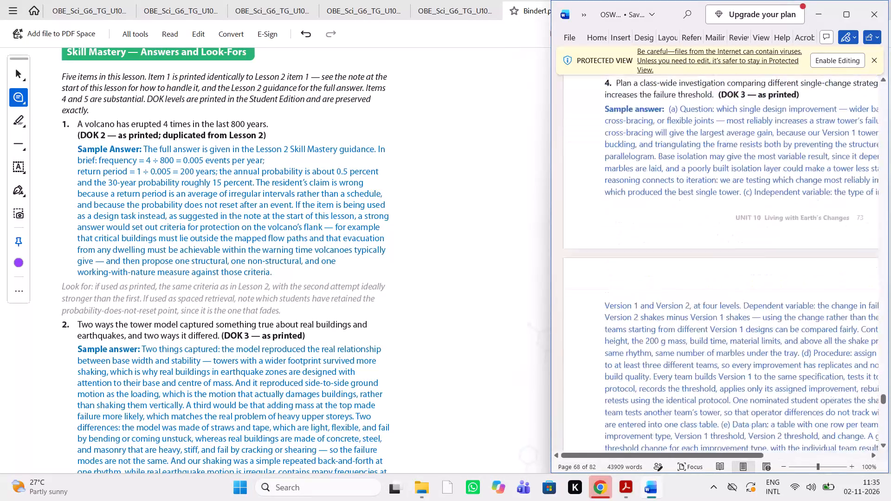
pyautogui.scroll(-4, 708, 354)
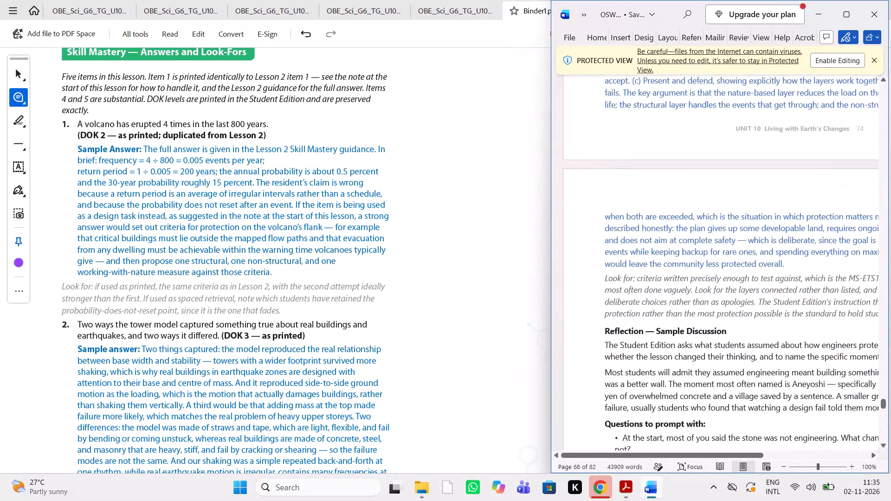
pyautogui.scroll(4, 708, 354)
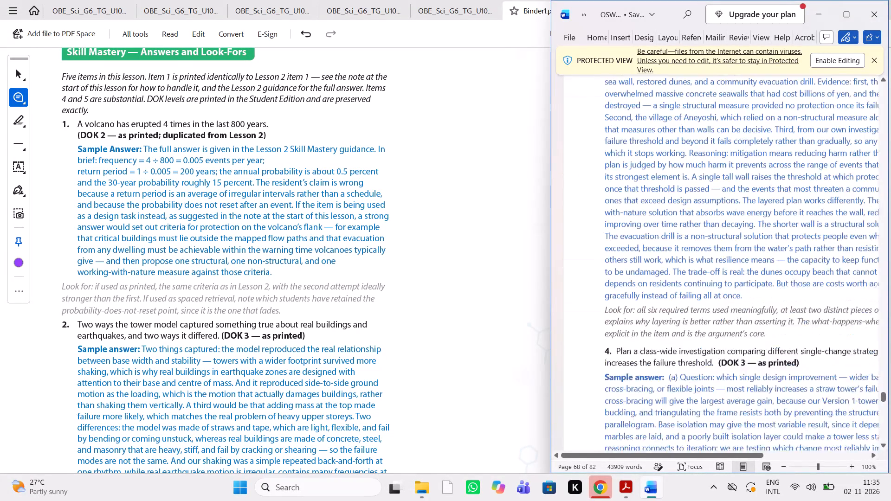
pyautogui.scroll(7, 708, 354)
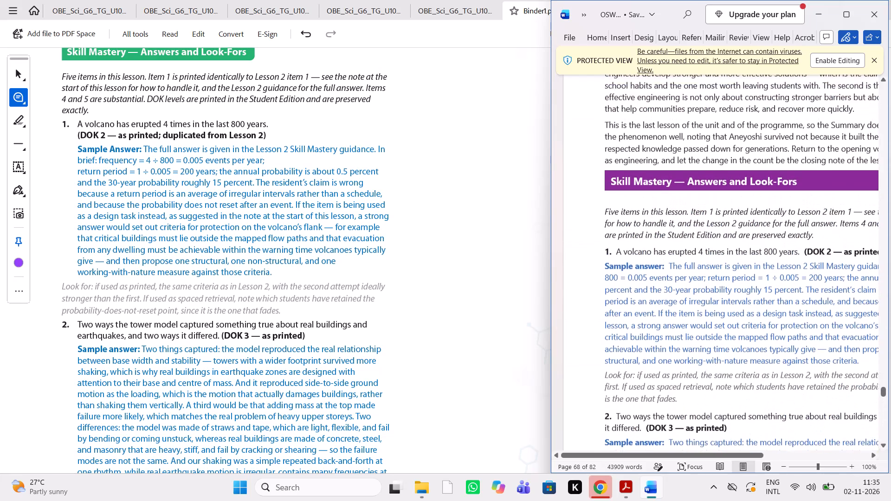
pyautogui.hscroll(-1, 708, 354)
pyautogui.hscroll(2, 708, 354)
pyautogui.scroll(-1, 708, 354)
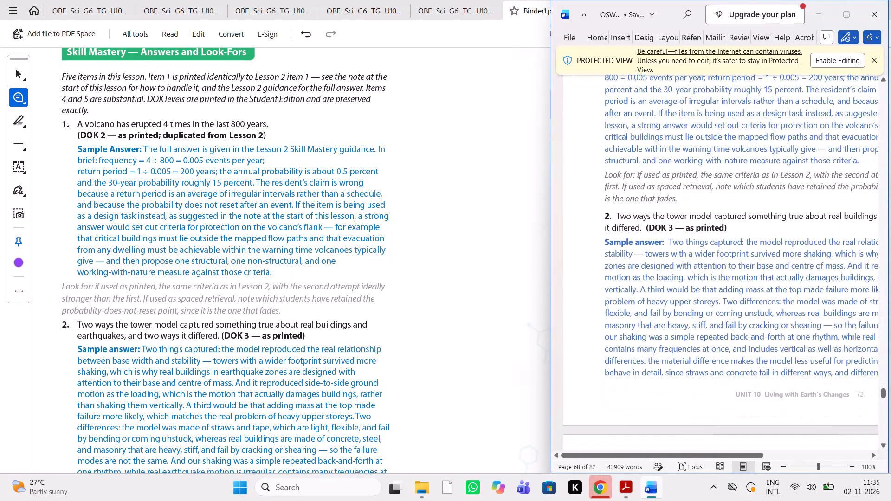
pyautogui.scroll(-2, 742, 356)
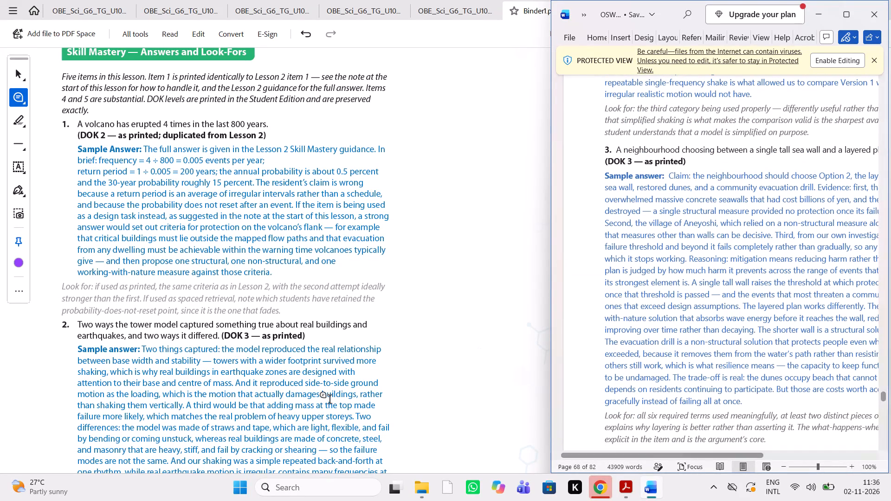
# Compare Skill Mastery items 3 and 4, with their sample answers and Look for notes, between the PDF and the manuscript.
pyautogui.scroll(-3, 329, 400)
pyautogui.hscroll(-1, 329, 400)
pyautogui.scroll(-2, 329, 400)
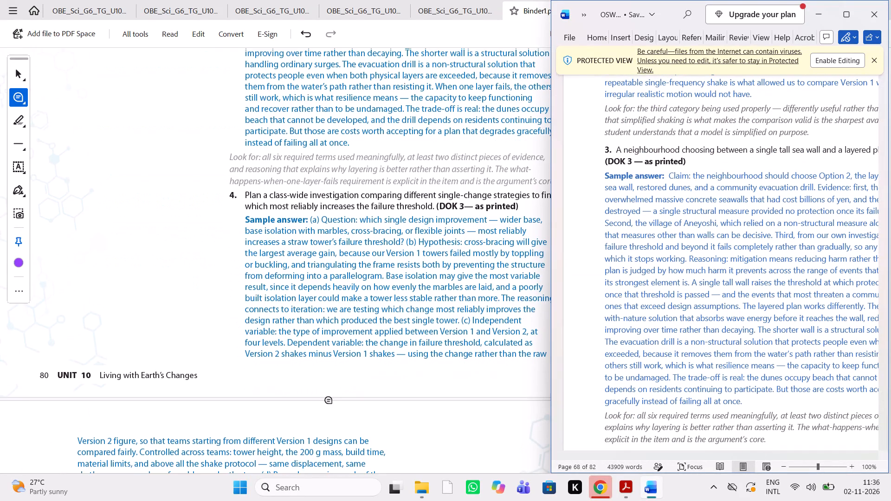
pyautogui.scroll(1, 329, 400)
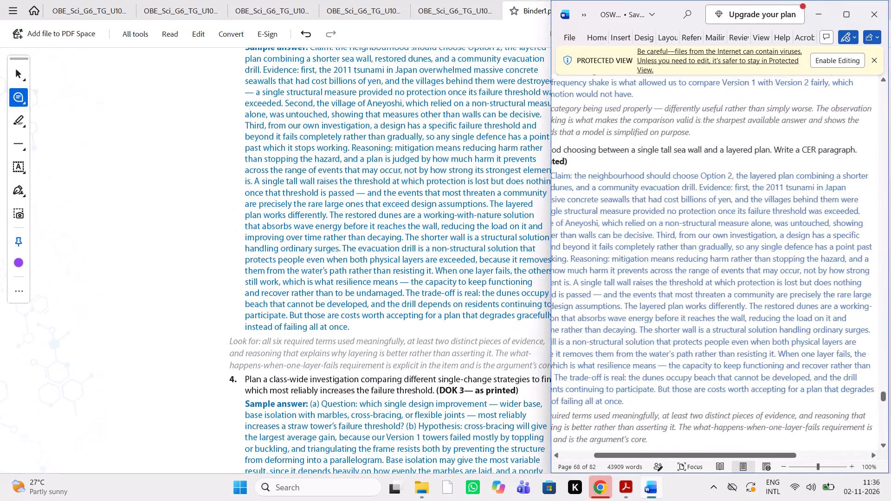
pyautogui.hscroll(1, 309, 354)
pyautogui.scroll(-1, 309, 354)
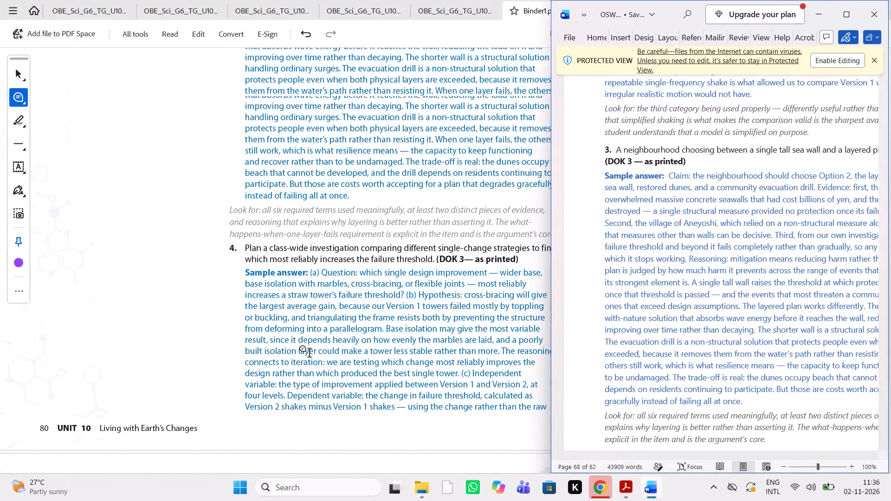
pyautogui.scroll(-2, 309, 354)
pyautogui.scroll(-1, 715, 391)
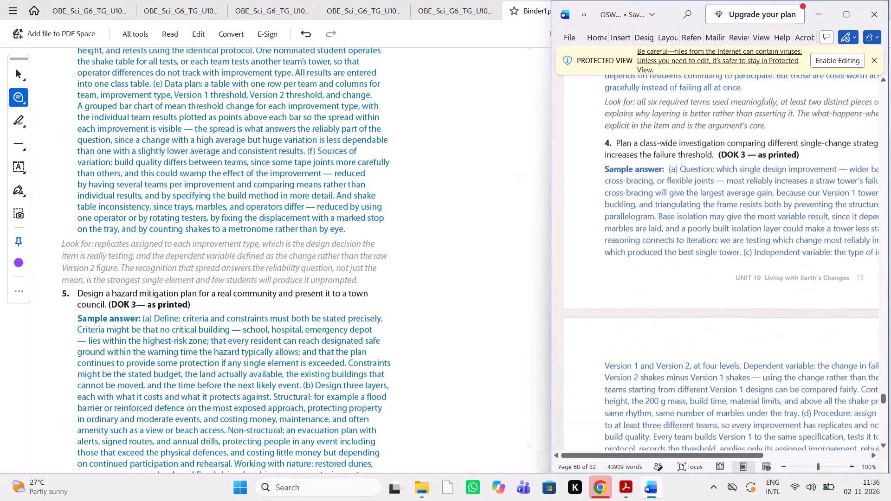
pyautogui.scroll(-1, 715, 391)
pyautogui.hscroll(-1, 715, 391)
pyautogui.hscroll(1, 715, 391)
pyautogui.scroll(1, 715, 391)
pyautogui.hscroll(-1, 715, 391)
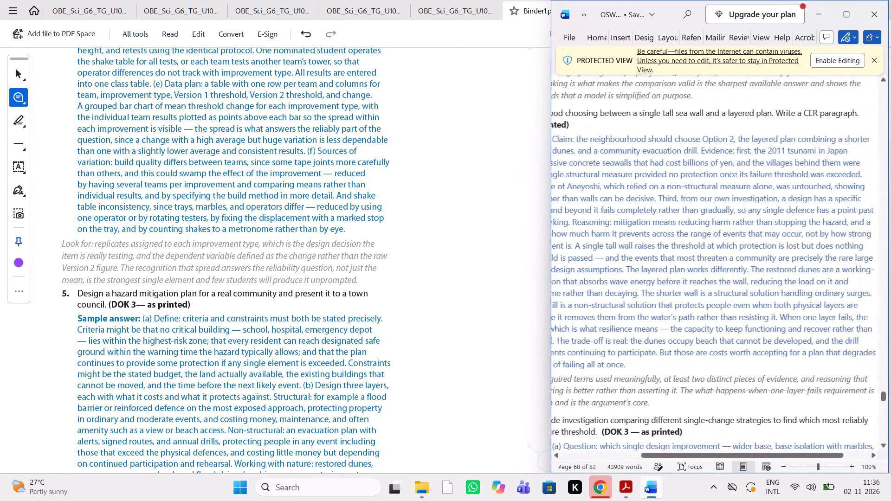
pyautogui.hscroll(1, 715, 391)
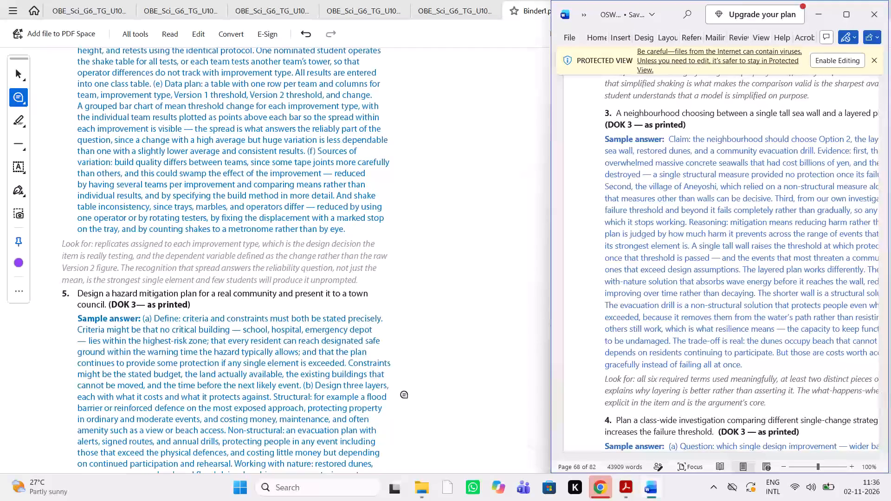
# Check Skill Mastery item 5, the hazard mitigation plan, with its sample answer and Look for note against the manuscript.
pyautogui.scroll(-2, 726, 467)
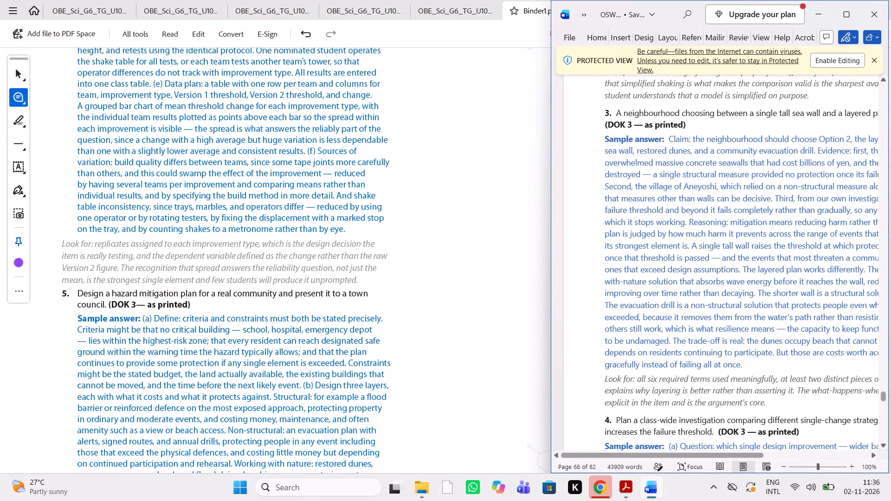
pyautogui.scroll(-4, 807, 250)
pyautogui.hscroll(-1, 807, 250)
pyautogui.hscroll(1, 807, 250)
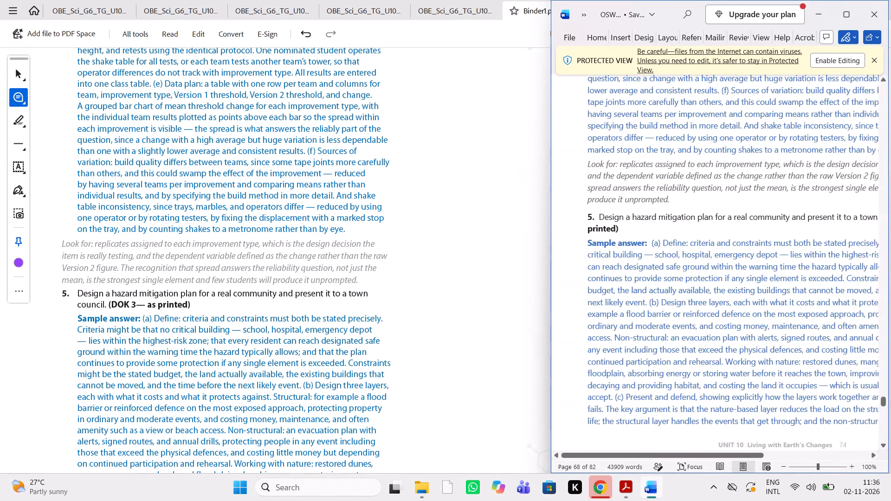
pyautogui.hscroll(1, 807, 250)
pyautogui.hscroll(1, 363, 327)
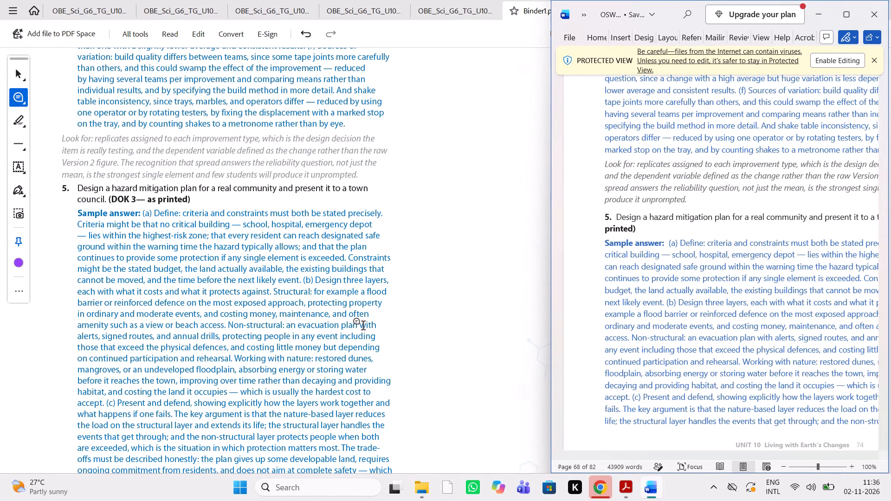
pyautogui.scroll(-2, 680, 393)
pyautogui.scroll(-3, 363, 395)
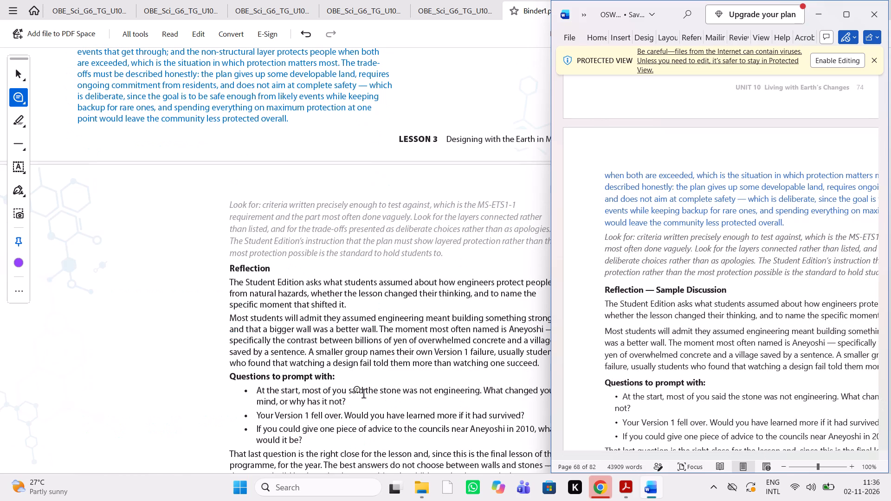
# Compare the Lesson 3 Reflection section and its Questions to prompt with between the PDF and the manuscript.
pyautogui.scroll(-1, 379, 417)
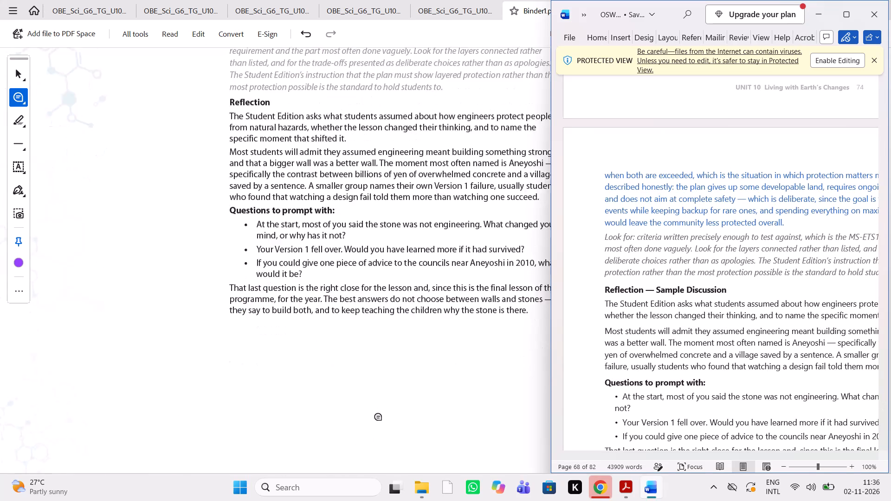
pyautogui.scroll(-1, 379, 417)
pyautogui.scroll(-4, 698, 315)
pyautogui.hscroll(-1, 698, 315)
pyautogui.hscroll(1, 698, 315)
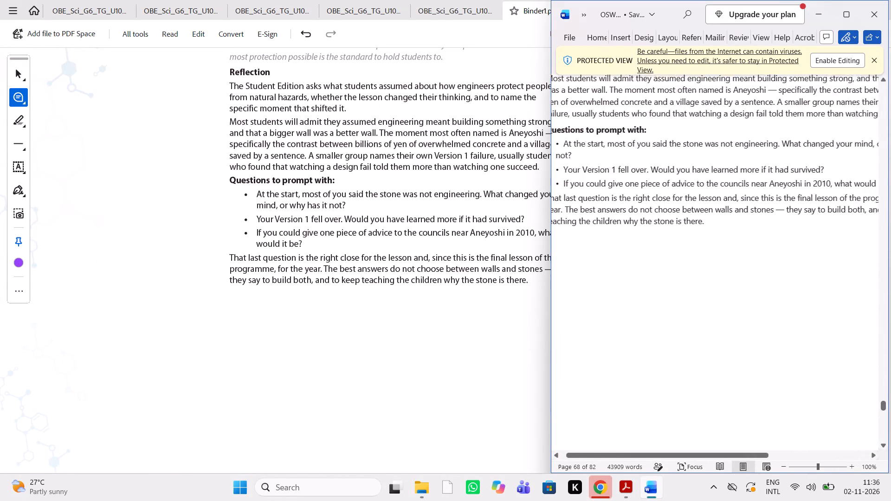
pyautogui.hscroll(1, 698, 315)
pyautogui.scroll(1, 698, 315)
pyautogui.hscroll(1, 698, 315)
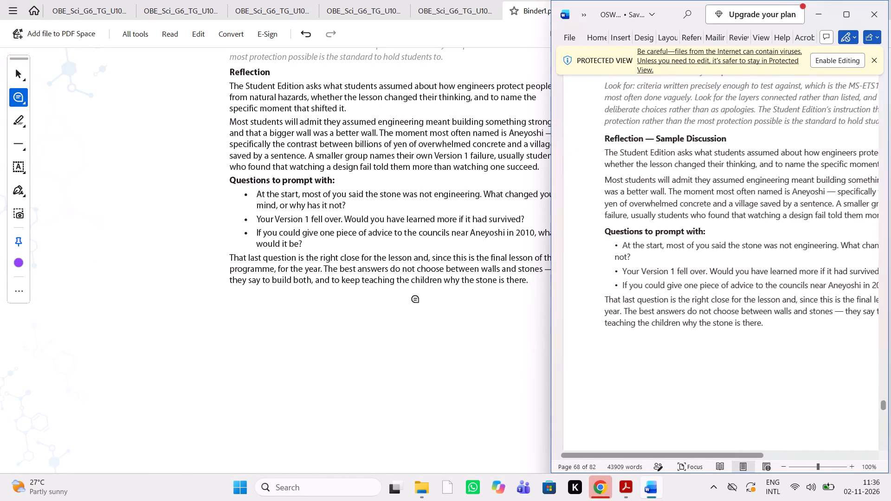
pyautogui.scroll(-1, 416, 299)
pyautogui.scroll(-3, 702, 382)
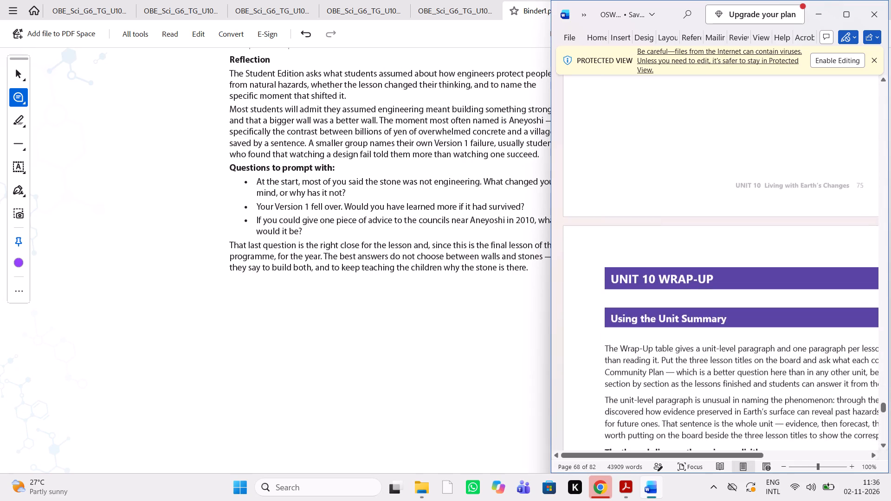
pyautogui.scroll(2, 702, 382)
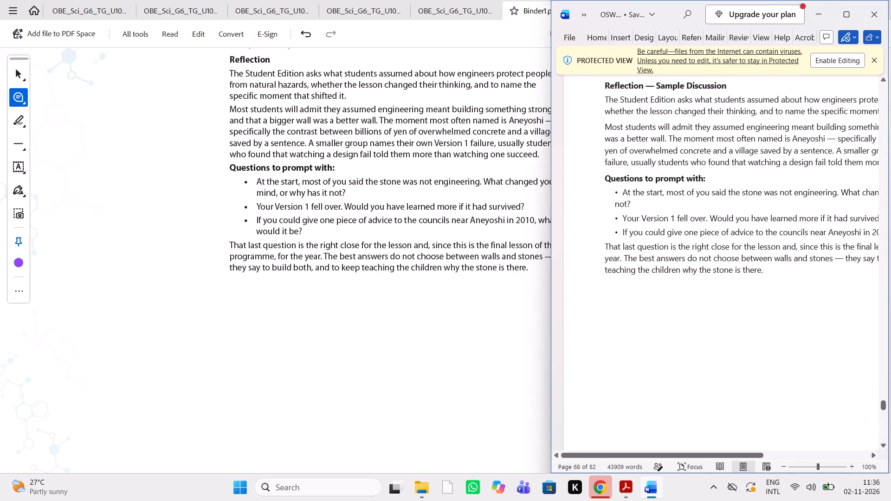
# Locate the start of the Unit 10 Wrap-up, Using the Unit Summary, in both the PDF and the manuscript.
pyautogui.scroll(-4, 374, 396)
pyautogui.scroll(1, 374, 396)
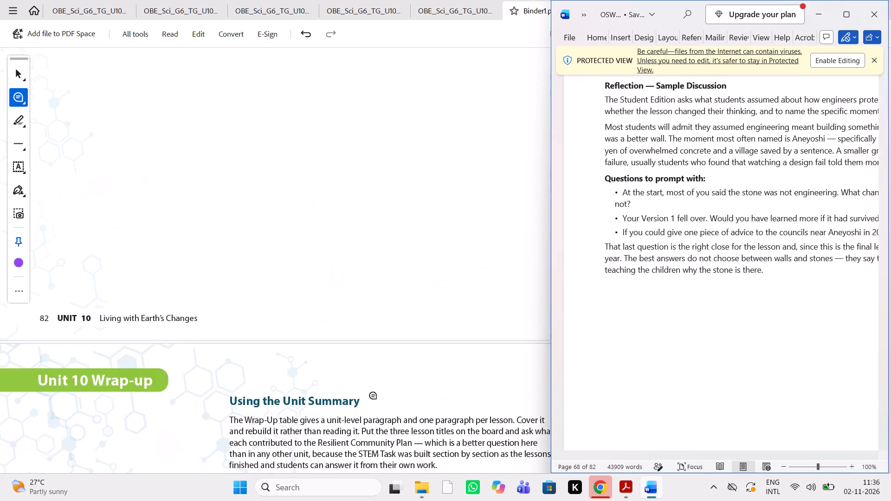
pyautogui.scroll(-2, 756, 292)
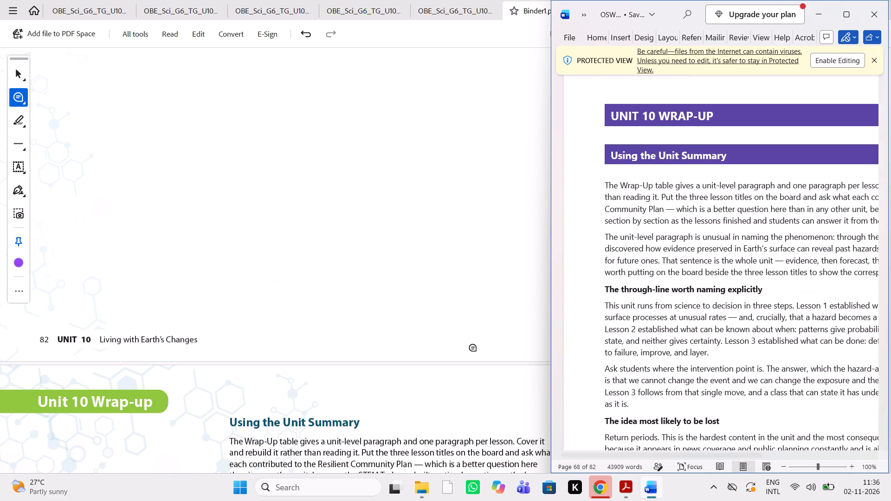
pyautogui.scroll(-1, 474, 348)
pyautogui.hscroll(-1, 474, 348)
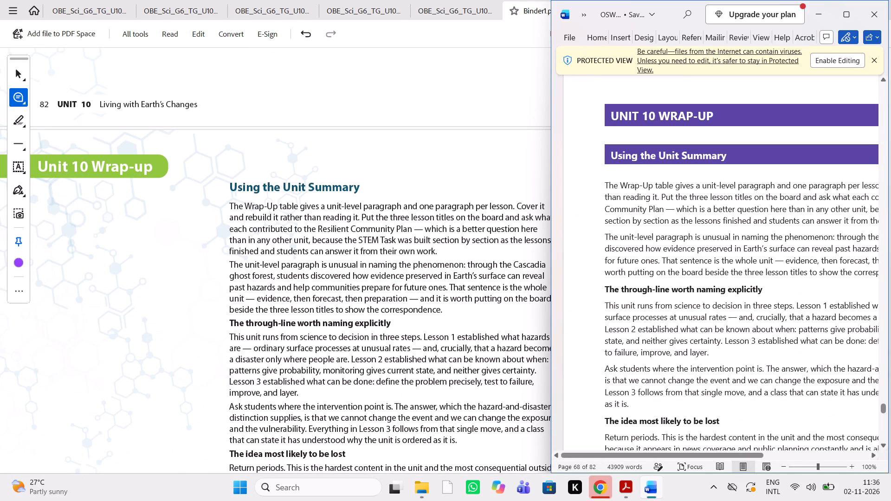
# Look back through the Lesson 3 Skill Mastery answers, items 3 to 5, and the Reflection in the PDF.
pyautogui.scroll(2, 477, 264)
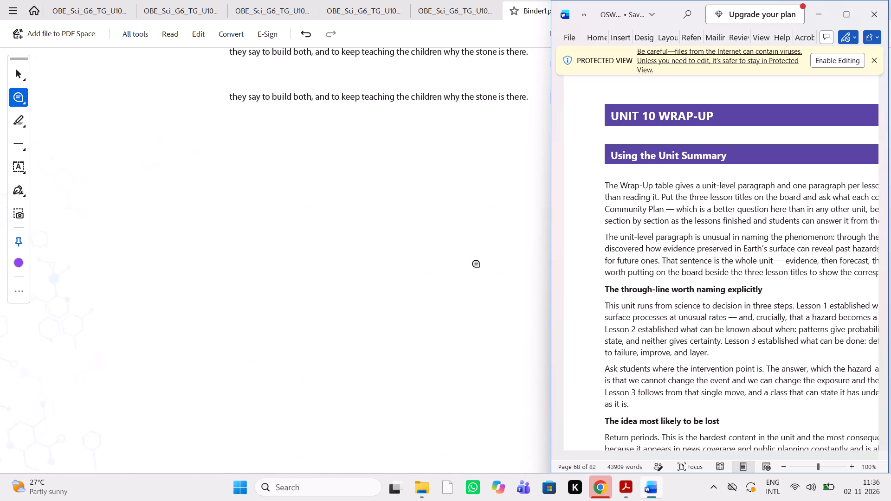
pyautogui.scroll(3, 477, 264)
pyautogui.hscroll(-1, 477, 264)
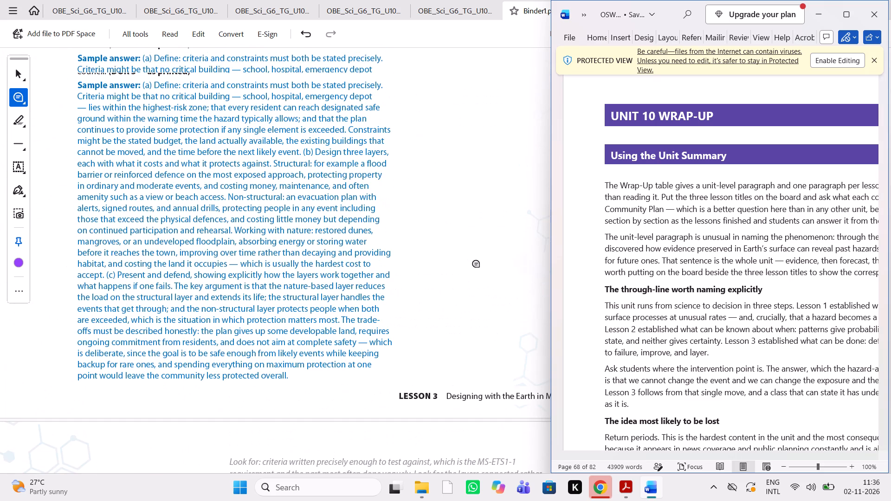
pyautogui.scroll(6, 477, 264)
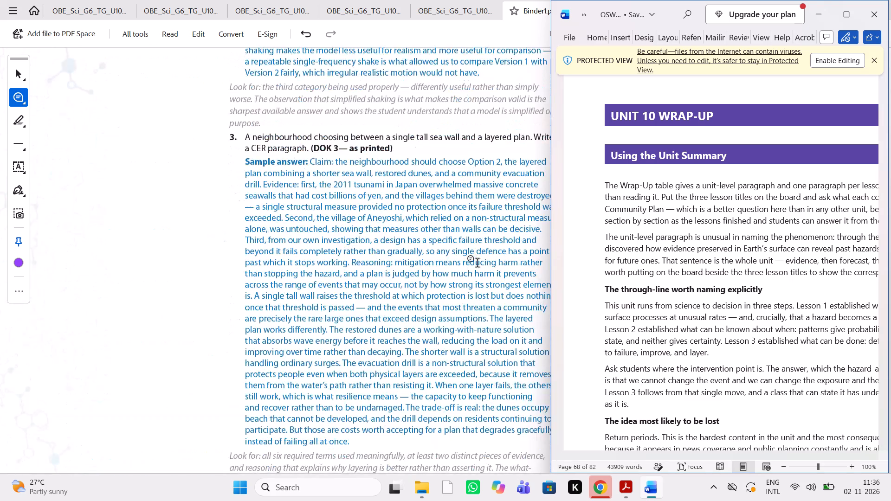
pyautogui.scroll(2, 477, 264)
pyautogui.scroll(-1, 477, 264)
pyautogui.scroll(2, 477, 264)
pyautogui.scroll(-1, 477, 264)
pyautogui.scroll(2, 477, 264)
pyautogui.scroll(-3, 477, 264)
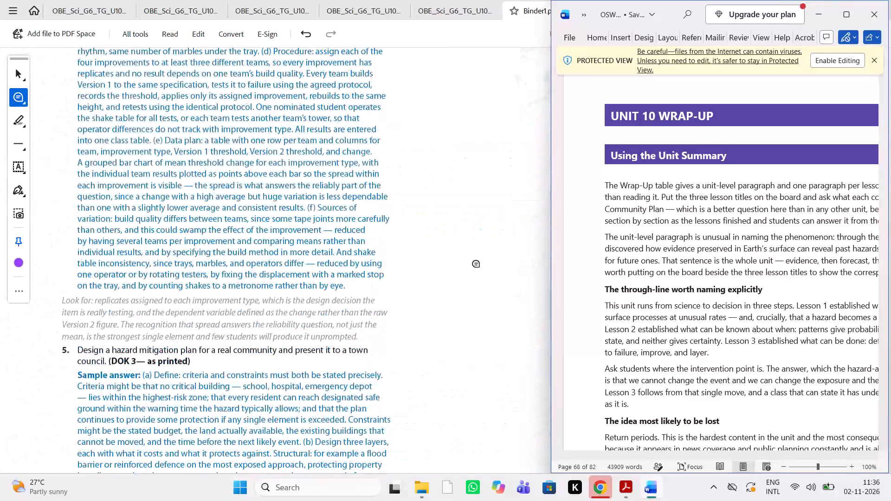
pyautogui.scroll(-4, 477, 264)
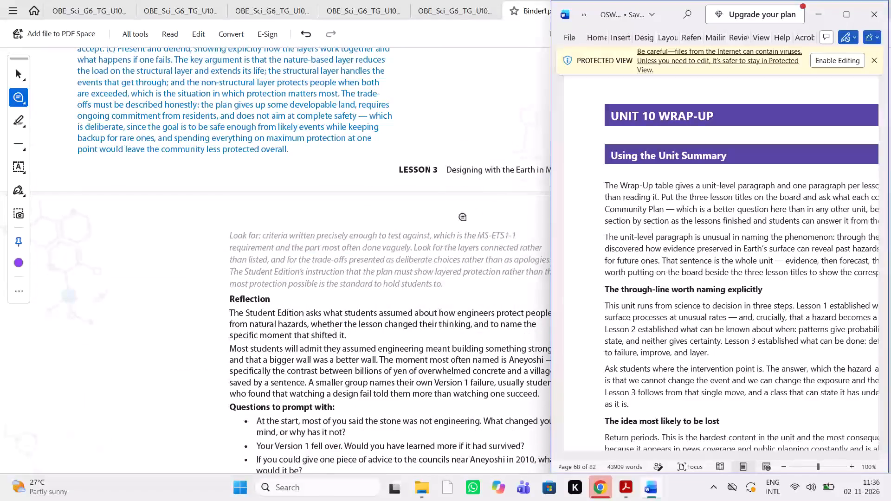
# Compare Using the Unit Summary, The through-line worth naming explicitly and The idea most likely to be lost between the PDF and manuscript.
pyautogui.scroll(-8, 438, 367)
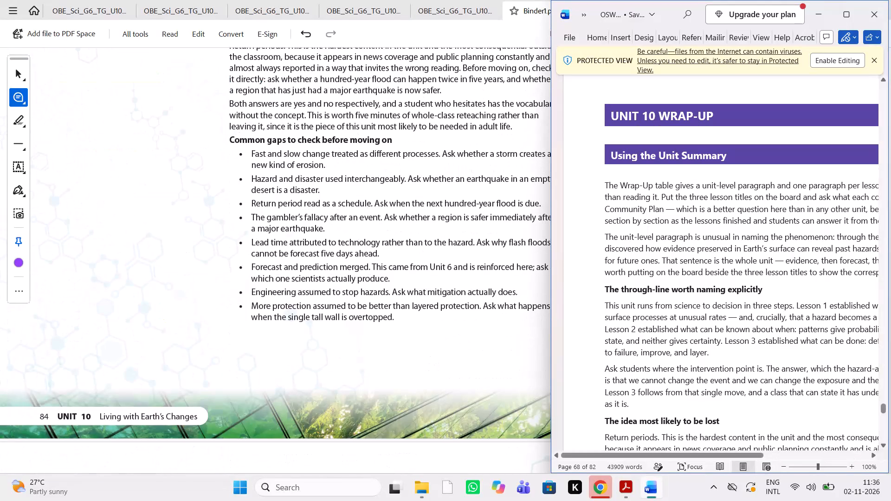
pyautogui.scroll(-3, 633, 364)
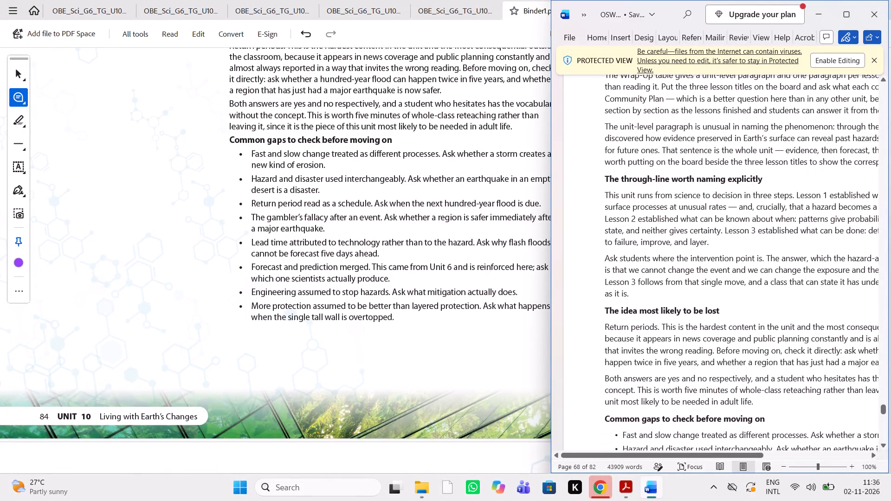
pyautogui.scroll(2, 694, 256)
pyautogui.scroll(-2, 694, 256)
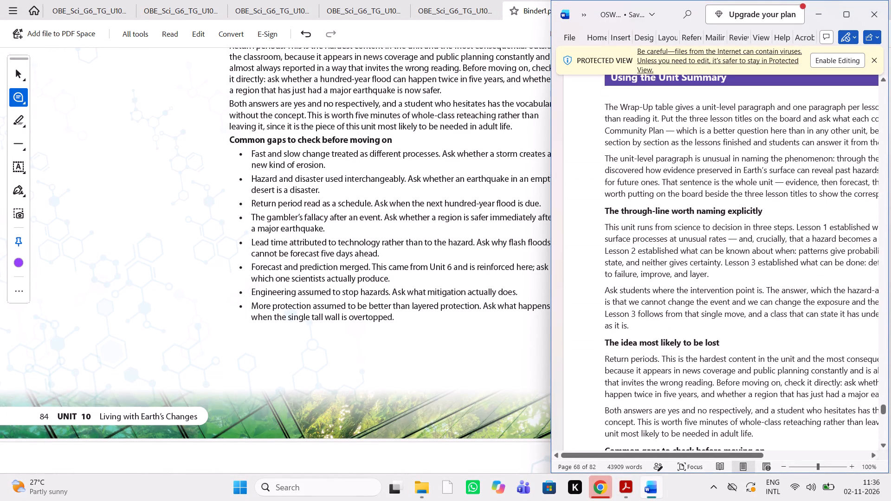
pyautogui.scroll(1, 434, 207)
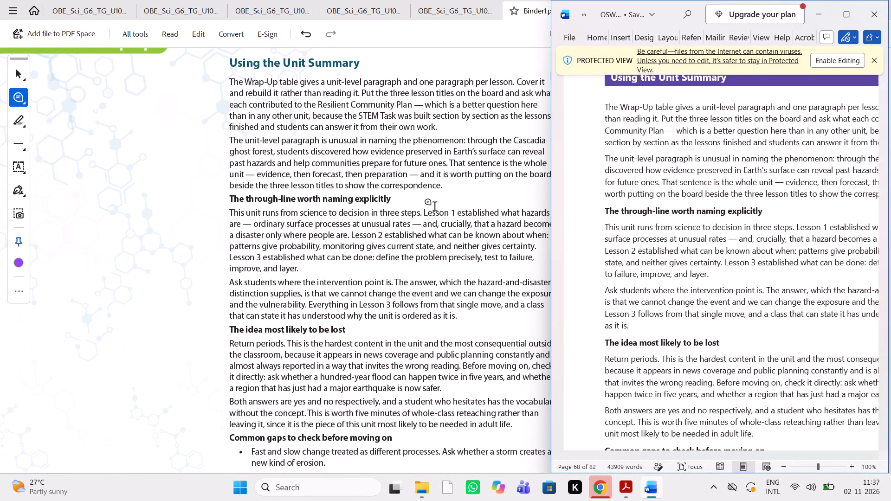
# Compare the Common gaps to check before moving on list between the PDF and the manuscript.
pyautogui.scroll(-1, 696, 304)
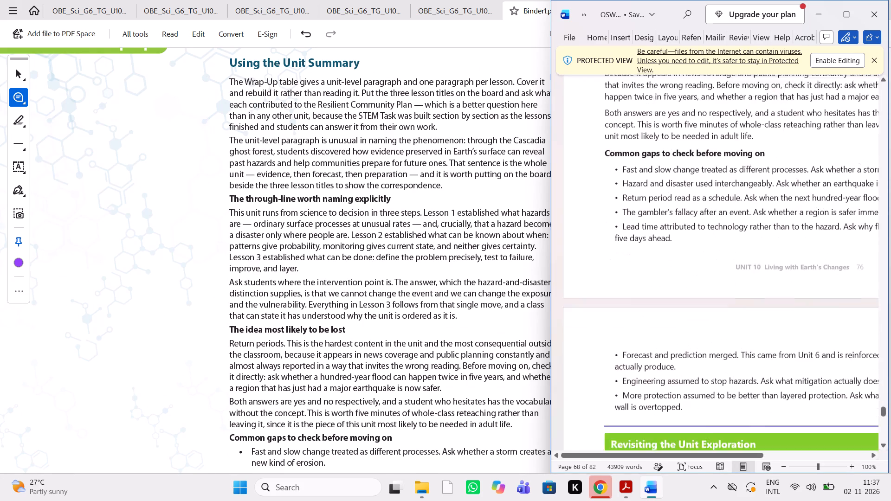
pyautogui.scroll(-1, 696, 304)
pyautogui.scroll(-2, 387, 319)
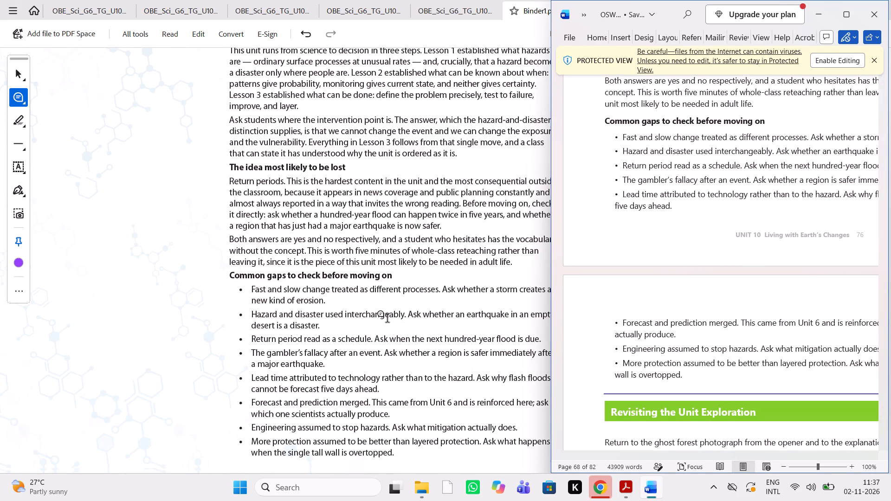
pyautogui.scroll(-1, 387, 319)
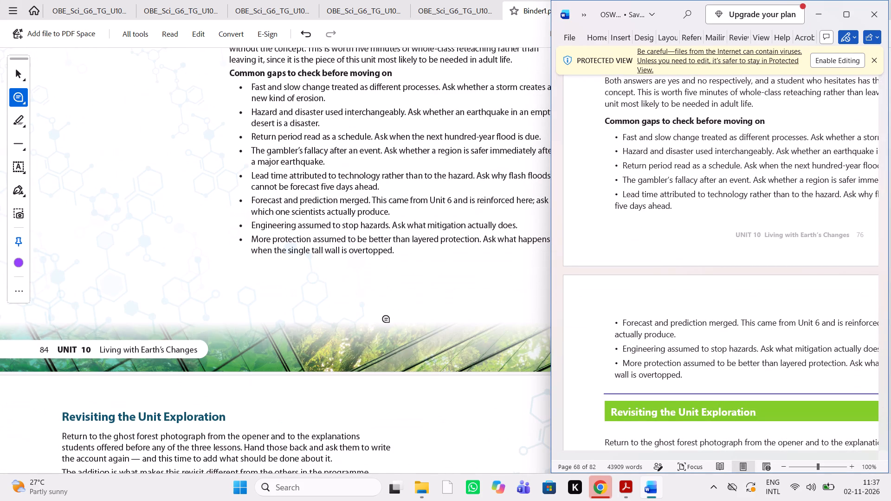
pyautogui.scroll(1, 333, 277)
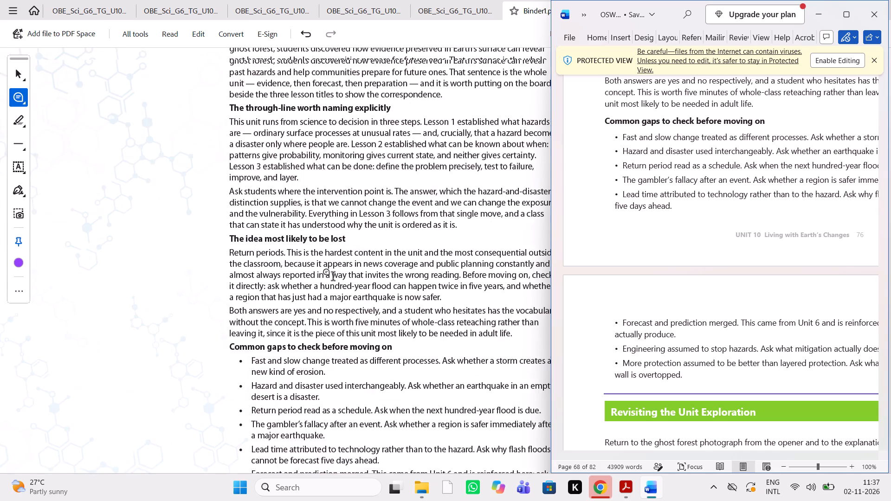
pyautogui.scroll(2, 333, 277)
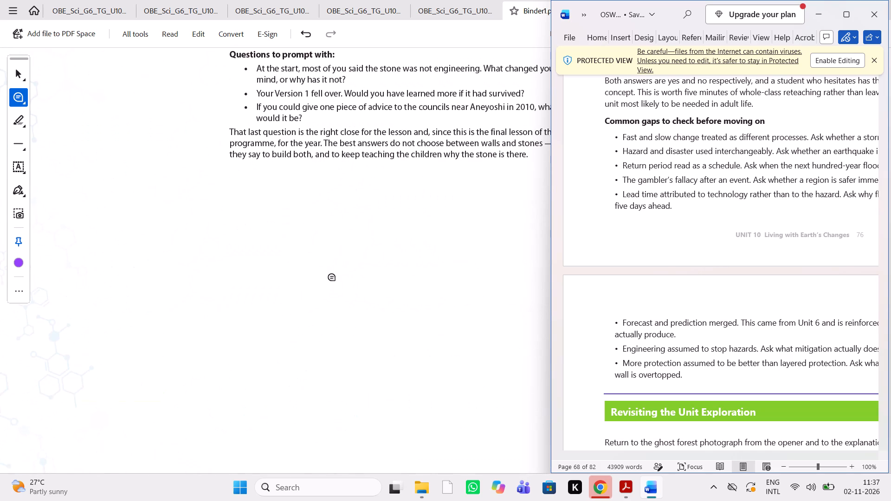
pyautogui.scroll(-8, 333, 277)
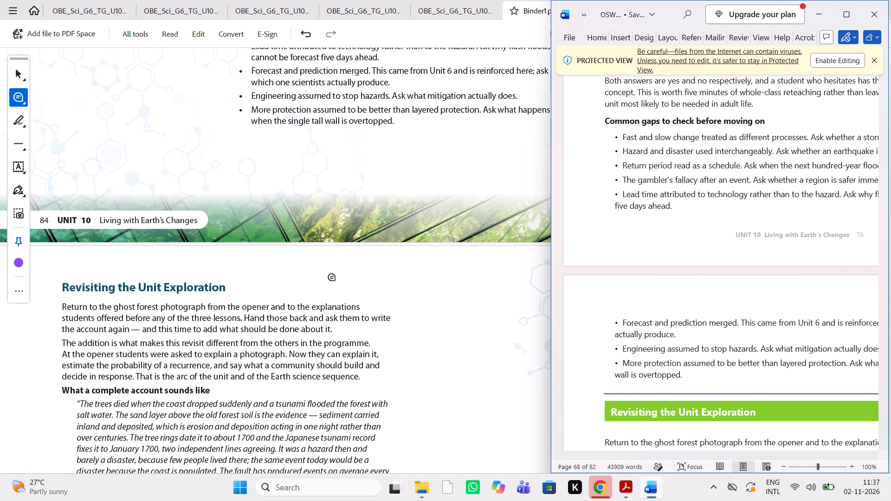
# Compare Revisiting the Unit Exploration, including the What a complete account sounds like passage, between the PDF and the manuscript.
pyautogui.scroll(-1, 333, 277)
pyautogui.scroll(-2, 741, 238)
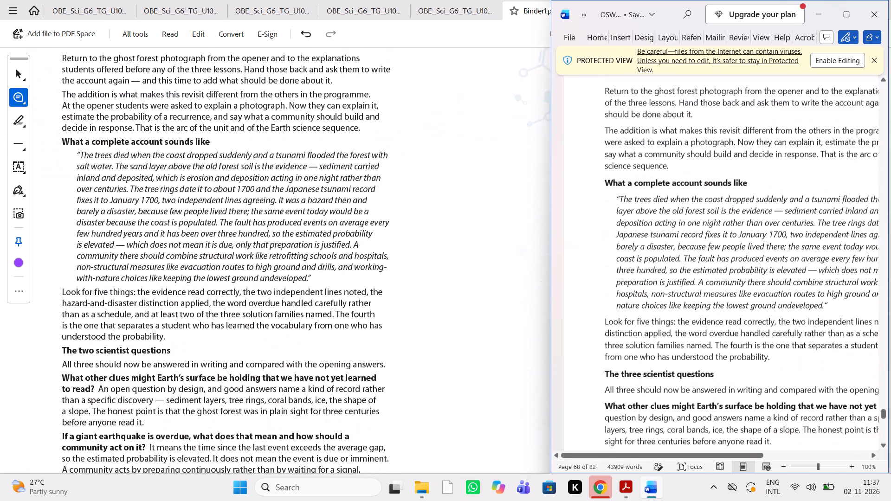
pyautogui.scroll(-1, 741, 238)
pyautogui.scroll(1, 722, 275)
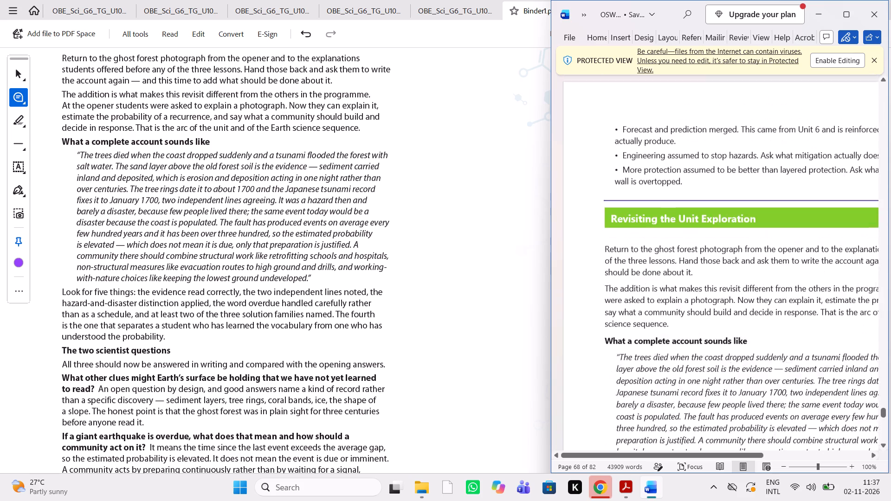
pyautogui.scroll(1, 722, 275)
pyautogui.scroll(1, 384, 305)
pyautogui.scroll(-1, 384, 305)
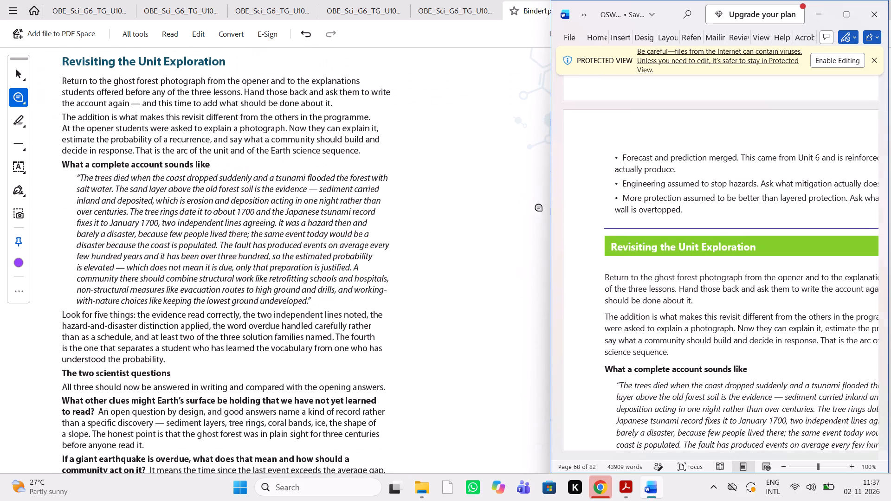
pyautogui.hscroll(-1, 672, 270)
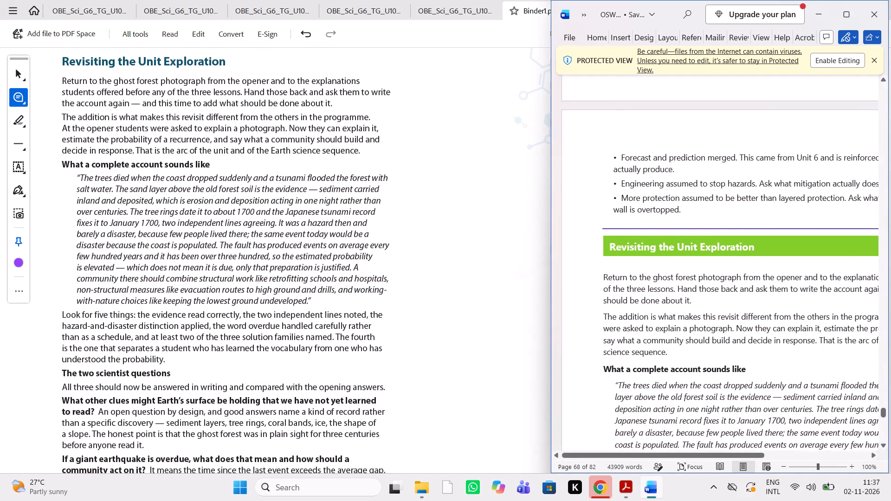
pyautogui.hscroll(1, 672, 270)
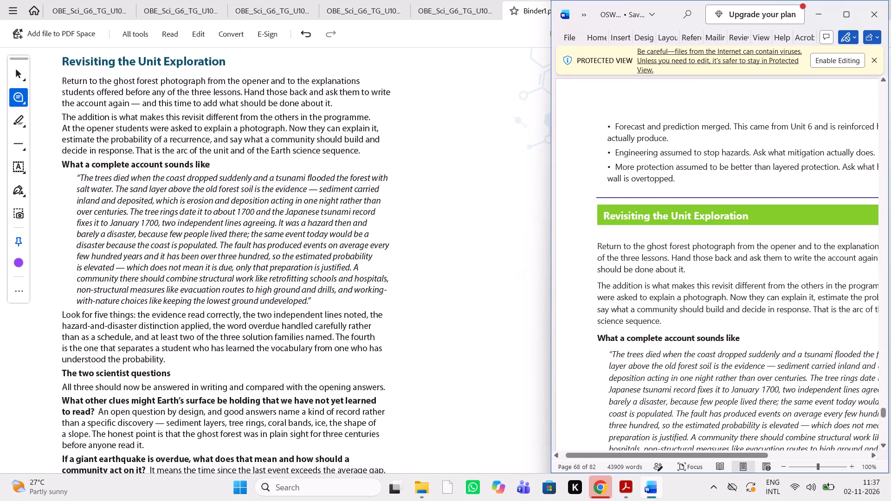
pyautogui.hscroll(-1, 689, 390)
pyautogui.hscroll(1, 689, 390)
pyautogui.scroll(-1, 689, 390)
pyautogui.hscroll(-1, 689, 390)
pyautogui.hscroll(1, 689, 390)
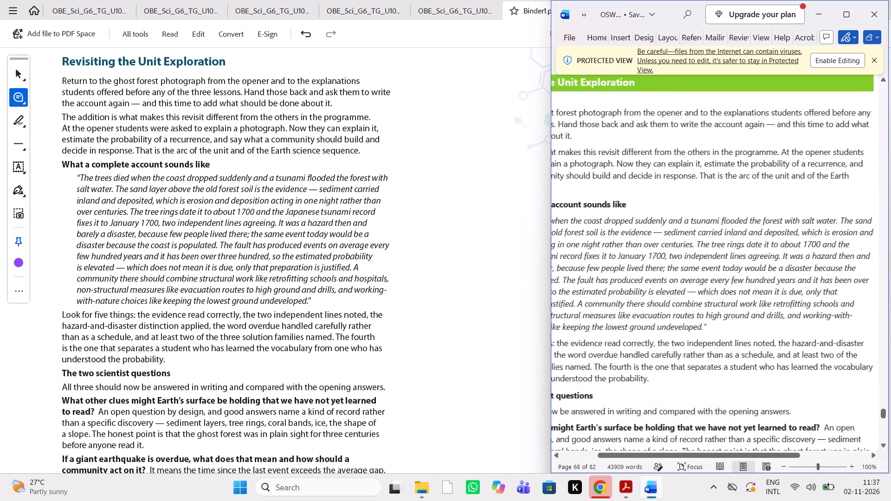
pyautogui.hscroll(1, 689, 390)
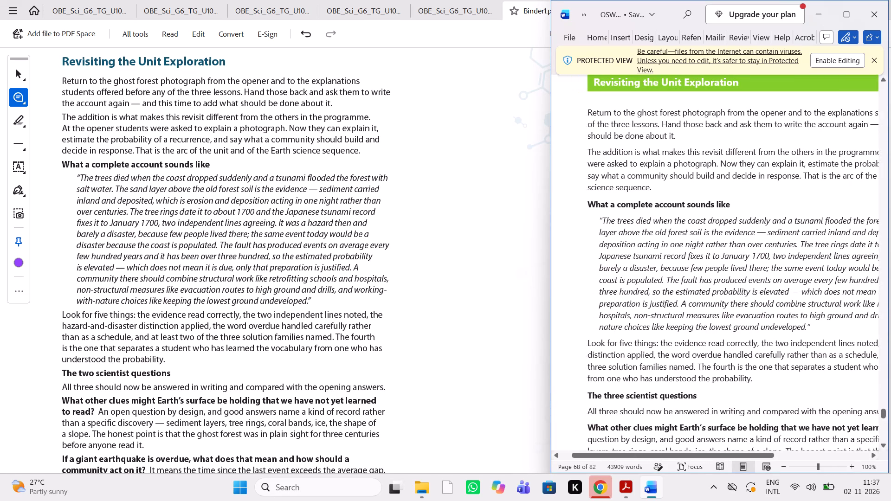
# Check the scientist questions heading and its three questions with answers in the PDF against the manuscript.
pyautogui.scroll(-1, 360, 334)
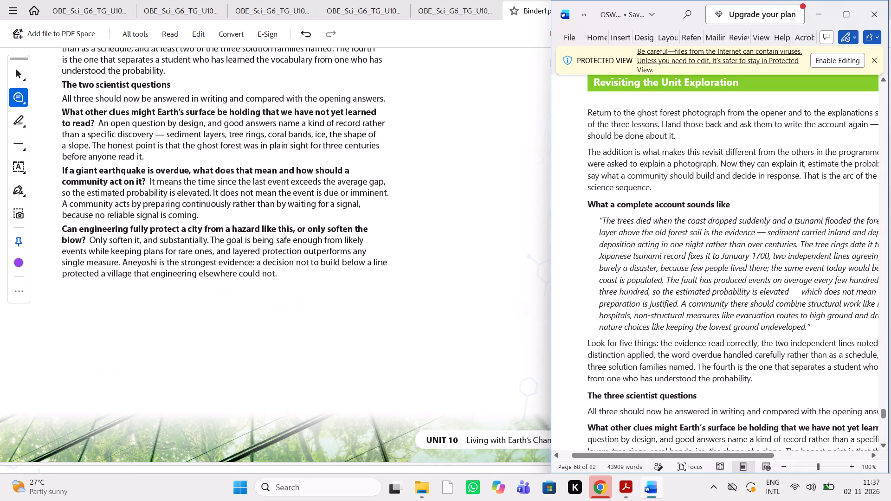
pyautogui.scroll(-1, 635, 327)
pyautogui.scroll(1, 336, 251)
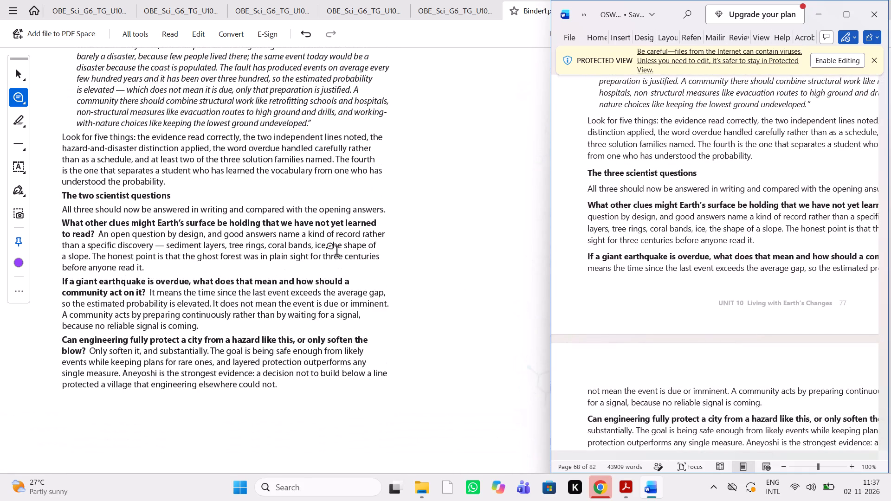
pyautogui.scroll(-1, 667, 245)
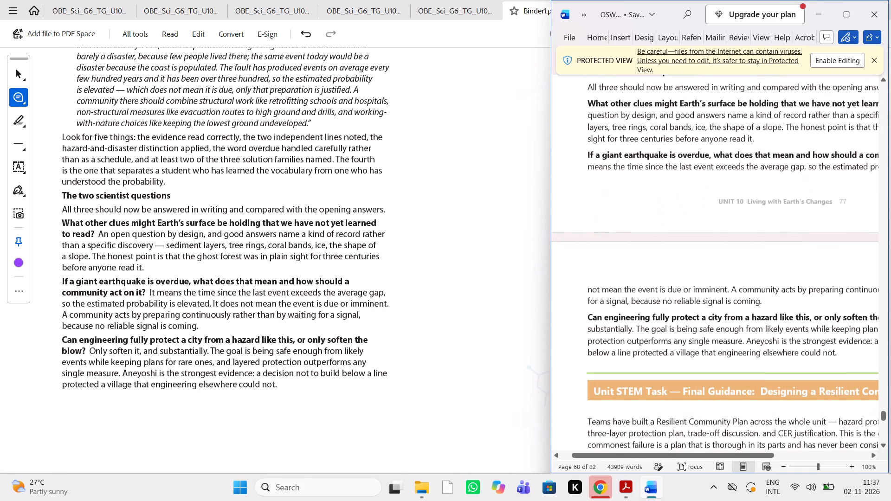
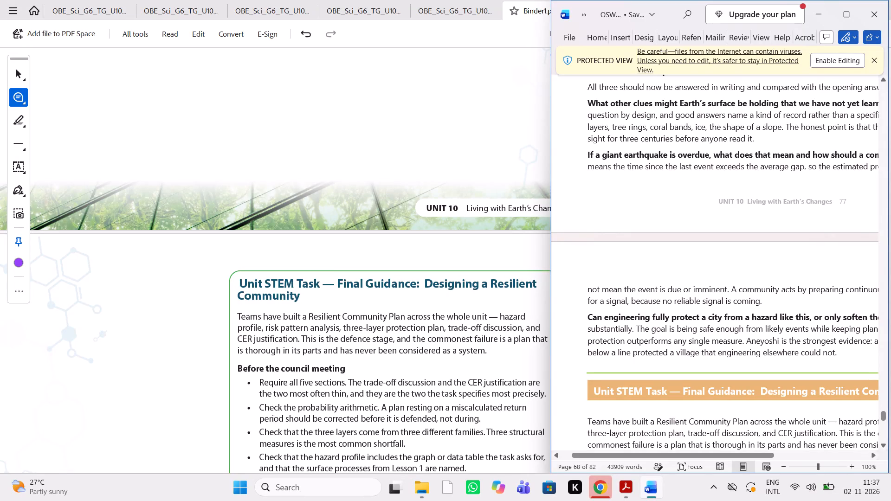
# Compare the Unit STEM Task — Final Guidance section, including both council meeting lists, between the PDF and the manuscript.
pyautogui.scroll(-1, 592, 314)
pyautogui.scroll(-1, 364, 337)
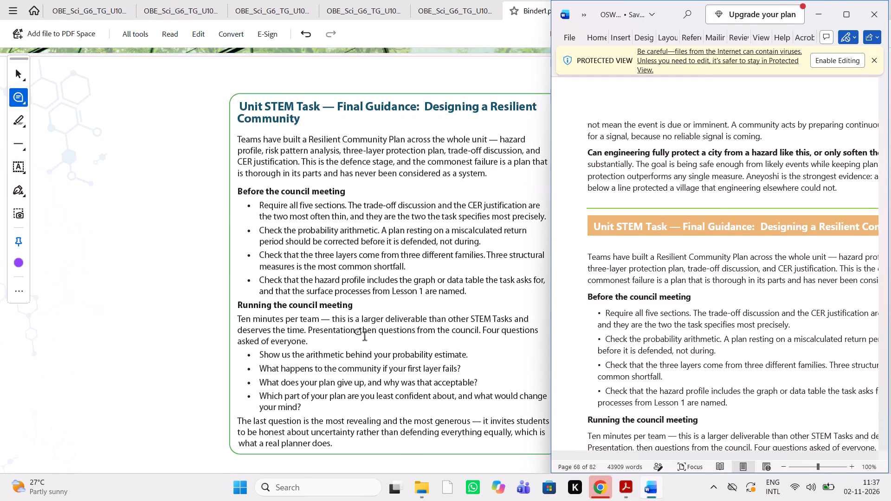
pyautogui.scroll(-1, 364, 337)
pyautogui.scroll(-1, 657, 343)
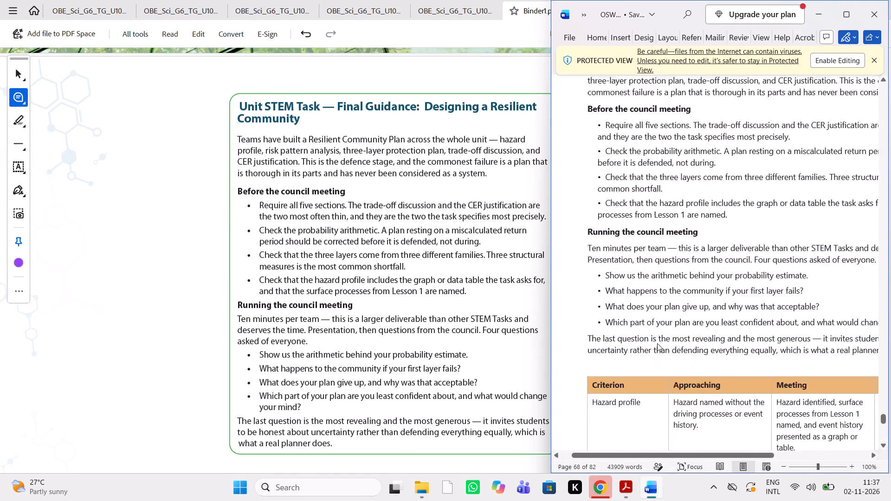
pyautogui.scroll(-1, 657, 343)
pyautogui.scroll(-1, 379, 424)
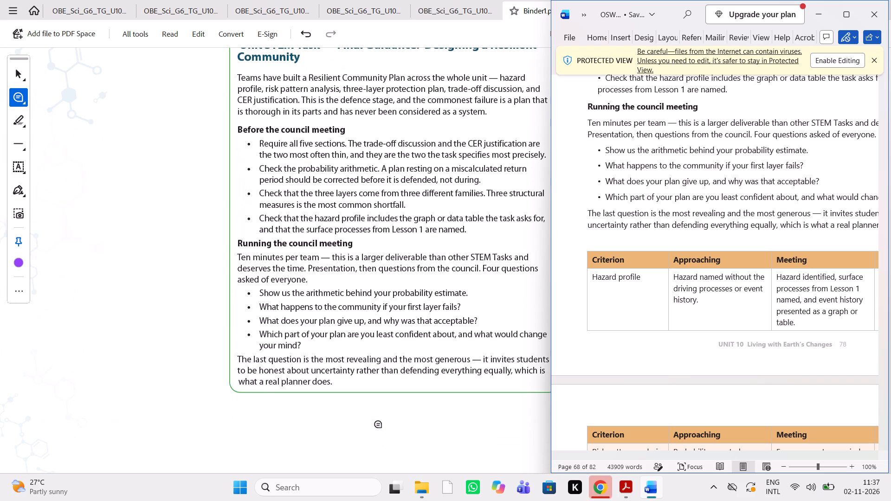
pyautogui.scroll(-1, 379, 424)
# Compare the STEM task rubric table, from Risk pattern analysis to CER justification, between the PDF and the manuscript across all columns.
pyautogui.hscroll(-2, 628, 406)
pyautogui.hscroll(3, 628, 406)
pyautogui.scroll(-2, 315, 429)
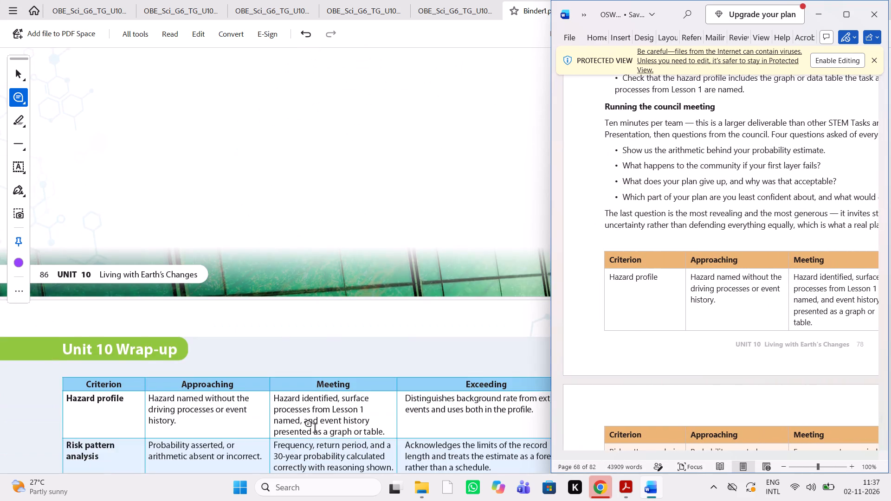
pyautogui.scroll(-2, 315, 429)
pyautogui.scroll(-1, 577, 395)
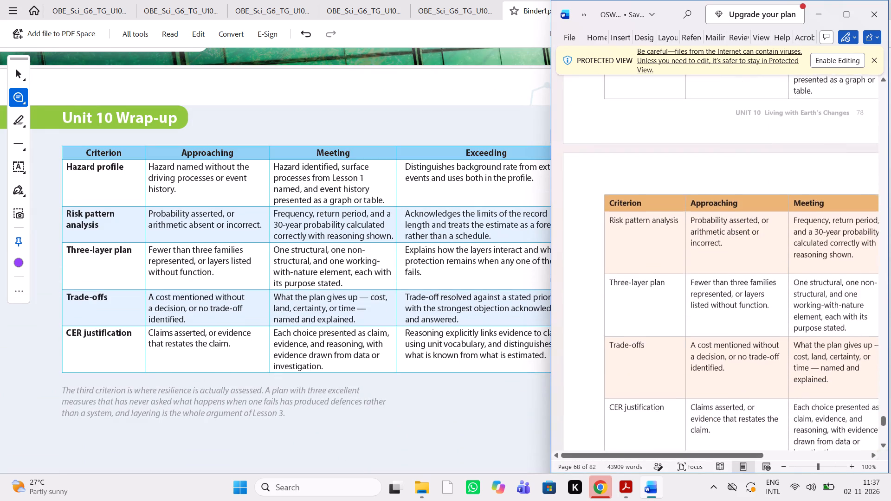
pyautogui.scroll(-1, 577, 395)
pyautogui.hscroll(-1, 577, 395)
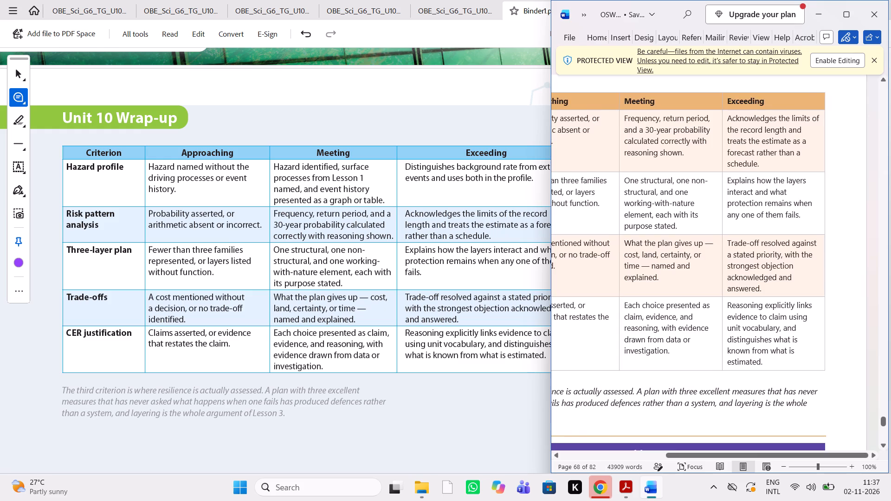
pyautogui.hscroll(1, 577, 395)
pyautogui.hscroll(-1, 577, 395)
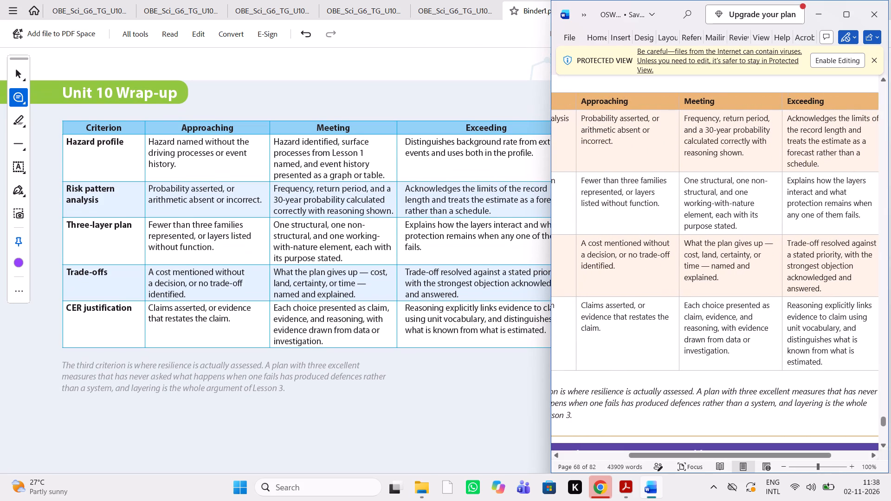
pyautogui.hscroll(1, 699, 215)
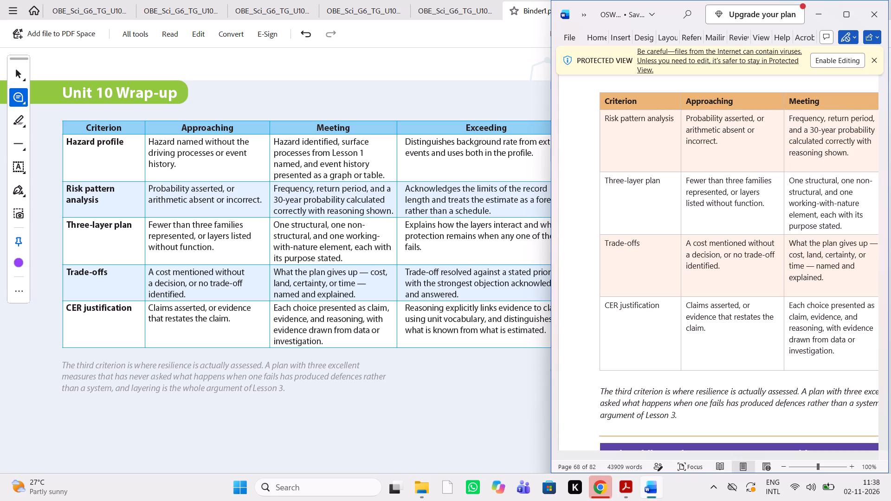
pyautogui.hscroll(-2, 751, 212)
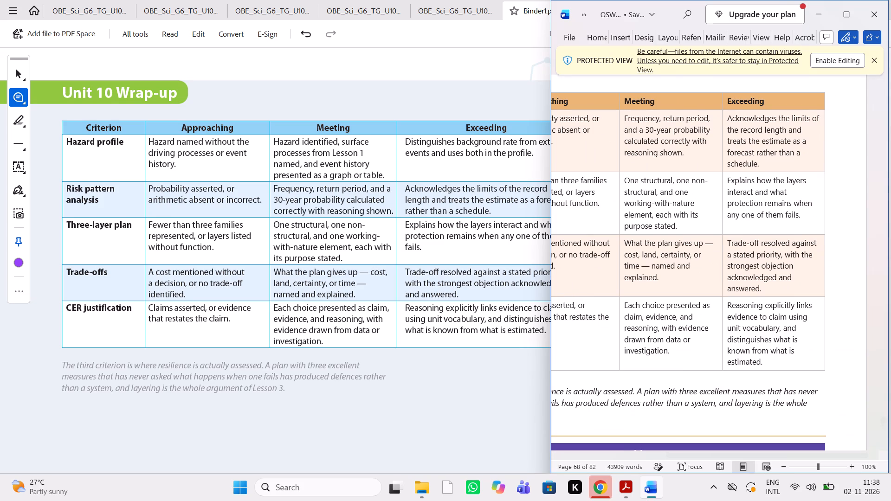
pyautogui.hscroll(1, 751, 212)
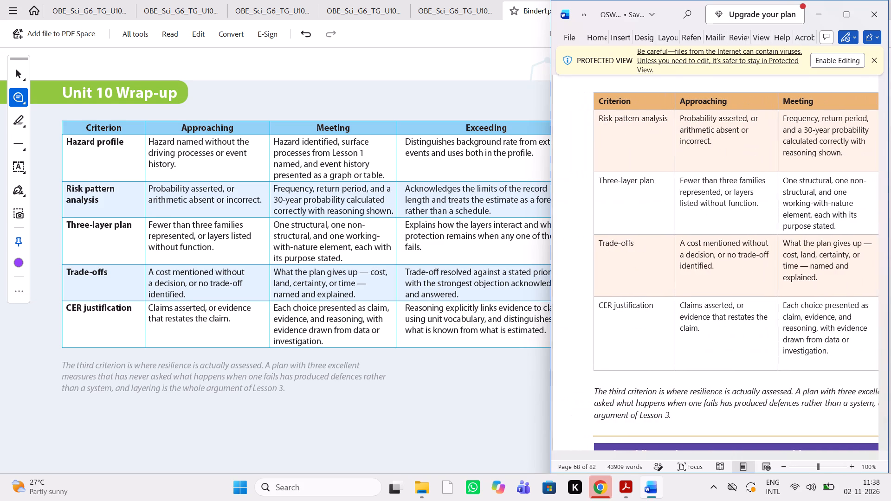
pyautogui.hscroll(-2, 426, 269)
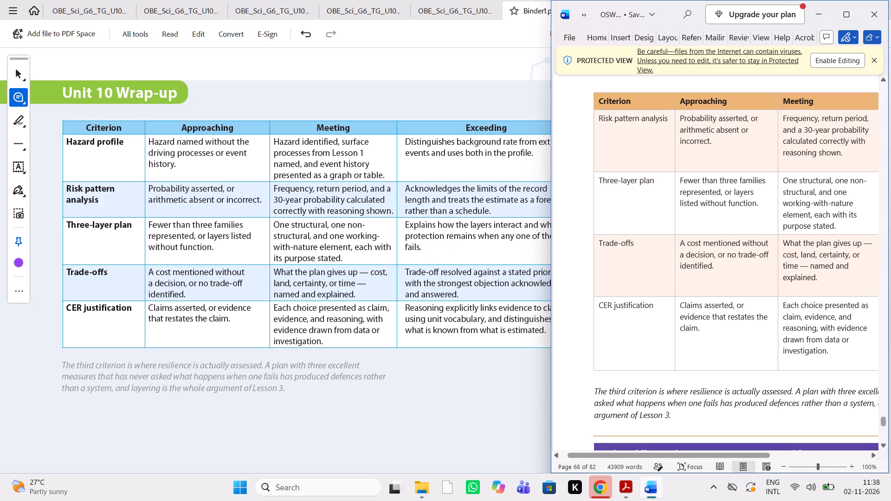
# Recheck the manuscript rubric where it splits across pages at the Hazard profile and Risk pattern analysis rows against the PDF.
pyautogui.hscroll(-1, 667, 290)
pyautogui.scroll(1, 667, 290)
pyautogui.hscroll(1, 667, 290)
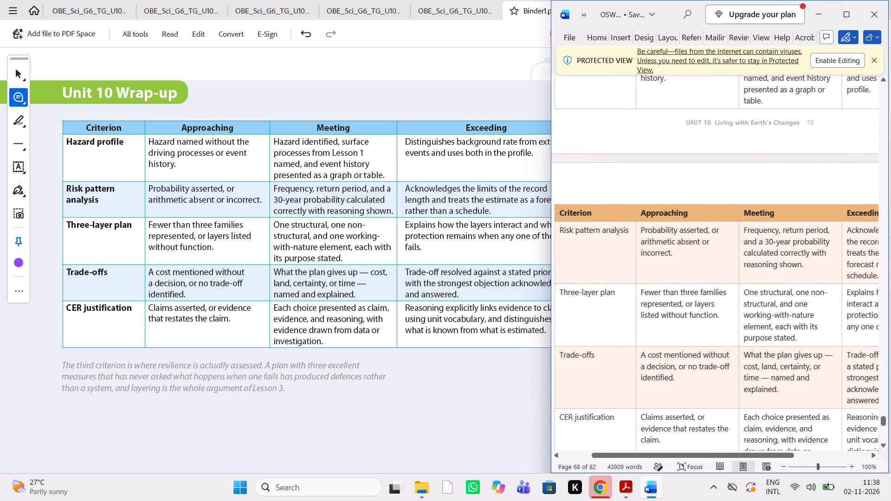
pyautogui.hscroll(-1, 667, 290)
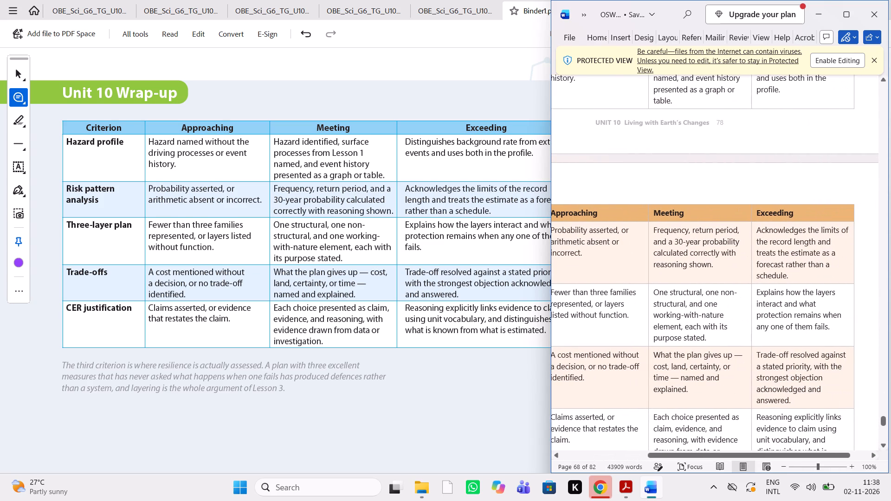
pyautogui.hscroll(2, 667, 290)
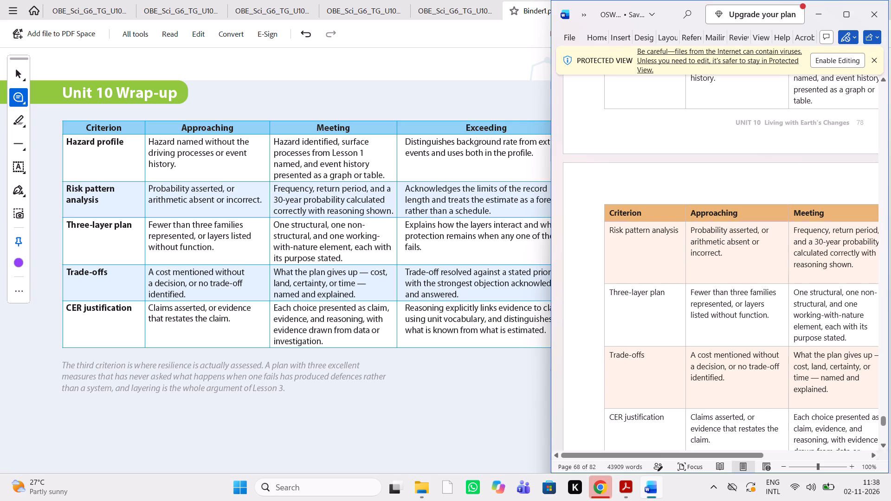
pyautogui.hscroll(-1, 681, 317)
pyautogui.hscroll(2, 681, 317)
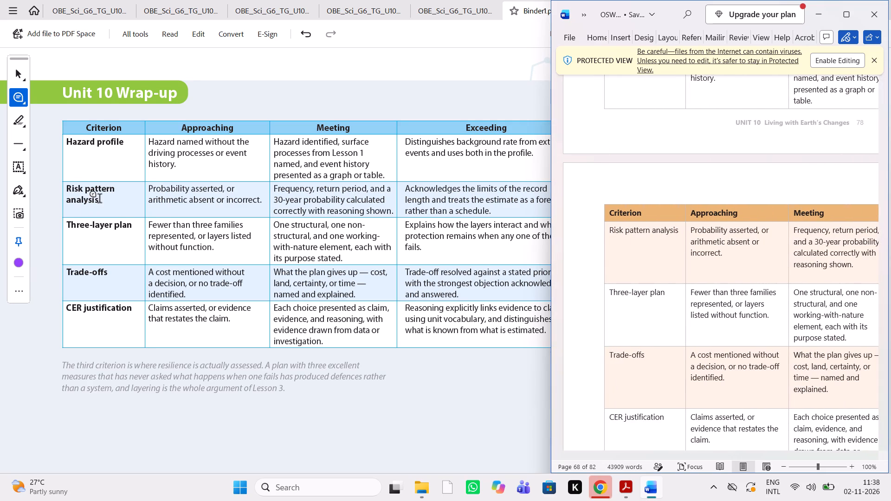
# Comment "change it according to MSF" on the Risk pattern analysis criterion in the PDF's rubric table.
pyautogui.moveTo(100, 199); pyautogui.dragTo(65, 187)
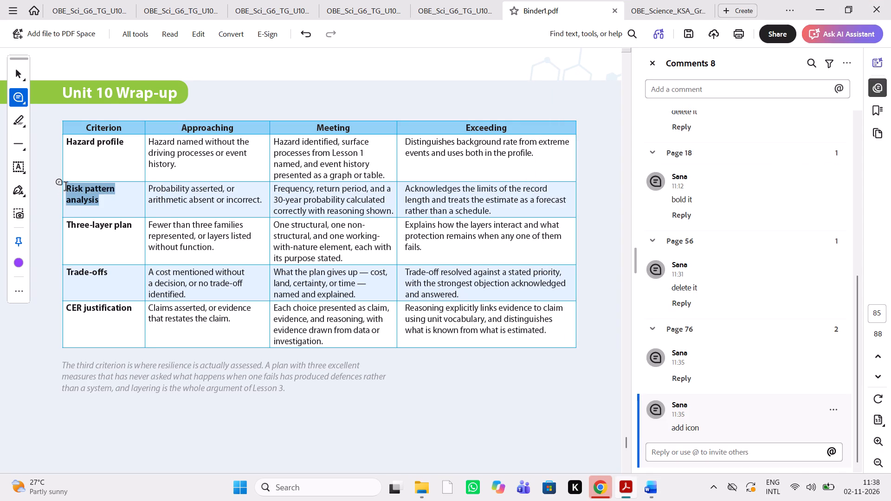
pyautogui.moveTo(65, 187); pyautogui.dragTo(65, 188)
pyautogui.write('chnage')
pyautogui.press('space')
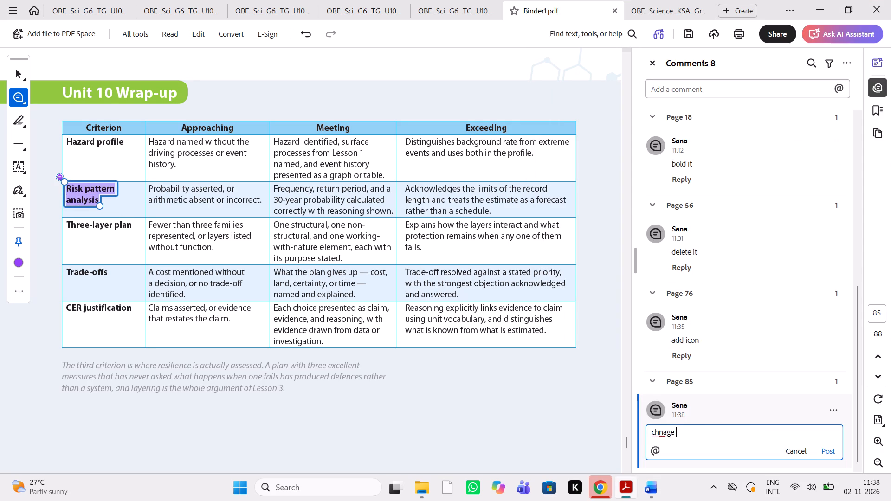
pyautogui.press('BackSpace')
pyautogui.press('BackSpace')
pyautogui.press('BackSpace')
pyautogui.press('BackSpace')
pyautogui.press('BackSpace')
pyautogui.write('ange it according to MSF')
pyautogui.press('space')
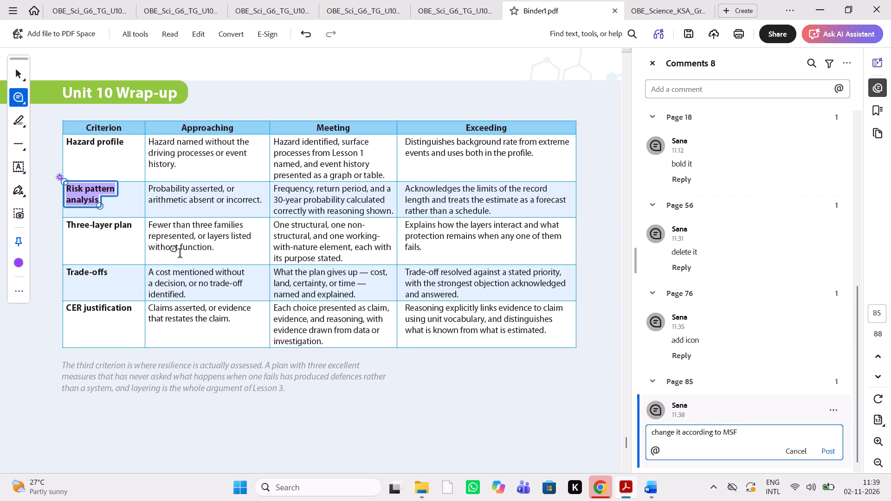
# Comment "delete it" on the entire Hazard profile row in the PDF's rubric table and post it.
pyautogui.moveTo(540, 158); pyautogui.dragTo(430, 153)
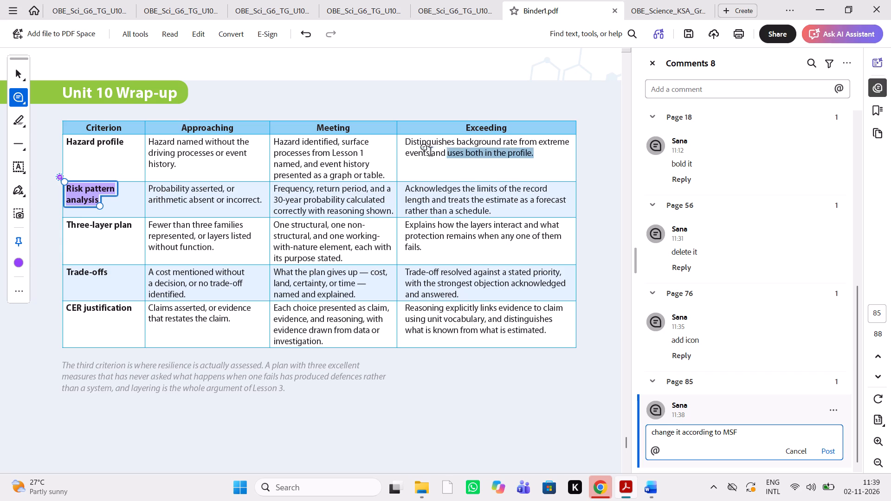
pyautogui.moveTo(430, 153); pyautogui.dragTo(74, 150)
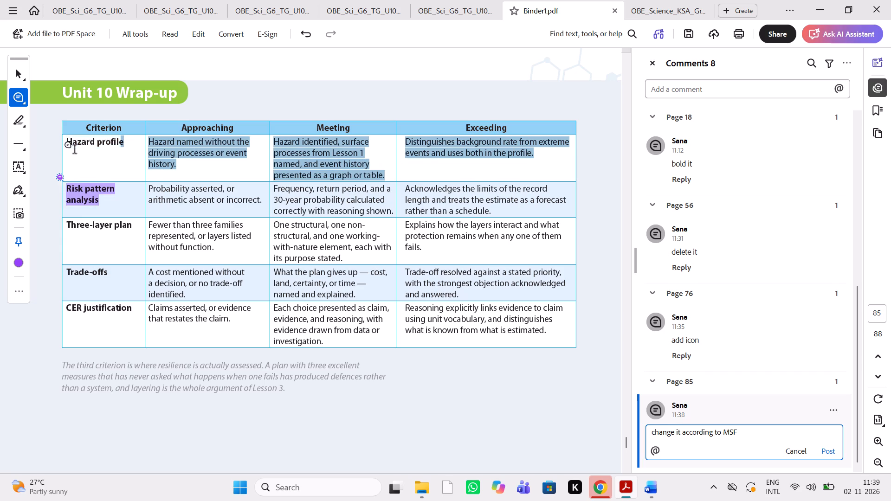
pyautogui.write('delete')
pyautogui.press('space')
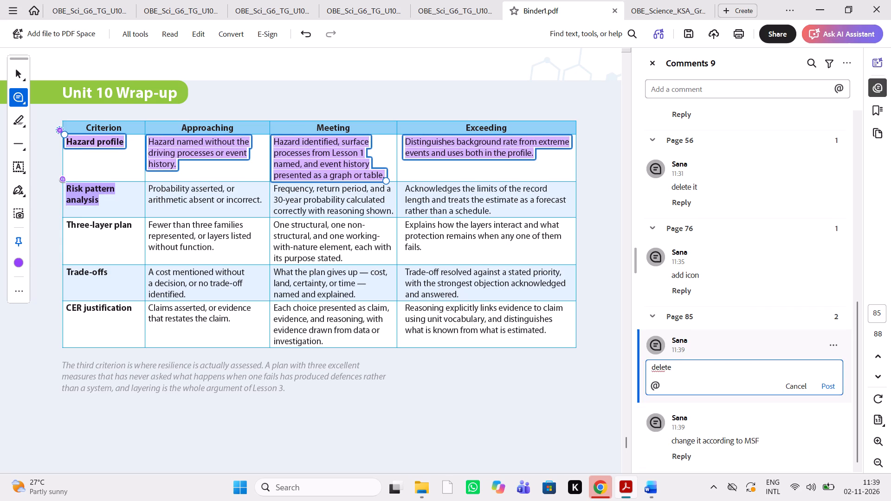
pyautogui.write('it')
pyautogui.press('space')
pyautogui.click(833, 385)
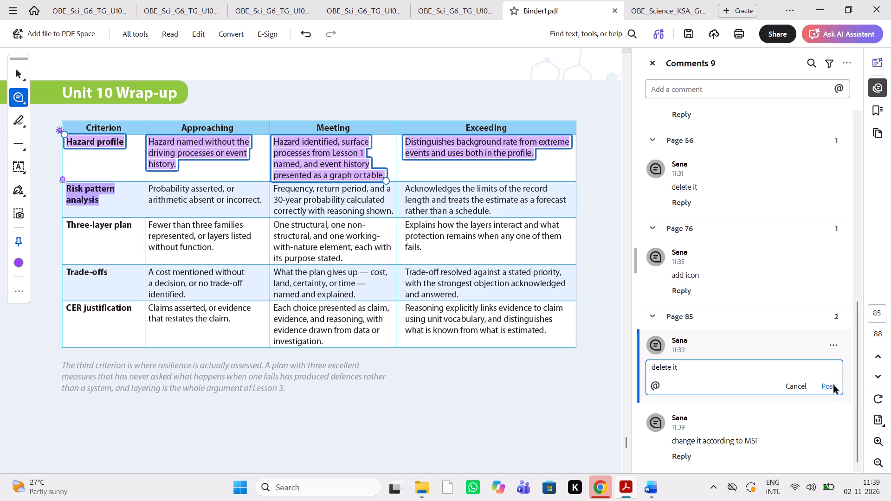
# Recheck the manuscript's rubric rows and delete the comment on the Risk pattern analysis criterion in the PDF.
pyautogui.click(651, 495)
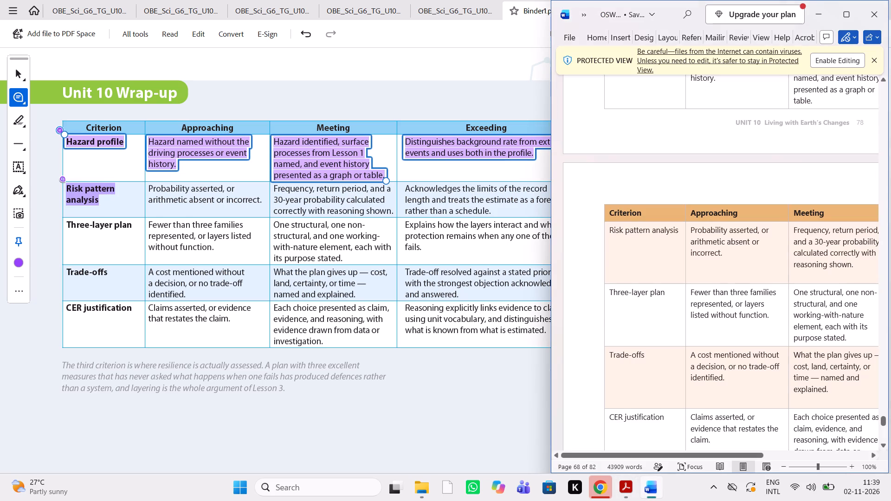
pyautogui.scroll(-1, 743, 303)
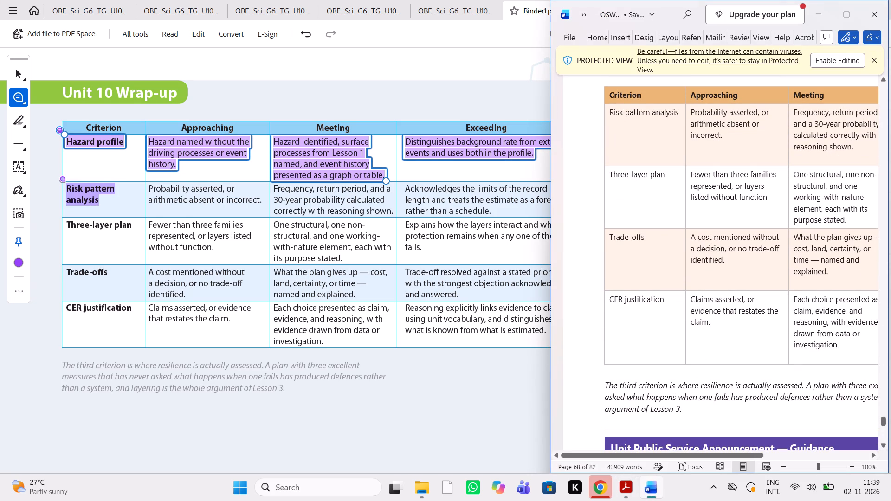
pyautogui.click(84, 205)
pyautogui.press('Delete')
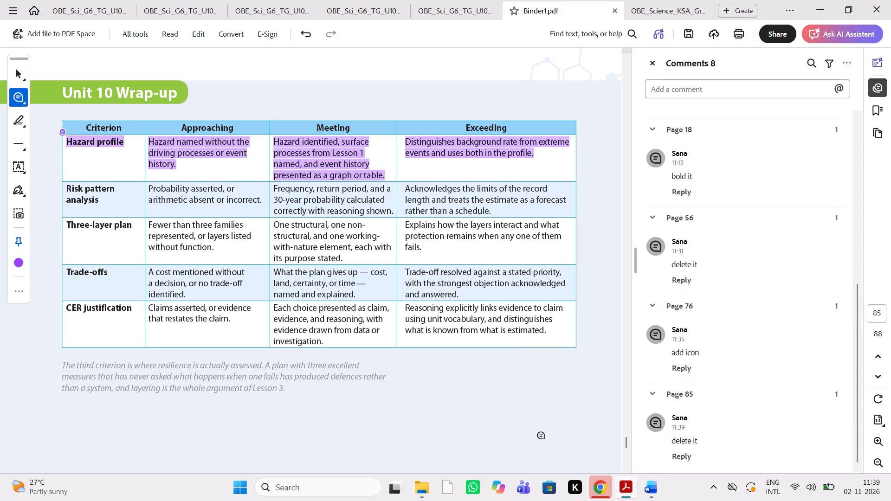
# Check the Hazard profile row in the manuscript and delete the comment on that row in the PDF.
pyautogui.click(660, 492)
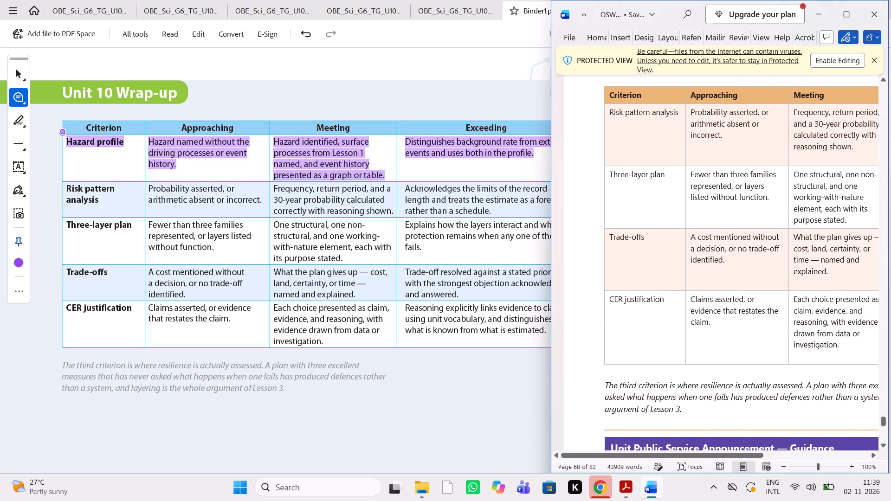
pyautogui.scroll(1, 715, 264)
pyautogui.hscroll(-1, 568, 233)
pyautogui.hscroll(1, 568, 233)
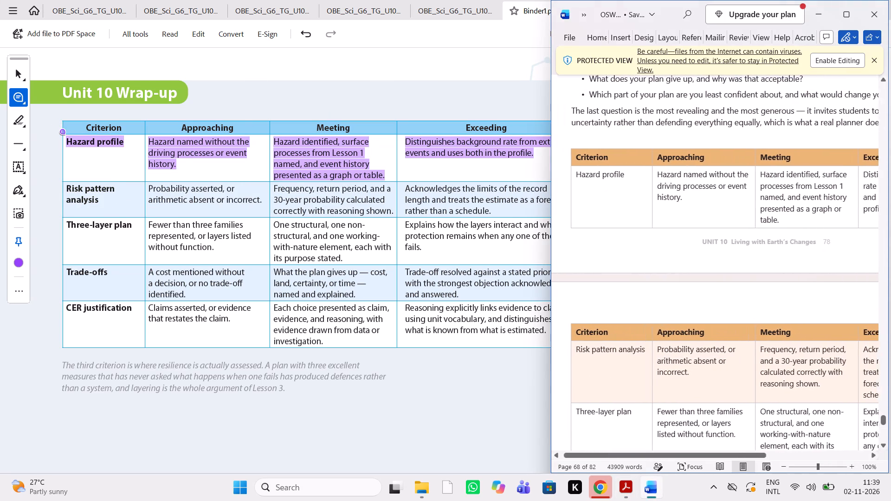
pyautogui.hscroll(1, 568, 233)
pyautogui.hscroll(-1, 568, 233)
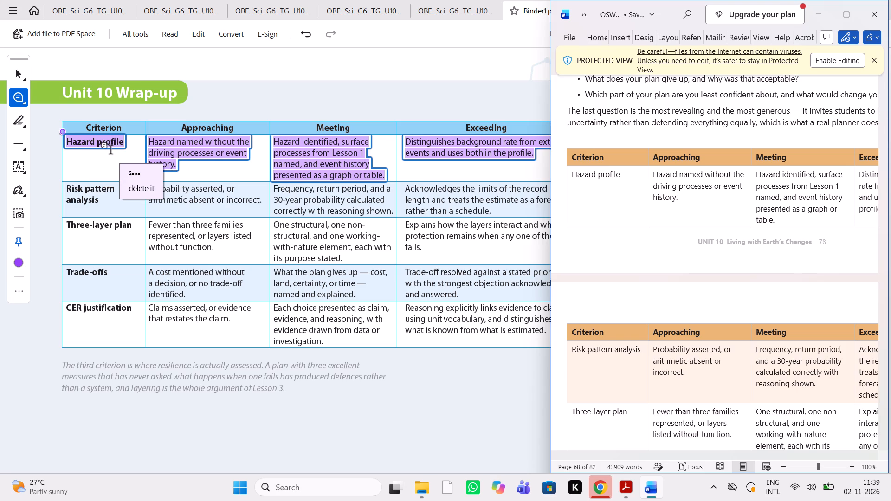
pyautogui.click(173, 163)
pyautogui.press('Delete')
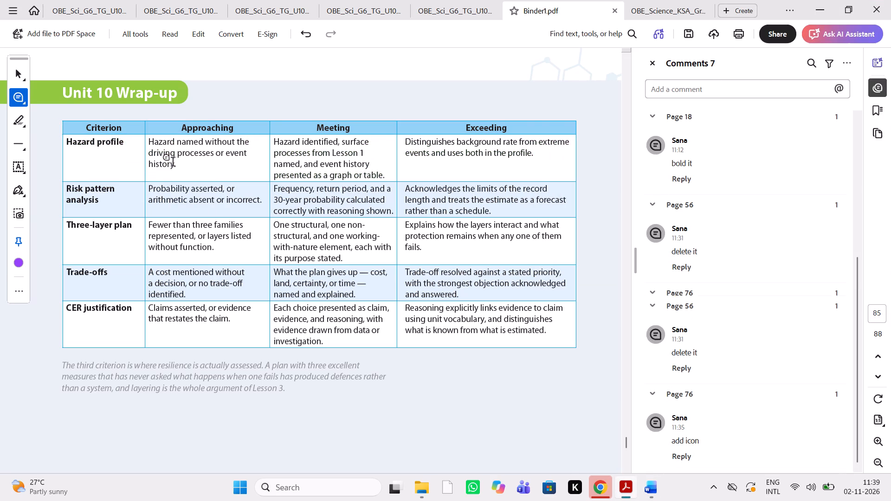
# Compare the Hazard profile row's Approaching, Meeting and Exceeding cells in the manuscript with the PDF.
pyautogui.click(654, 485)
pyautogui.scroll(1, 744, 245)
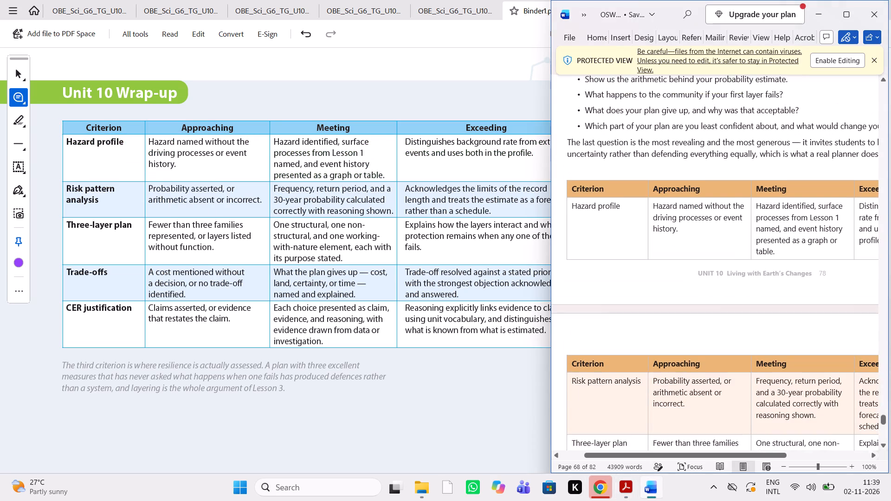
pyautogui.scroll(1, 744, 245)
pyautogui.hscroll(-2, 744, 245)
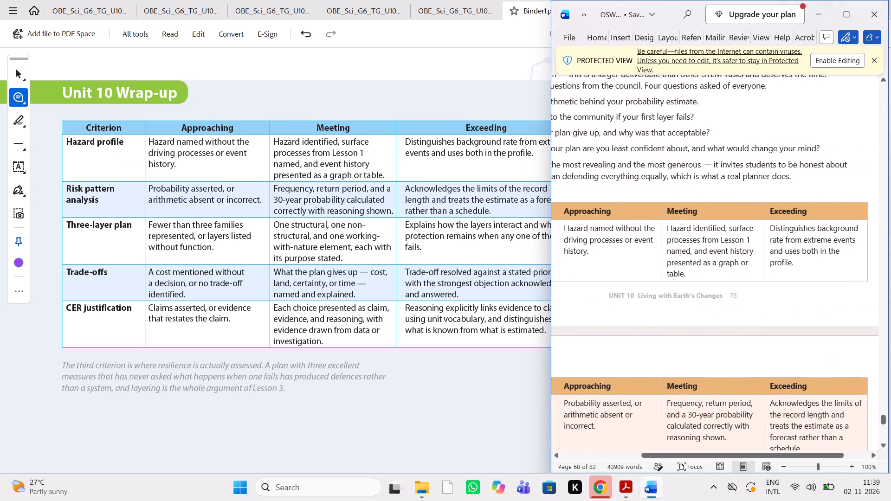
pyautogui.scroll(-1, 744, 245)
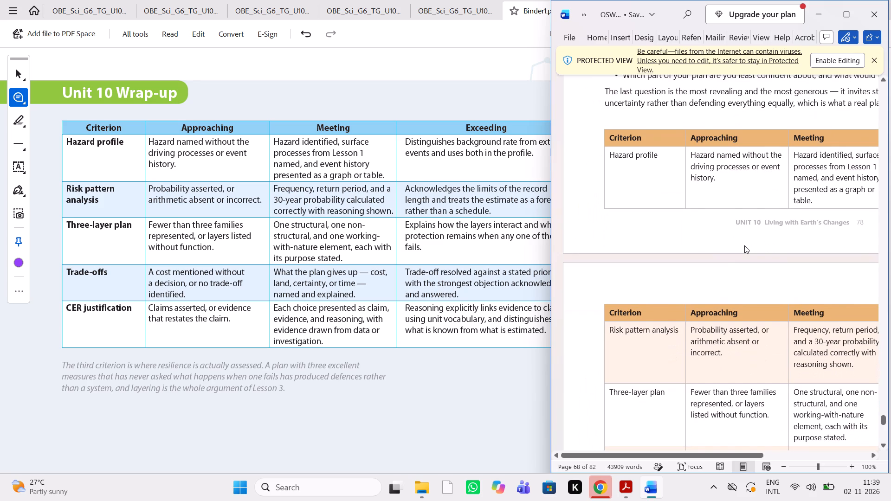
# Compare the remaining STEM rubric rows and the Unit Public Service Announcement guidance text in the manuscript with the PDF.
pyautogui.scroll(-1, 744, 245)
pyautogui.hscroll(-2, 744, 245)
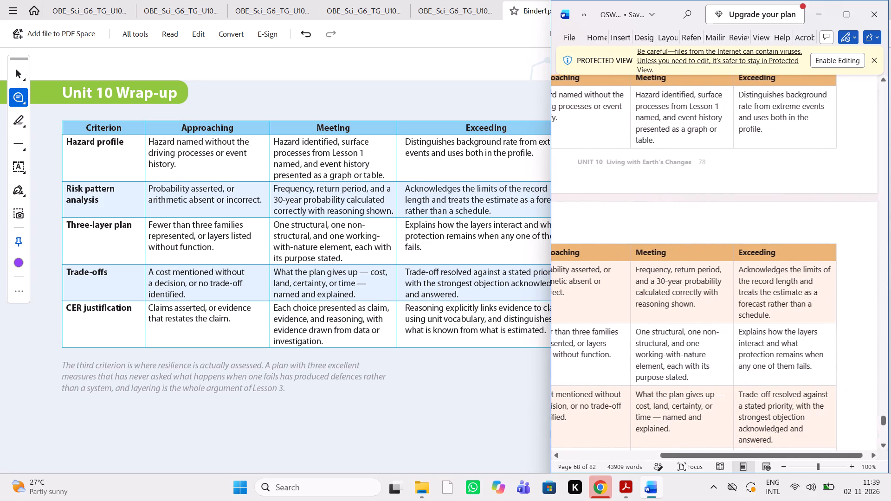
pyautogui.scroll(-4, 435, 263)
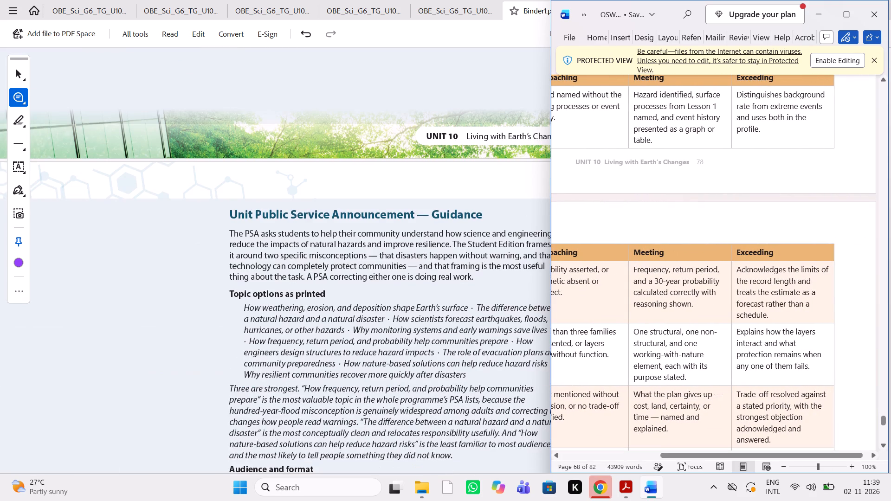
pyautogui.scroll(-3, 693, 305)
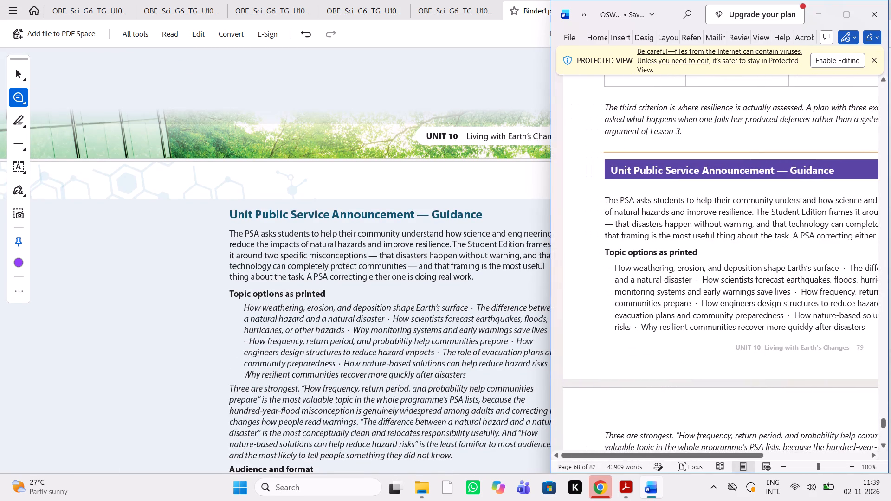
pyautogui.hscroll(-1, 693, 305)
pyautogui.scroll(-1, 693, 305)
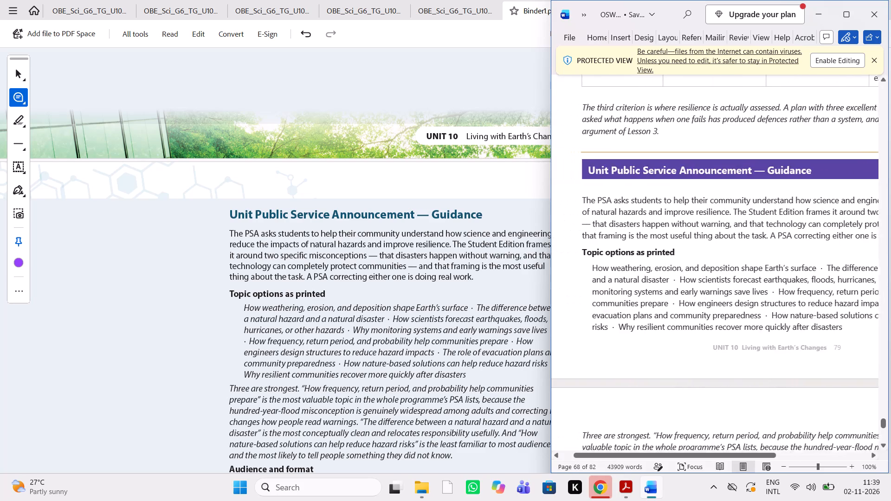
pyautogui.scroll(-1, 693, 305)
pyautogui.scroll(-1, 461, 344)
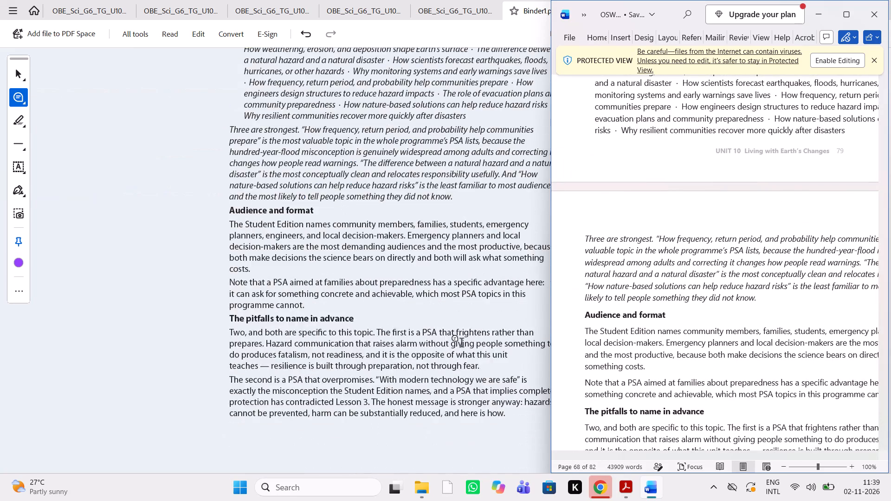
pyautogui.scroll(-2, 461, 344)
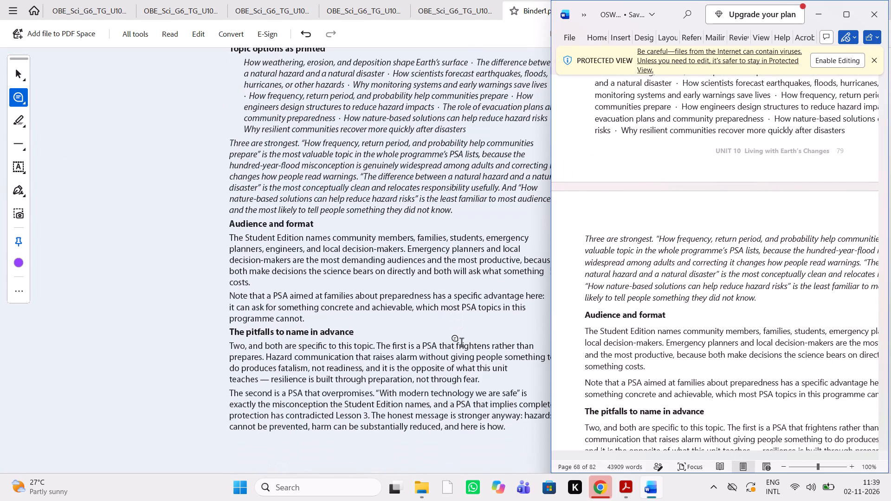
pyautogui.scroll(-1, 461, 344)
pyautogui.scroll(-1, 684, 349)
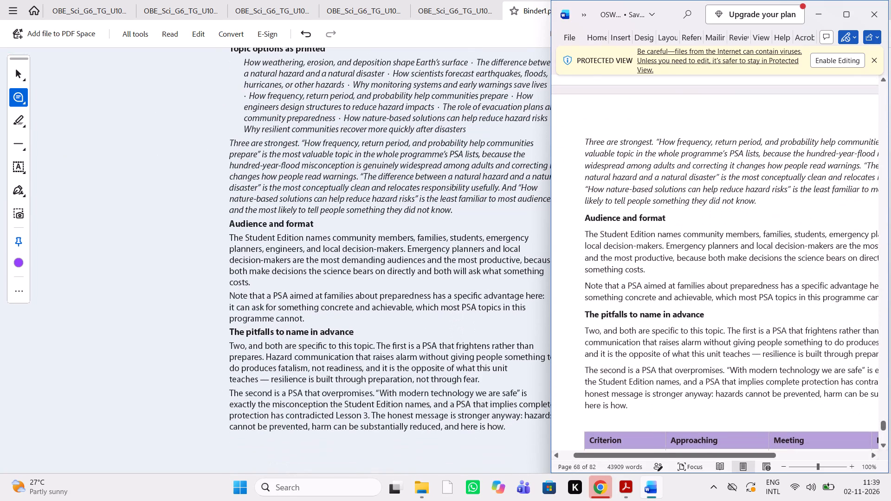
pyautogui.hscroll(-1, 684, 349)
pyautogui.hscroll(1, 684, 349)
pyautogui.scroll(-2, 289, 409)
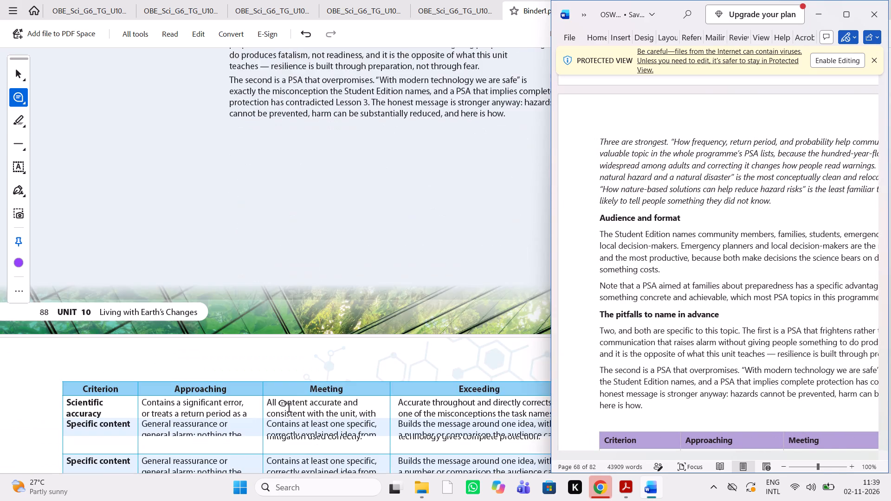
pyautogui.scroll(1, 289, 409)
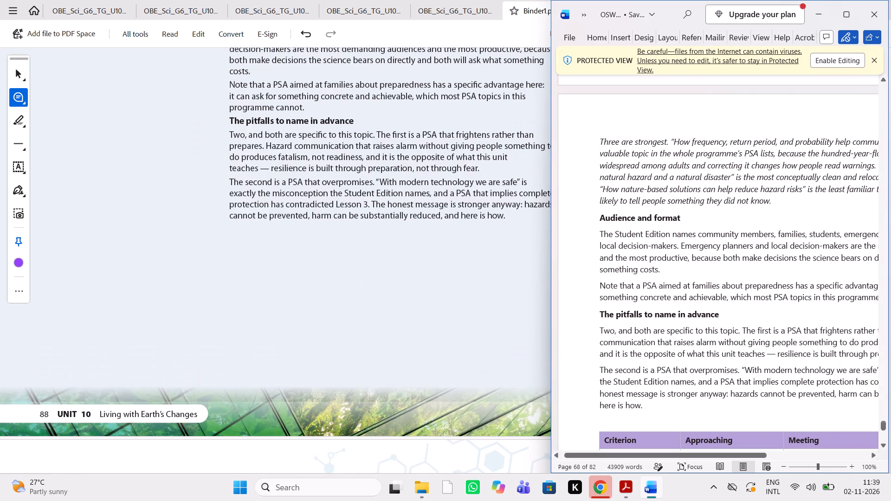
# Compare the PSA rubric table, from Scientific accuracy to Tone and communication, in the manuscript with the PDF.
pyautogui.scroll(-2, 411, 378)
pyautogui.scroll(-1, 774, 351)
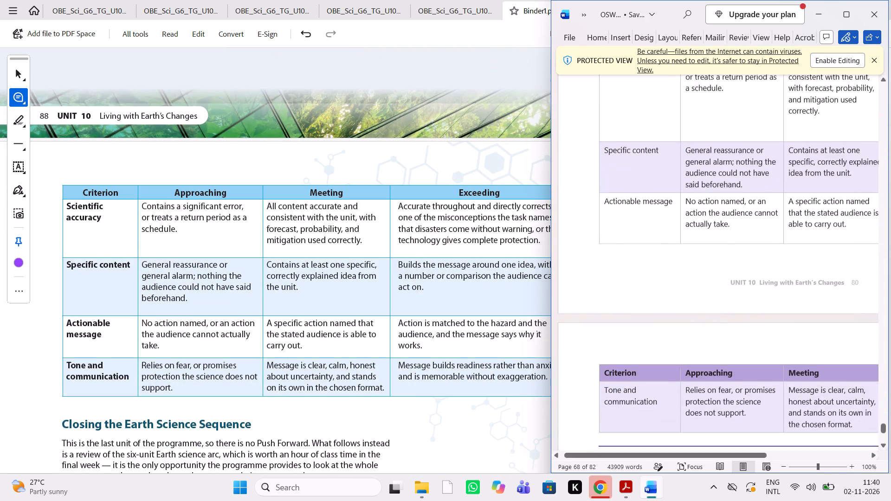
pyautogui.scroll(-1, 774, 351)
pyautogui.scroll(1, 774, 351)
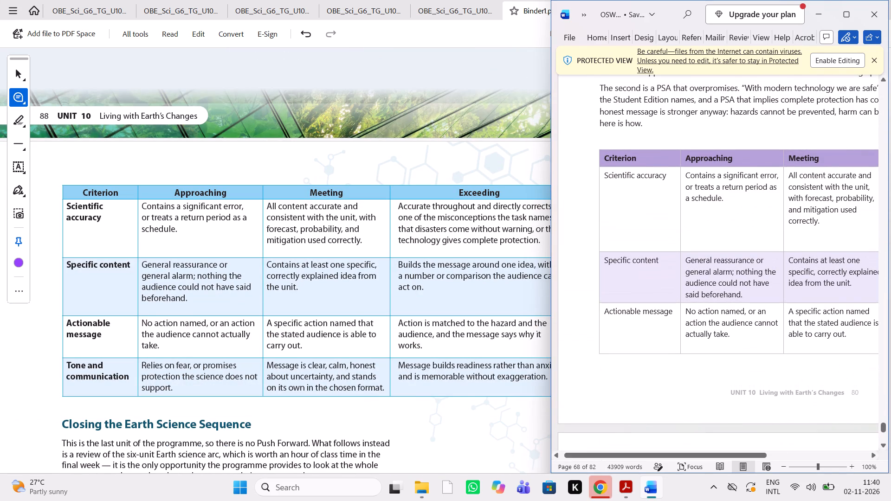
pyautogui.scroll(-1, 774, 351)
pyautogui.hscroll(-2, 774, 351)
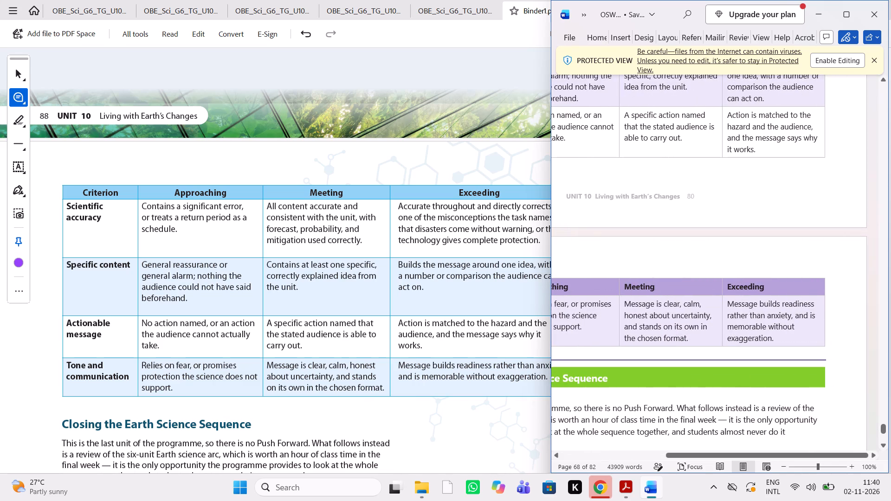
# Compare the Closing the Earth Science Sequence section, through the closing activity text, in the manuscript with the PDF.
pyautogui.scroll(-2, 415, 364)
pyautogui.scroll(-1, 735, 311)
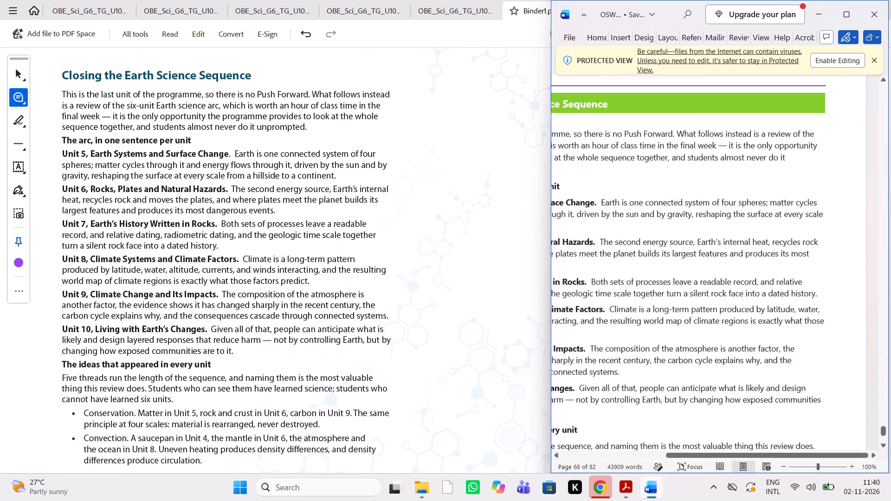
pyautogui.scroll(-1, 735, 311)
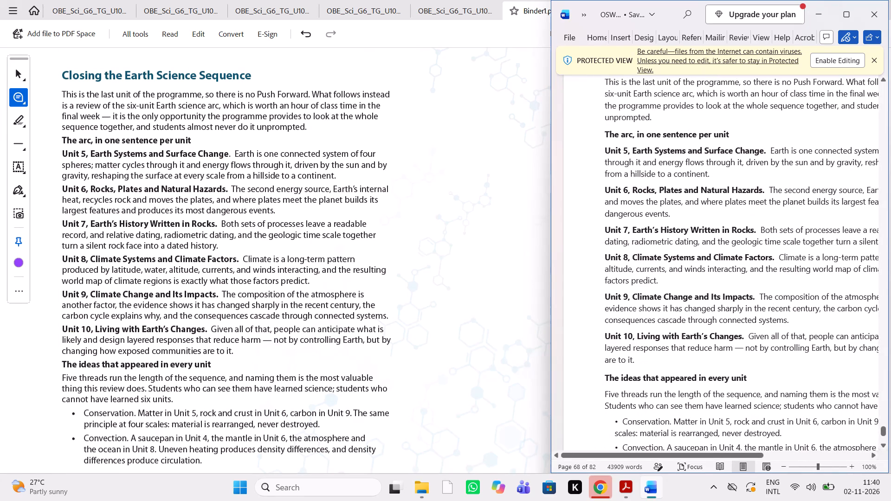
pyautogui.scroll(-1, 327, 374)
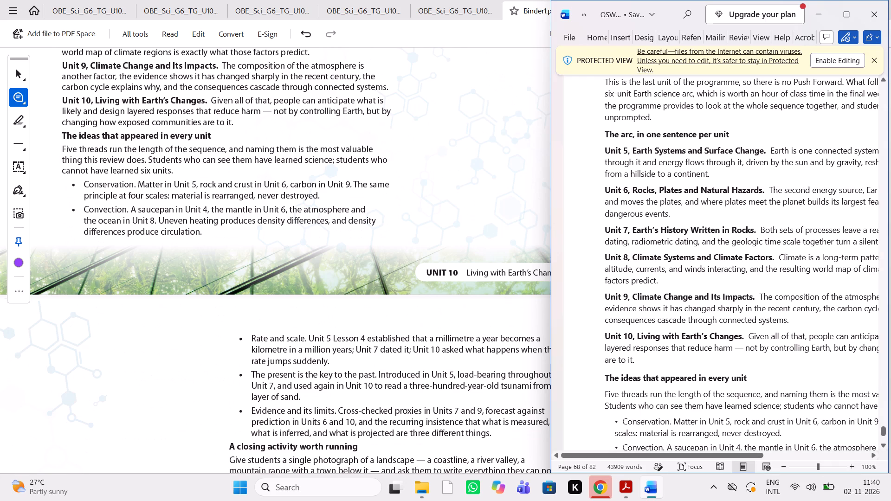
pyautogui.scroll(-1, 733, 349)
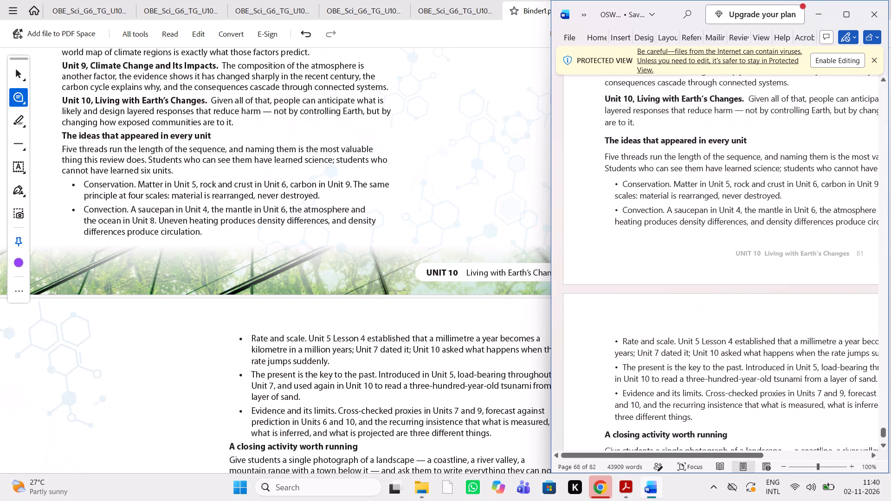
pyautogui.scroll(-1, 733, 349)
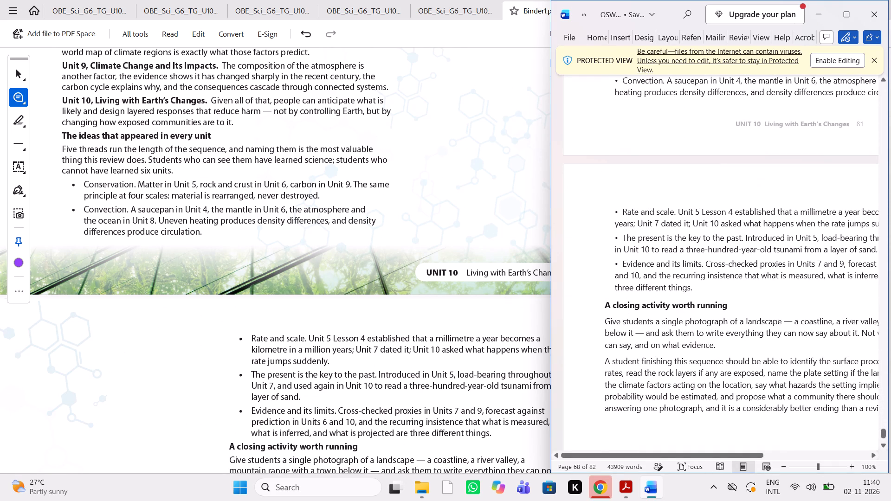
pyautogui.scroll(-1, 405, 398)
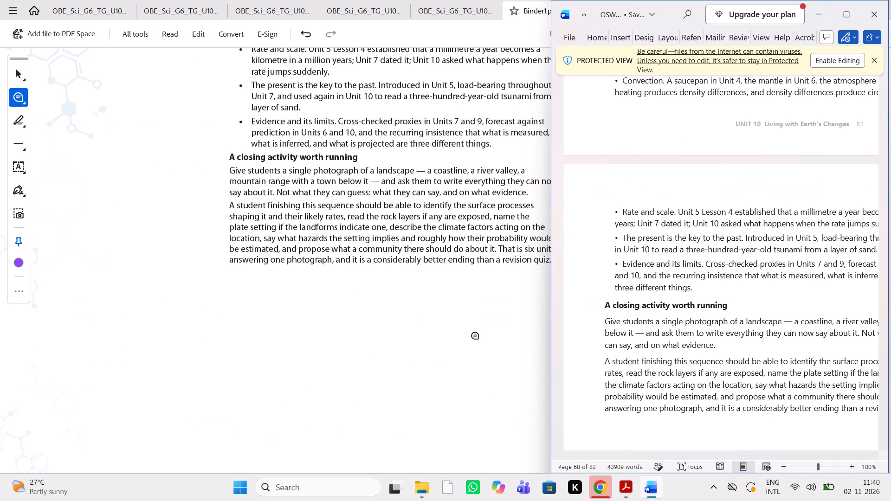
pyautogui.scroll(-1, 671, 344)
pyautogui.scroll(1, 671, 344)
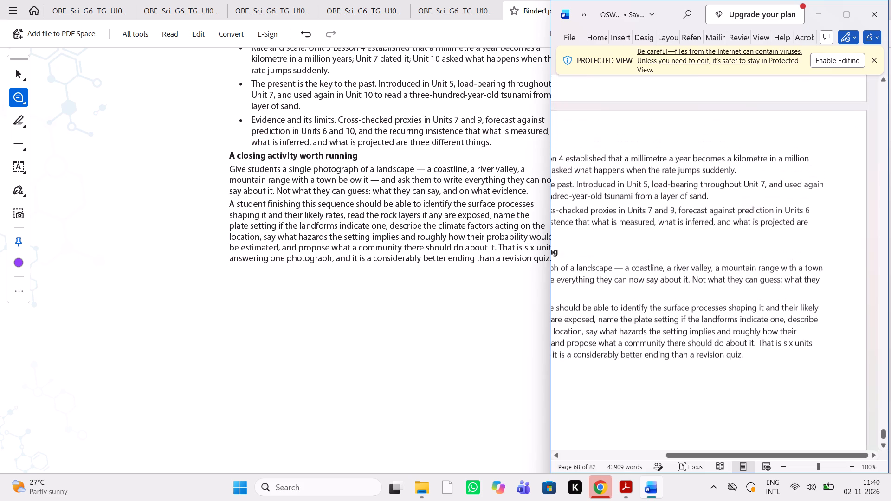
pyautogui.hscroll(-3, 418, 347)
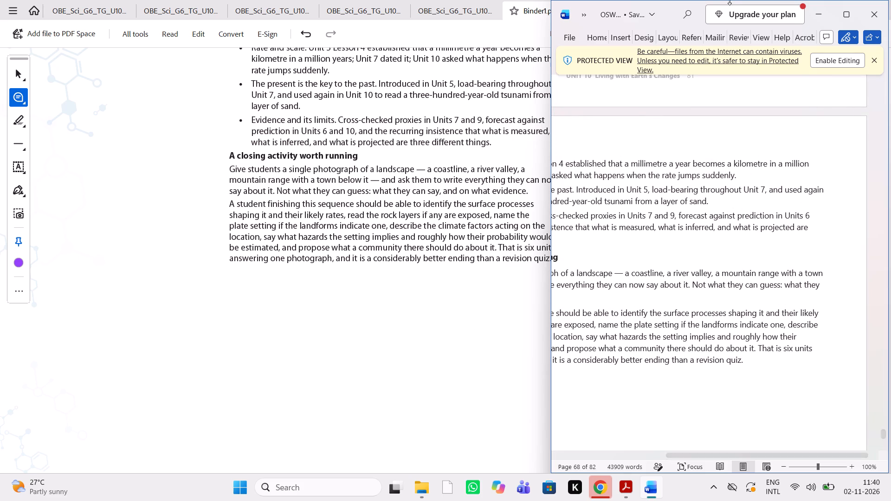
# Minimize the manuscript window and close the separate Unit 10 teacher guide PDFs and the student book, keeping only Binder1.pdf open.
pyautogui.click(818, 19)
pyautogui.scroll(4, 445, 127)
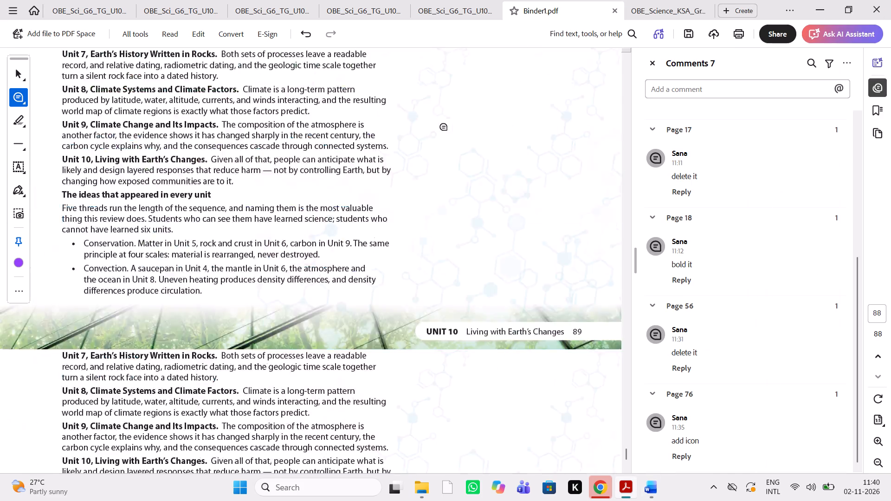
pyautogui.scroll(9, 445, 127)
pyautogui.scroll(20, 445, 127)
pyautogui.scroll(20, 445, 127)
pyautogui.scroll(20, 445, 127)
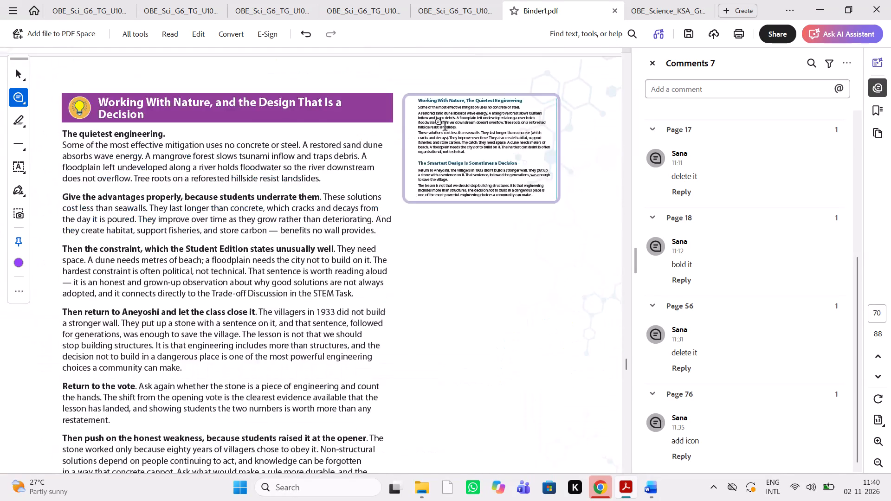
pyautogui.click(127, 12)
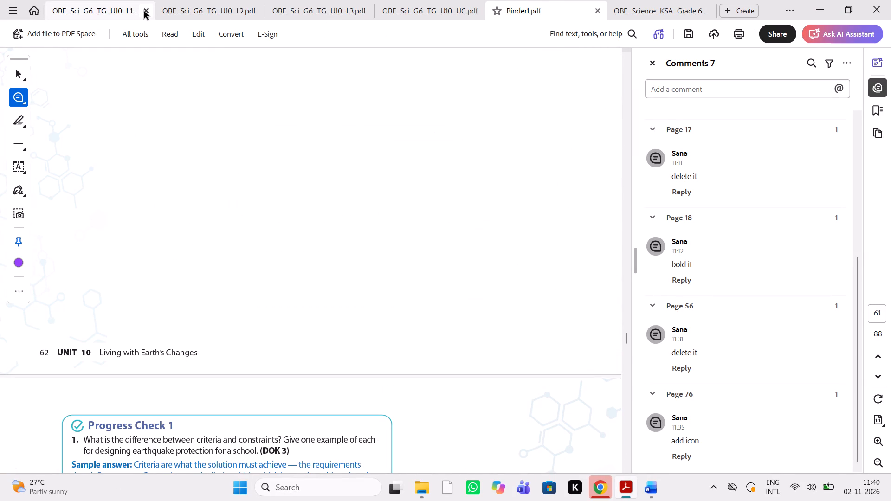
pyautogui.click(144, 11)
pyautogui.click(144, 11)
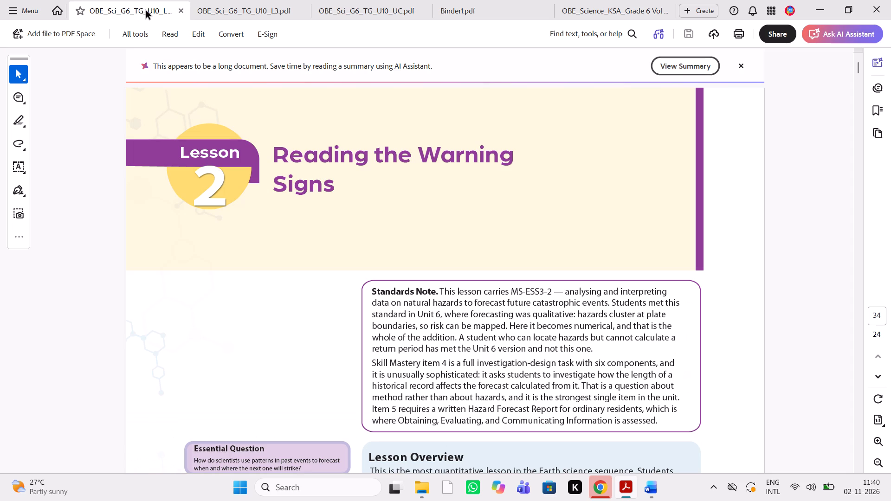
pyautogui.click(181, 11)
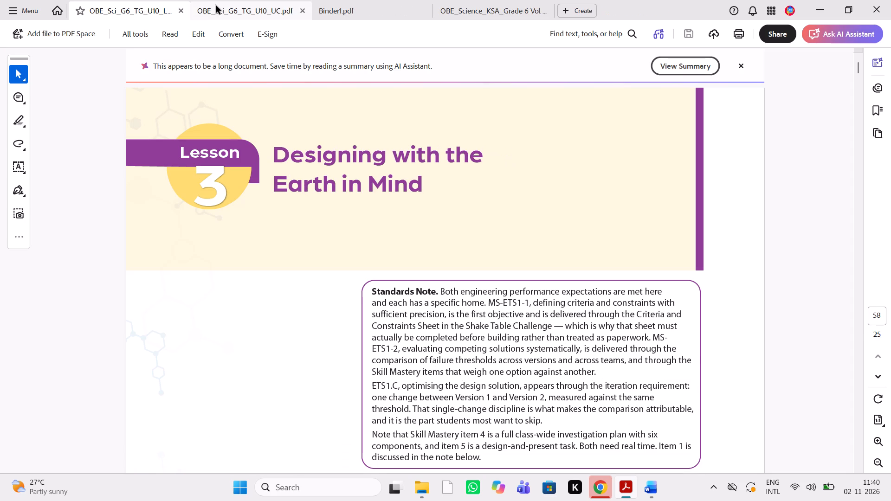
pyautogui.click(181, 12)
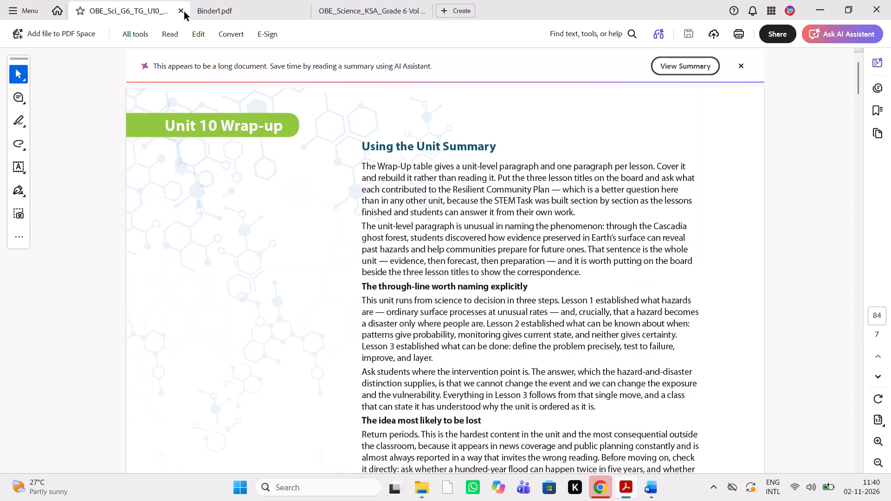
pyautogui.click(181, 12)
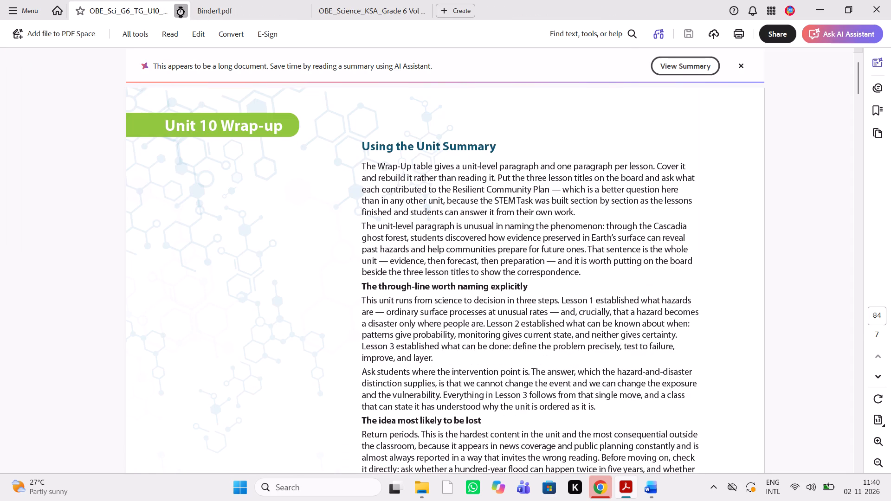
pyautogui.click(303, 8)
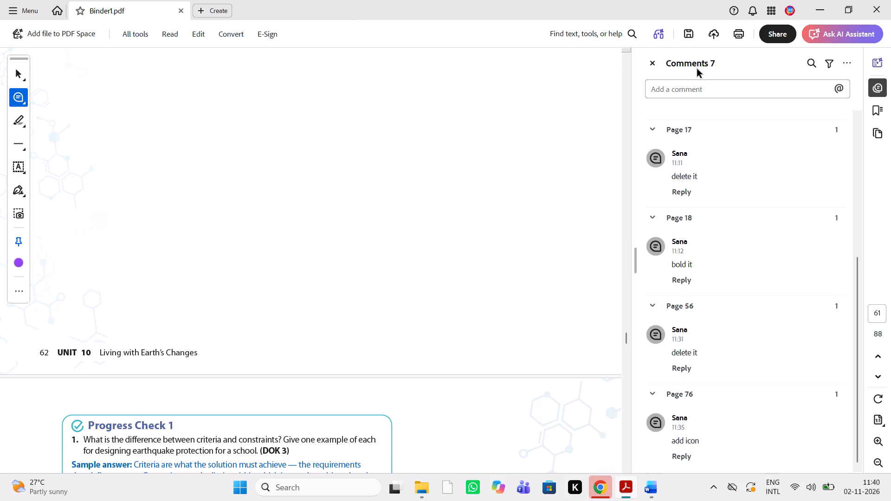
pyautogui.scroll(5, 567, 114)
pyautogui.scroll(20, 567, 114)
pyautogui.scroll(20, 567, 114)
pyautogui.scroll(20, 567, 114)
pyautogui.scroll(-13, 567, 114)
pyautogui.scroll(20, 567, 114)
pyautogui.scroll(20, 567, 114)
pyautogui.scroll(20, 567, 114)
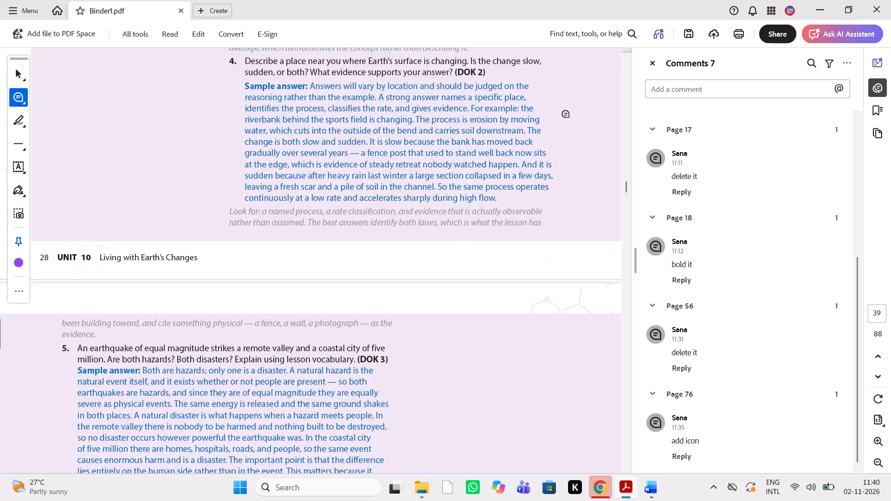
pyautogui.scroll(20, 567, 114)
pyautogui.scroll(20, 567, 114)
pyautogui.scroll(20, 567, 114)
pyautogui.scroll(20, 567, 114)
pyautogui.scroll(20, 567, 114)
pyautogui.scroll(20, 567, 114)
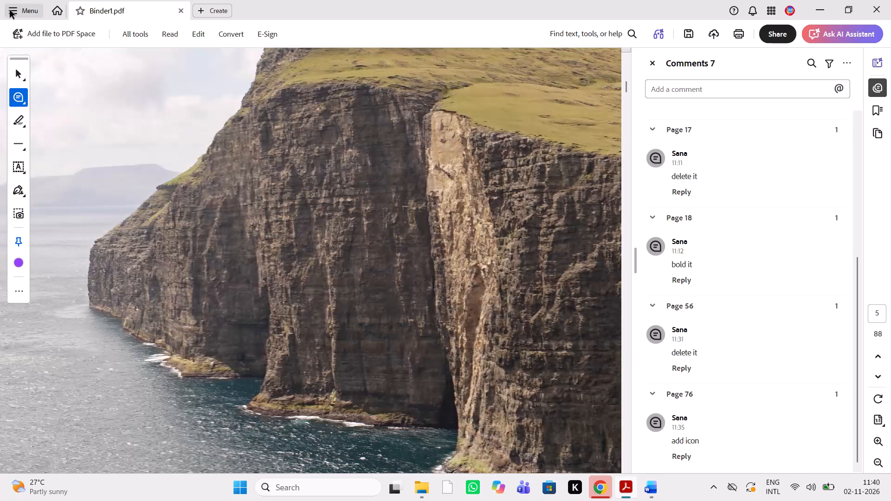
# Begin a reduced-size save of Binder1.pdf and cut the existing name OBE_Sci_G7_TG_U10_UO from the Documents folder's PDF as the naming base.
pyautogui.click(13, 12)
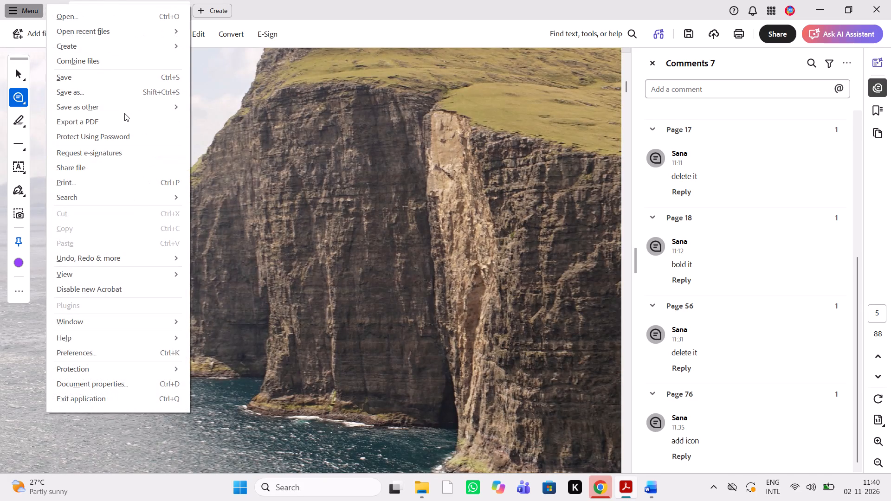
pyautogui.click(233, 117)
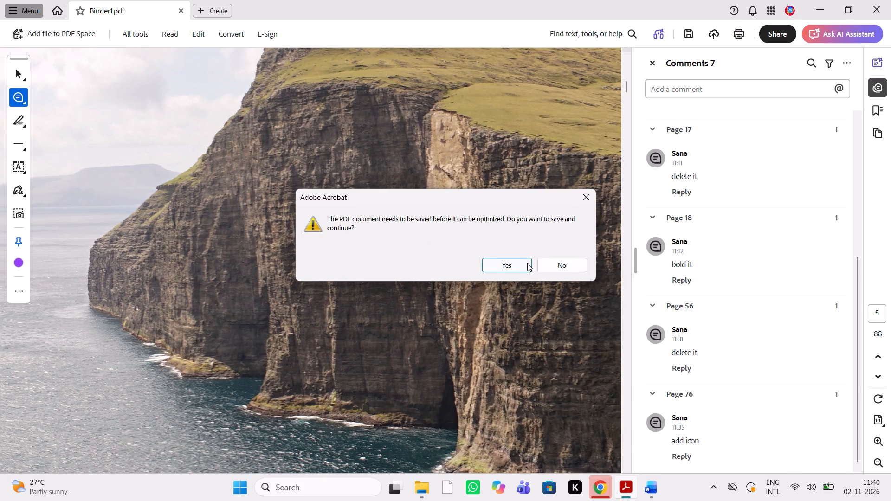
pyautogui.click(509, 272)
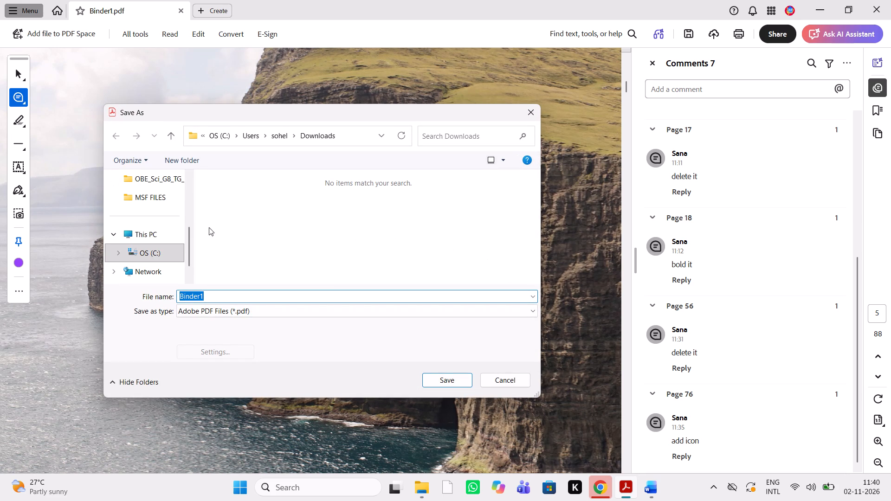
pyautogui.scroll(1, 155, 218)
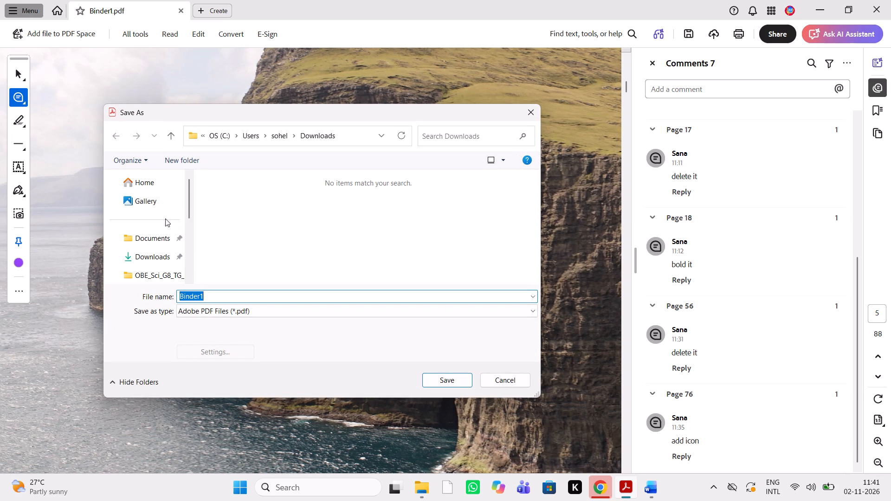
pyautogui.doubleClick(142, 237)
pyautogui.doubleClick(154, 255)
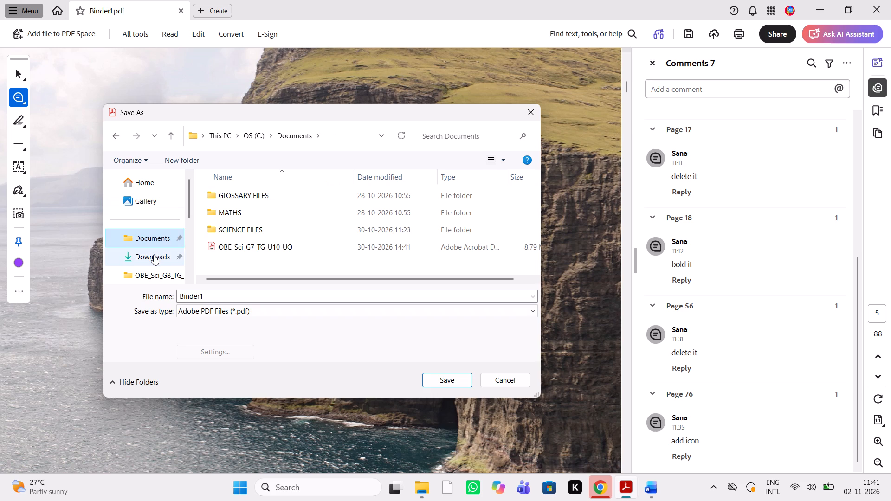
pyautogui.click(164, 243)
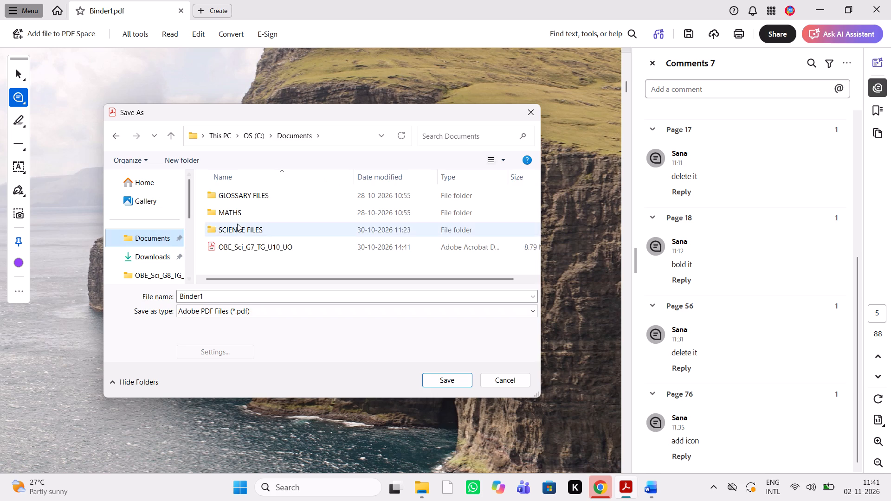
pyautogui.click(252, 248)
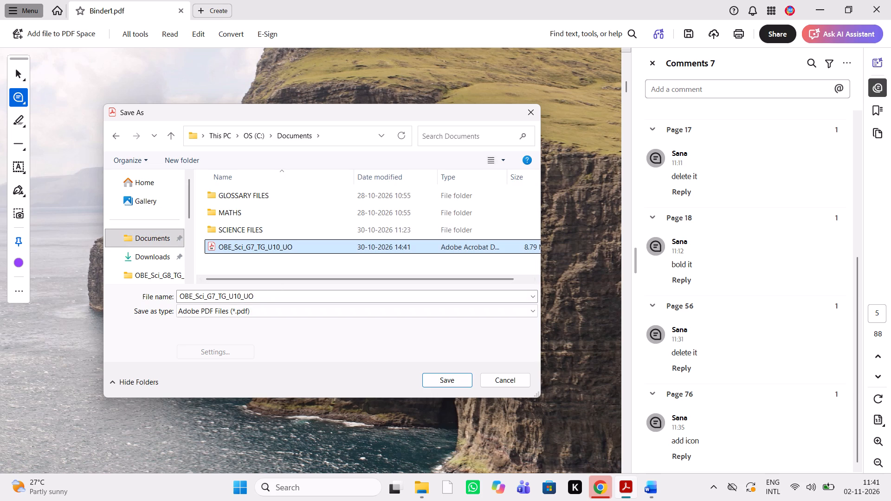
pyautogui.moveTo(268, 297); pyautogui.dragTo(184, 299)
pyautogui.hotkey('ctrl', 'c')
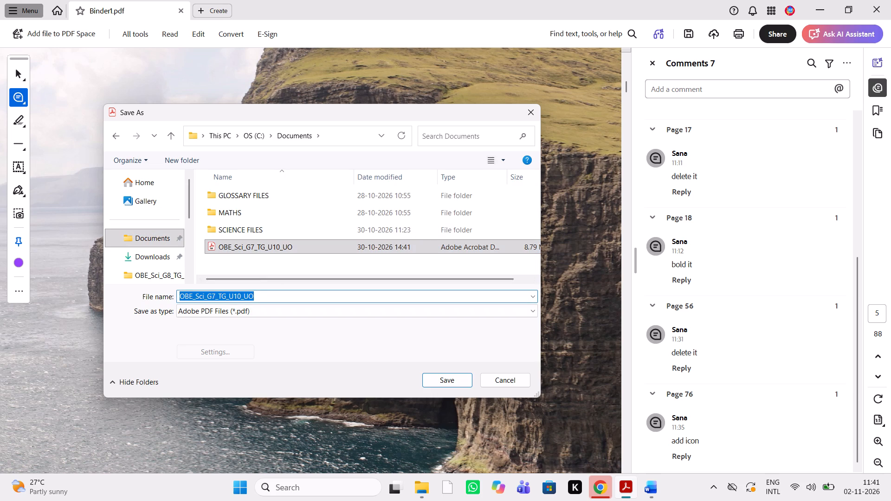
pyautogui.hotkey('ctrl', 'c')
pyautogui.hotkey('ctrl', 'c')
pyautogui.hotkey('ctrl', 'x')
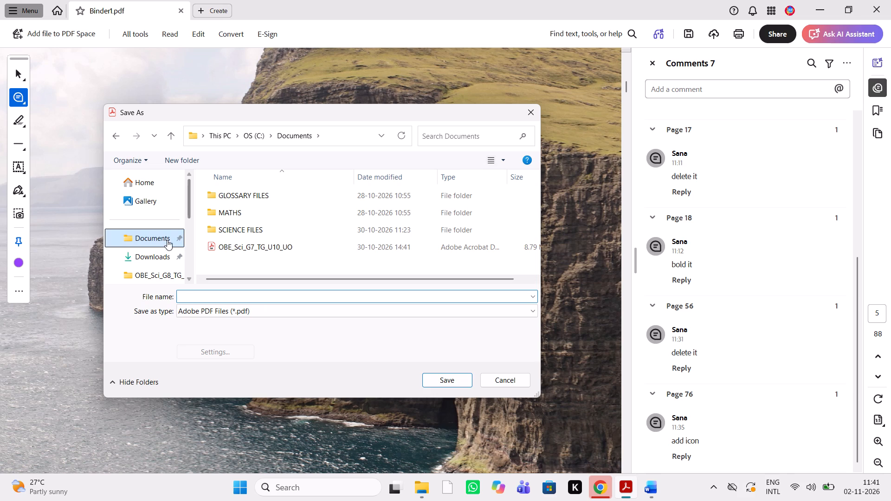
# Save the commented PDF in Downloads as OBE_Sci_G6_TG_U10_QC and dismiss the file-size reduction options.
pyautogui.doubleClick(150, 252)
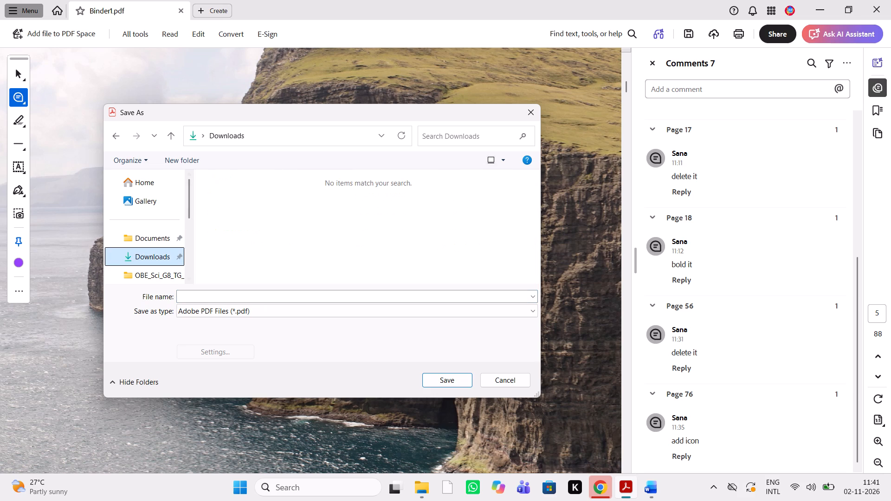
pyautogui.click(201, 297)
pyautogui.hotkey('ctrl', 'v')
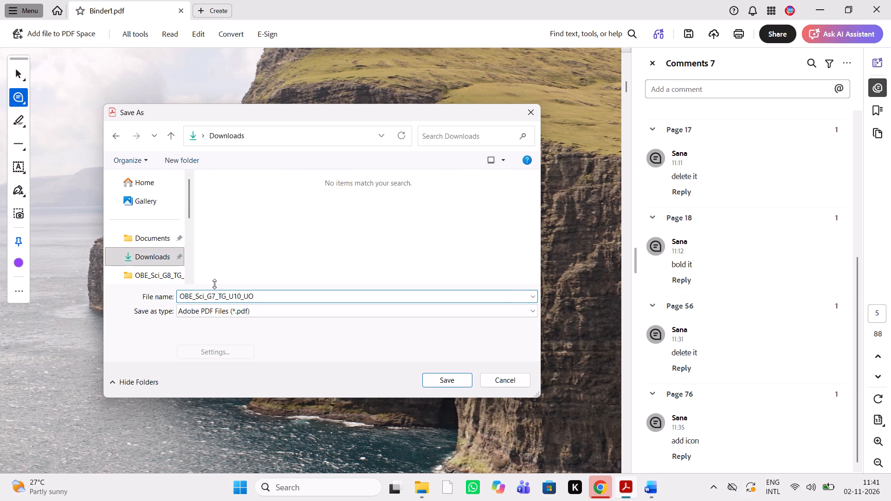
pyautogui.click(213, 294)
pyautogui.press('Delete')
pyautogui.press('6')
pyautogui.moveTo(256, 295); pyautogui.dragTo(244, 297)
pyautogui.press('BackSpace')
pyautogui.write('QC')
pyautogui.click(450, 382)
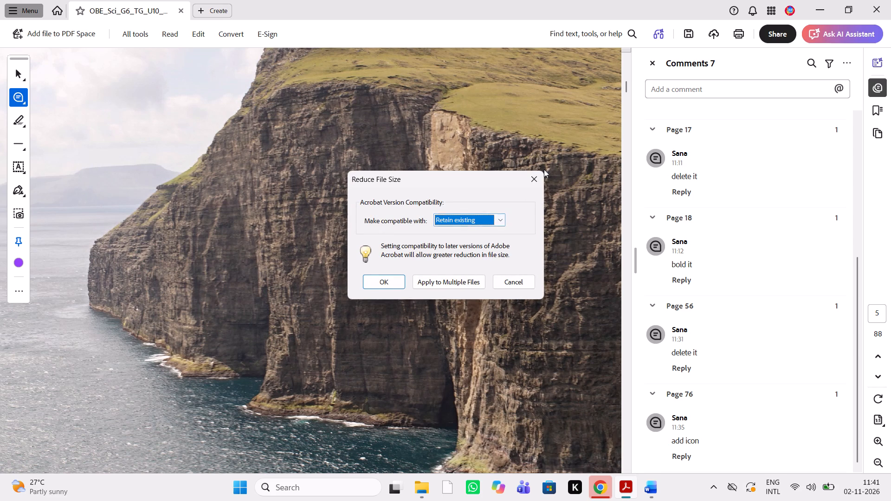
pyautogui.click(536, 178)
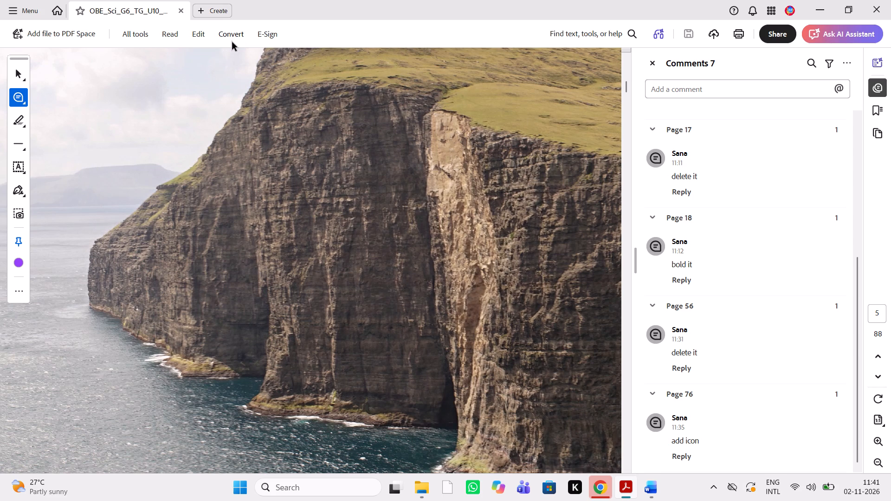
pyautogui.hotkey('ctrl', 's')
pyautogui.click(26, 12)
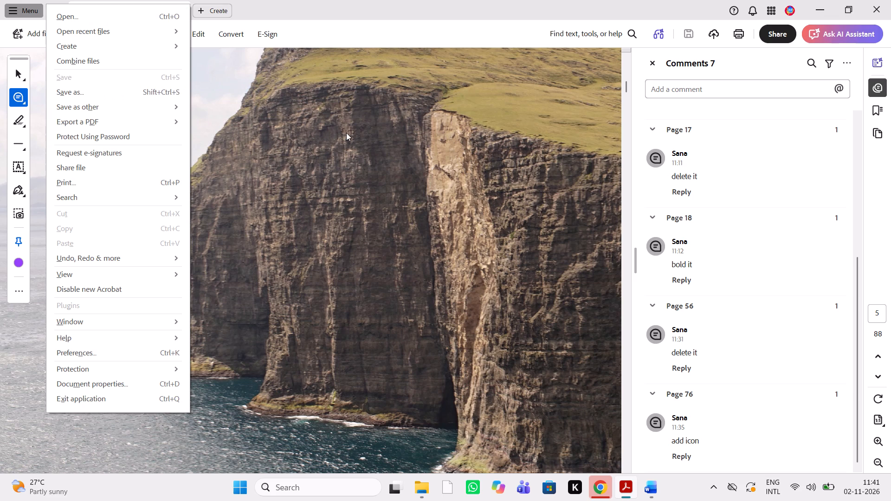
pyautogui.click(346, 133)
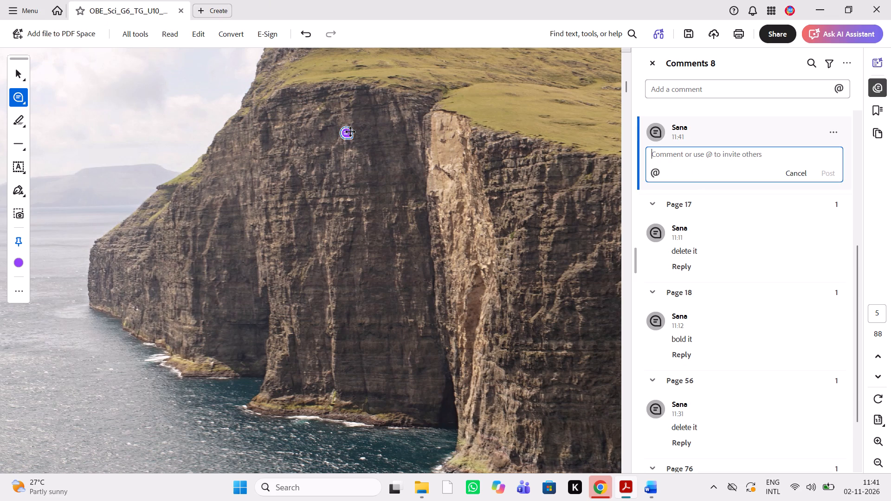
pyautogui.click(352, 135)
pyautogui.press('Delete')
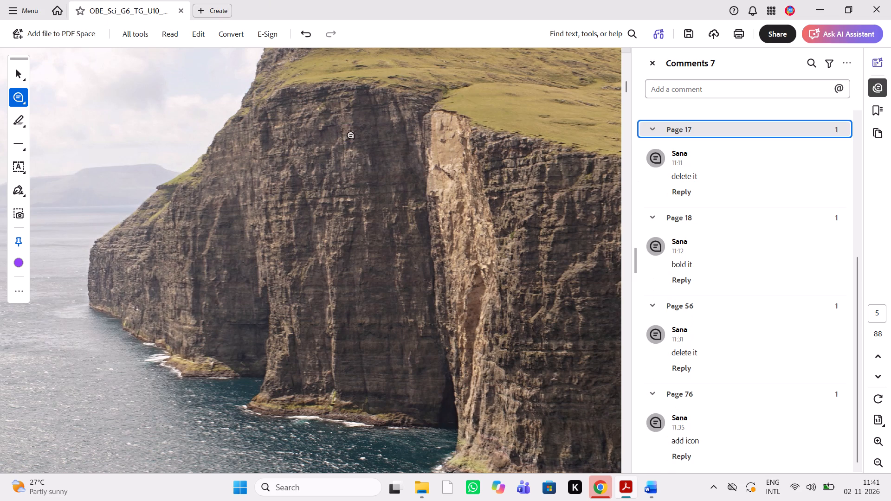
# Close OBE_Sci_G6_TG_U10_QC.pdf, saving its changes.
pyautogui.click(181, 15)
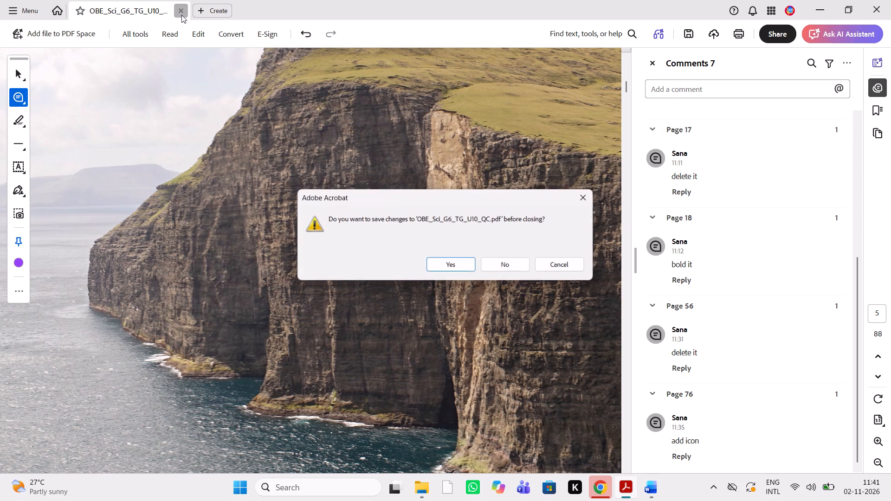
pyautogui.click(466, 268)
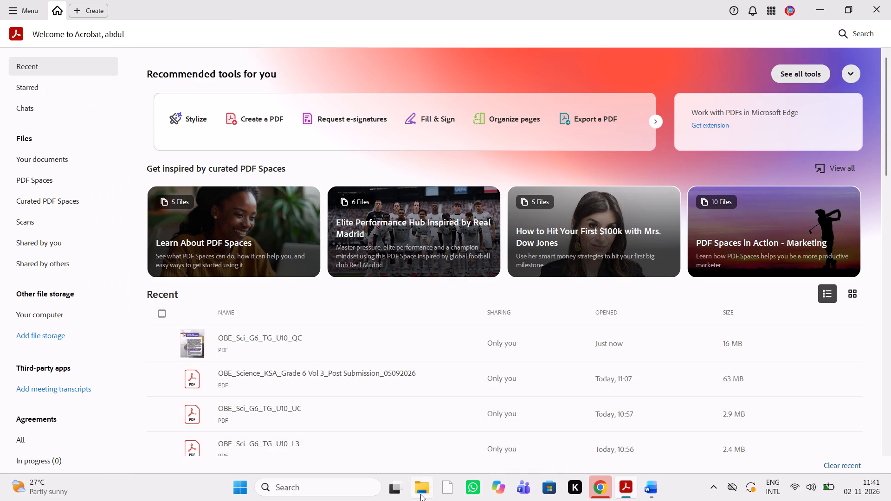
# In File Explorer, open the OBE_Sci_G7_TG_U10_UO PDF from the zipped OBE_Sci_G7_TG_U10 Folder under SCIENCE FILES, GRADE-7.
pyautogui.click(420, 494)
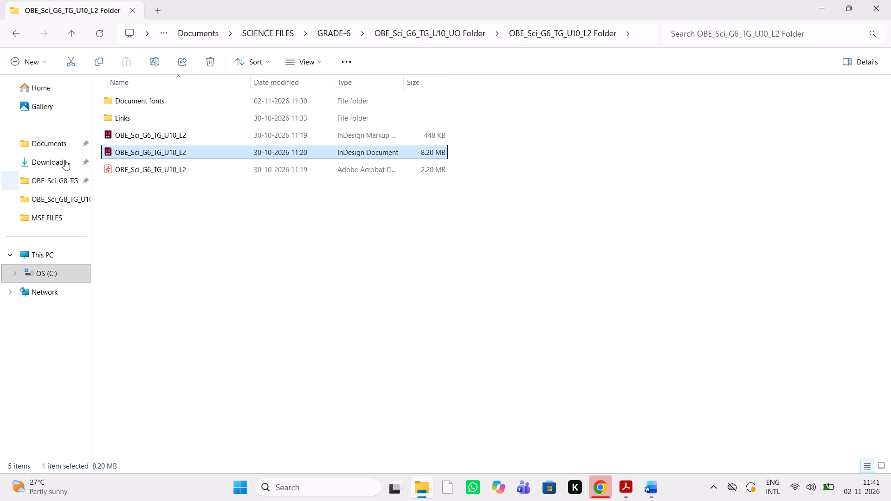
pyautogui.doubleClick(65, 160)
pyautogui.doubleClick(59, 140)
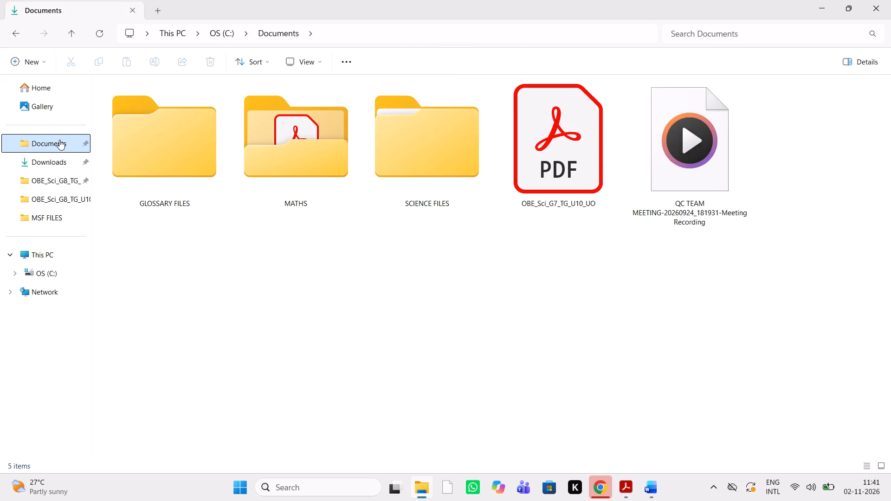
pyautogui.doubleClick(420, 167)
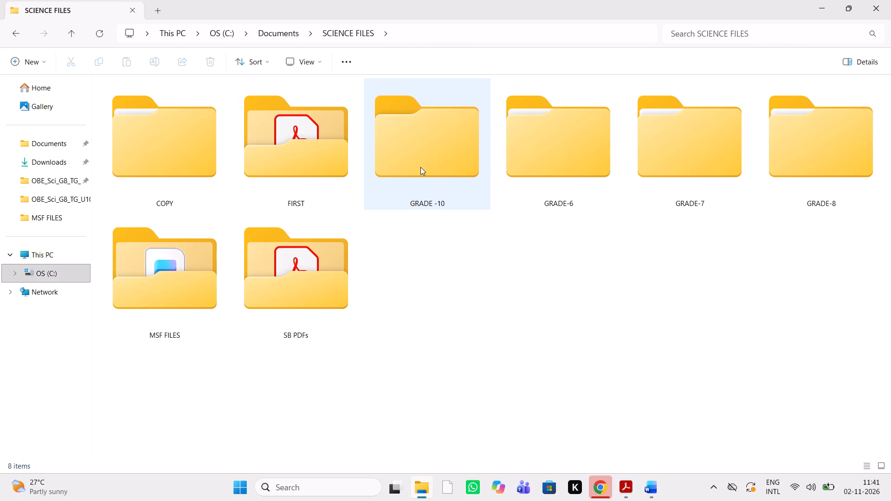
pyautogui.doubleClick(583, 200)
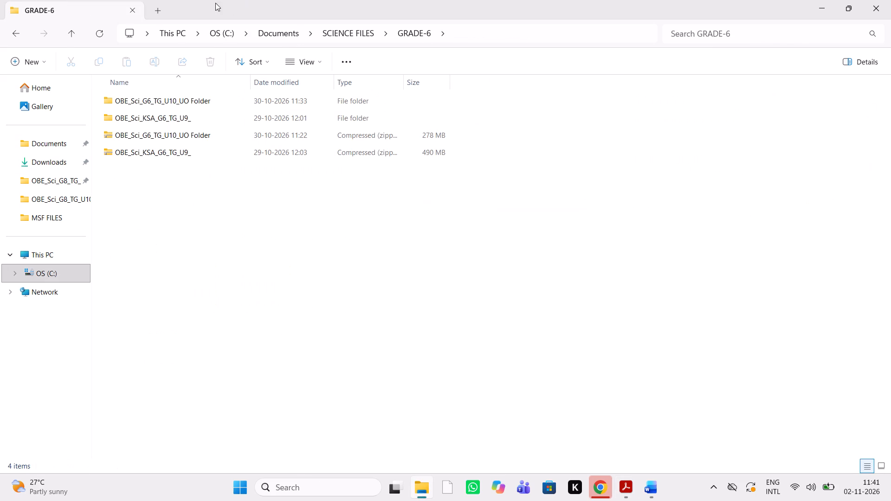
pyautogui.click(346, 37)
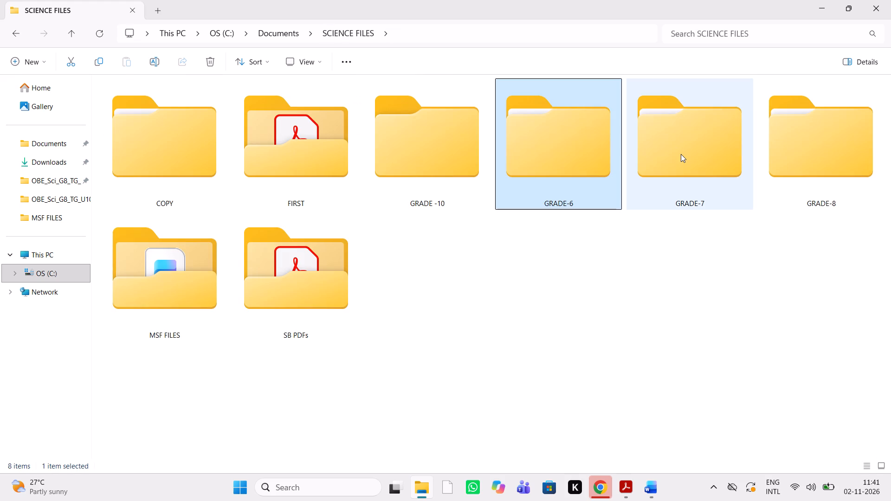
pyautogui.doubleClick(681, 154)
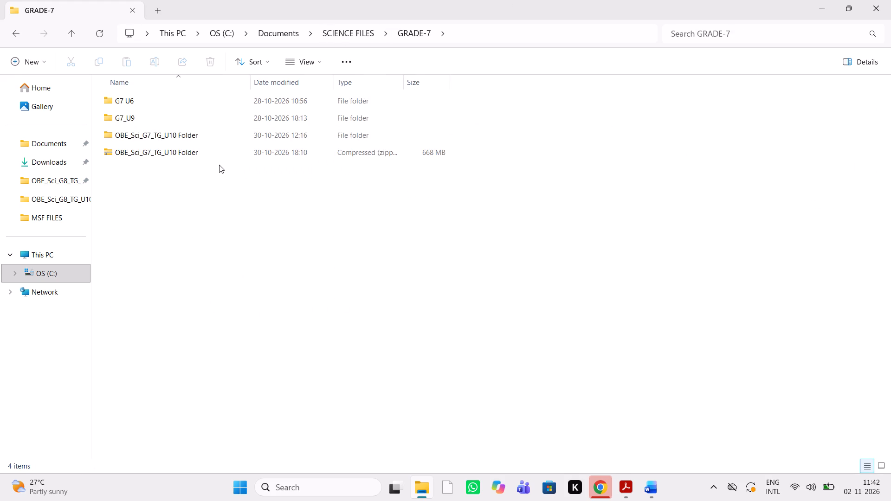
pyautogui.doubleClick(220, 135)
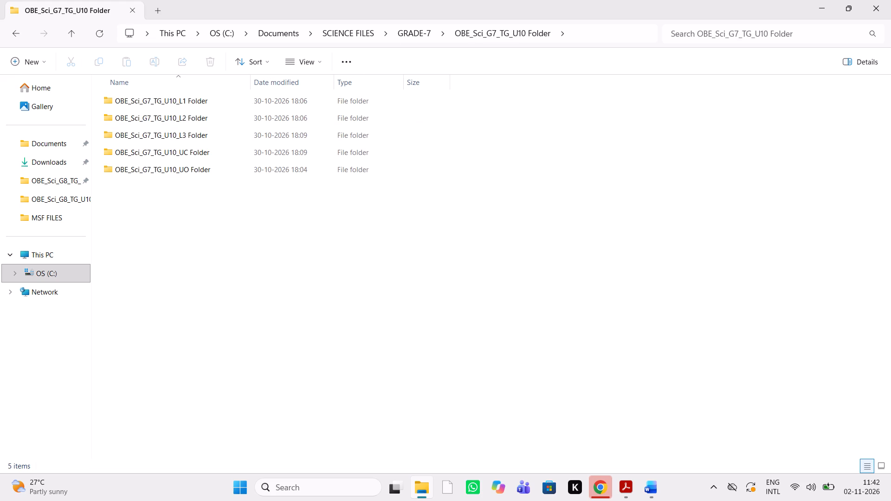
pyautogui.click(424, 34)
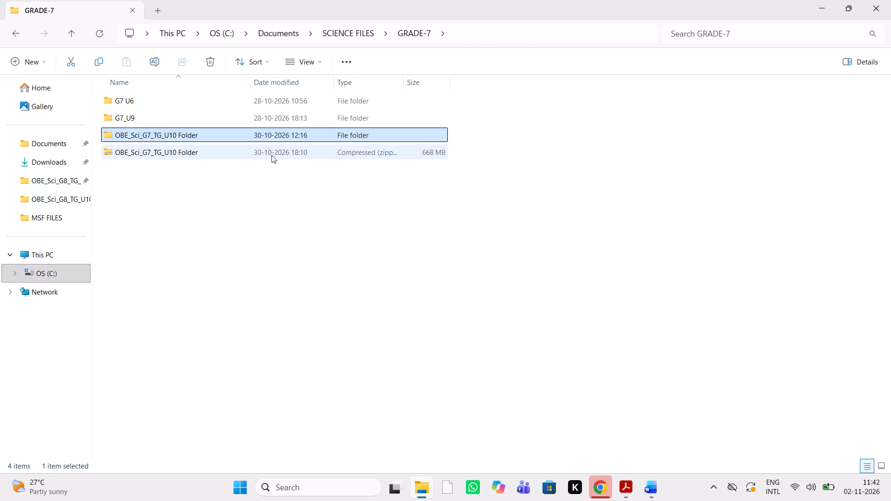
pyautogui.doubleClick(278, 158)
pyautogui.doubleClick(245, 104)
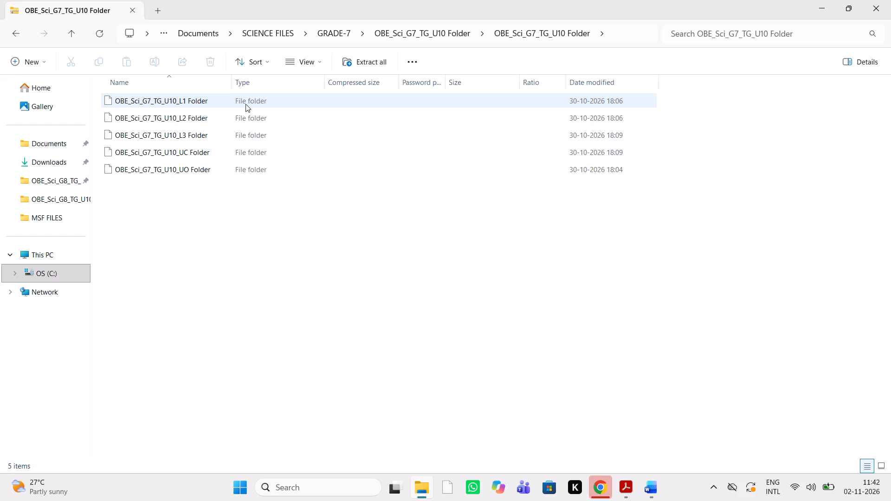
pyautogui.doubleClick(195, 168)
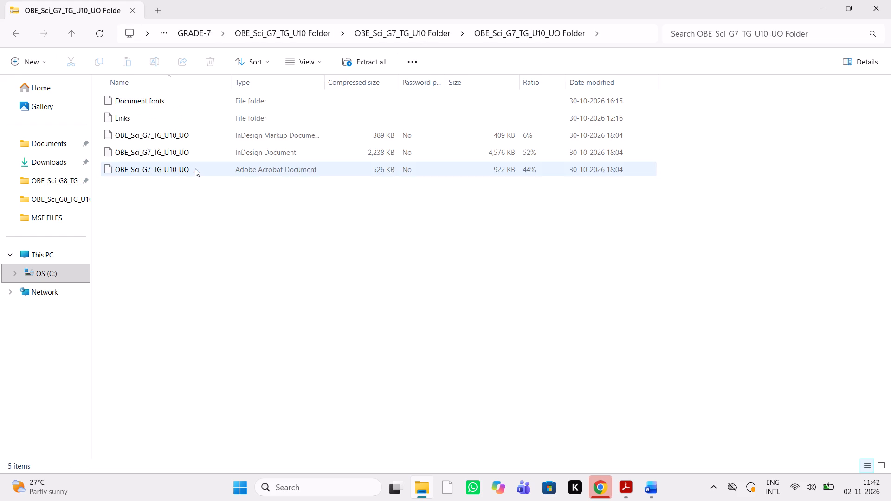
pyautogui.click(201, 170)
pyautogui.press('Return')
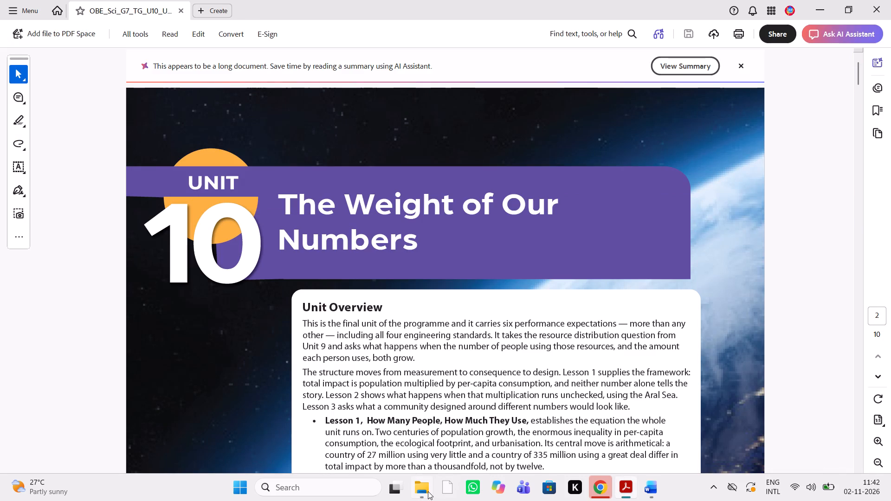
# In File Explorer, open the OBE_Sci_G7_TG_U10_L1 PDF from the OBE_Sci_G7_TG_U10_L1 Folder.
pyautogui.click(426, 491)
pyautogui.click(426, 30)
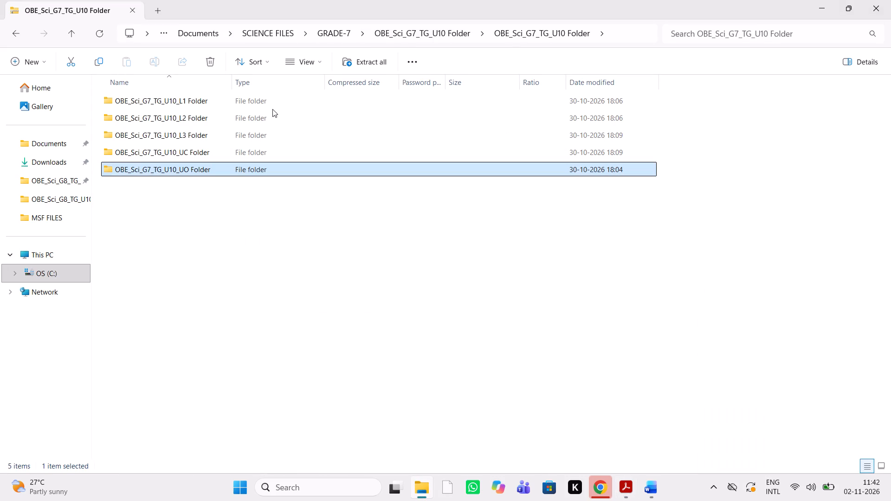
pyautogui.moveTo(272, 109); pyautogui.dragTo(278, 106)
pyautogui.doubleClick(278, 106)
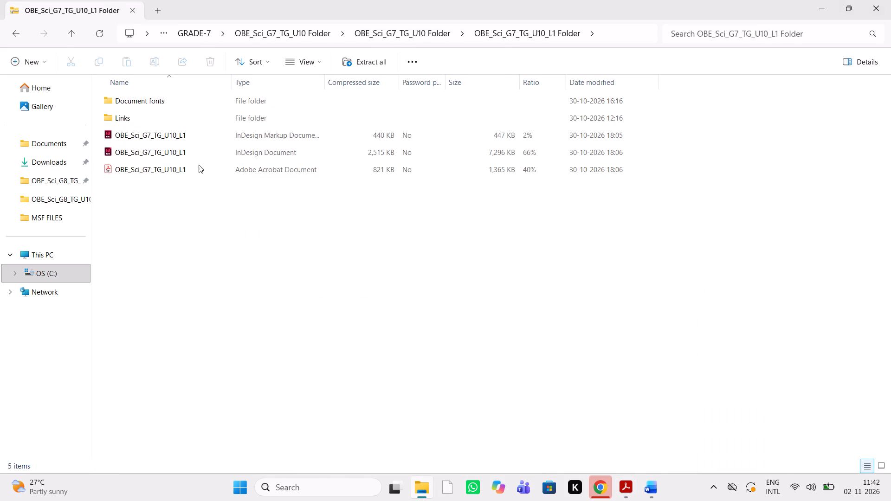
pyautogui.click(197, 166)
pyautogui.press('Return')
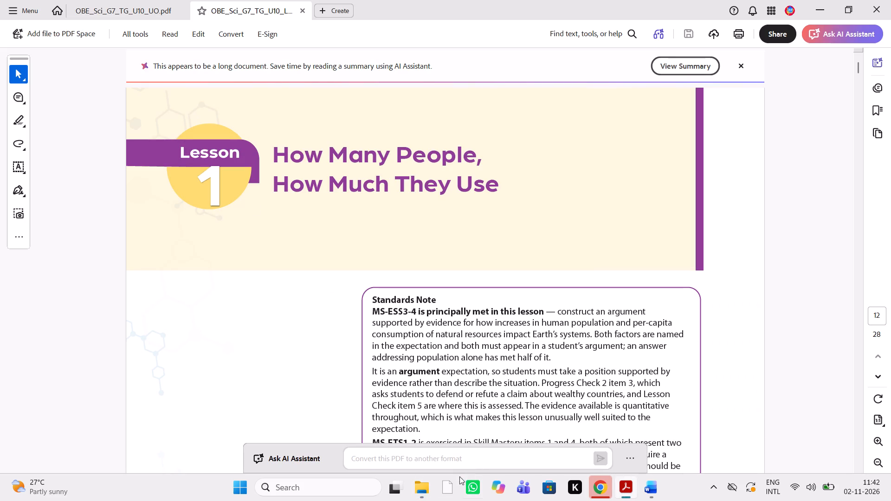
# Back in File Explorer, open the OBE_Sci_G7_TG_U10_L2 PDF from the OBE_Sci_G7_TG_U10_L2 Folder.
pyautogui.click(424, 496)
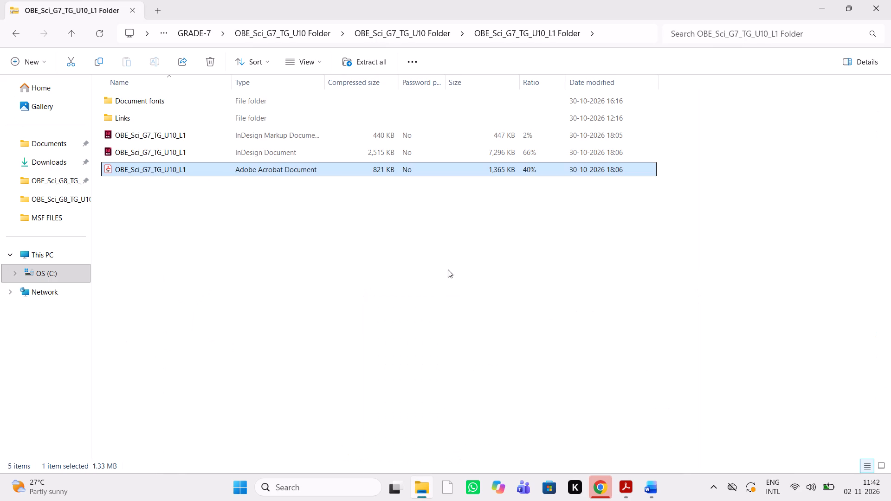
pyautogui.click(422, 29)
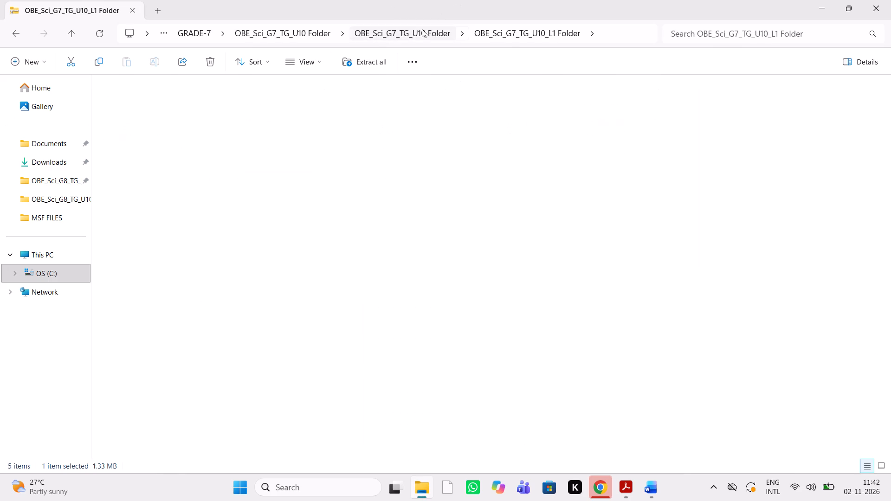
pyautogui.click(200, 122)
pyautogui.doubleClick(200, 122)
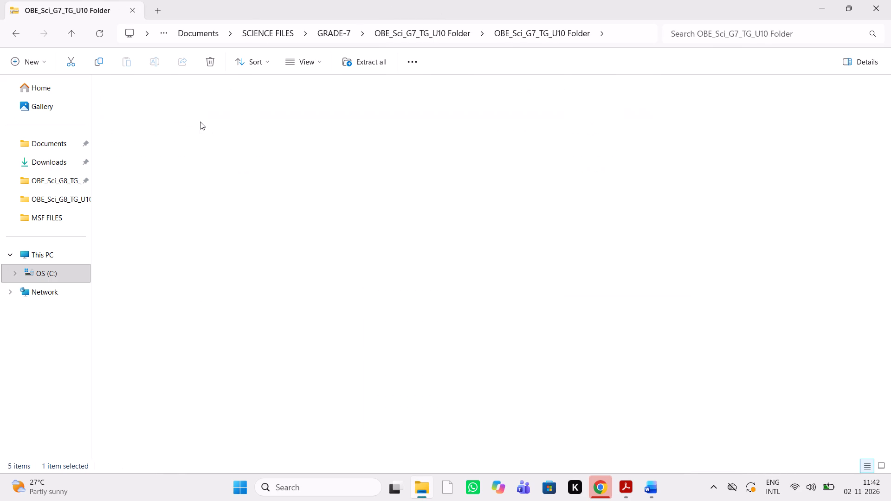
pyautogui.click(161, 166)
pyautogui.press('Return')
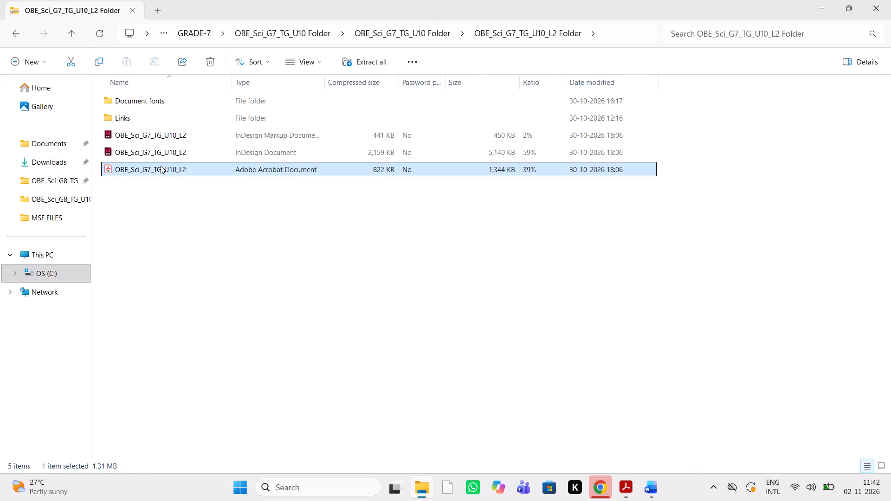
# Return to the Grade 7 Unit 10 files in File Explorer.
pyautogui.click(423, 498)
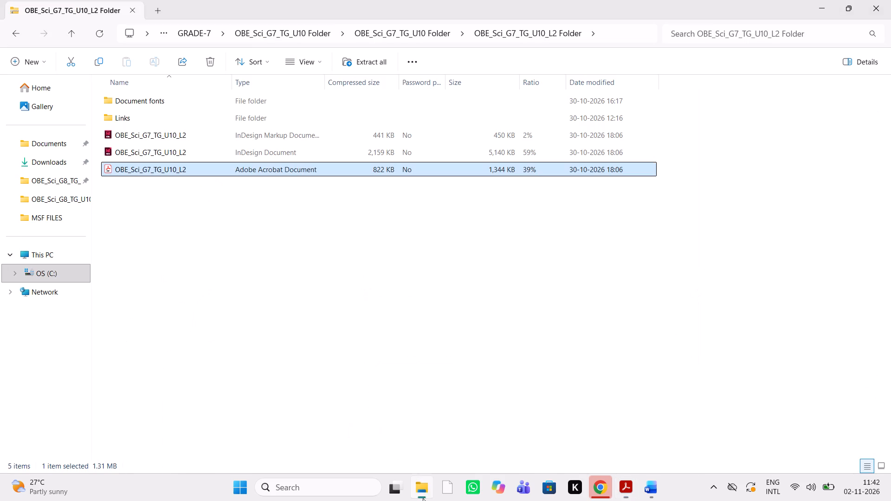